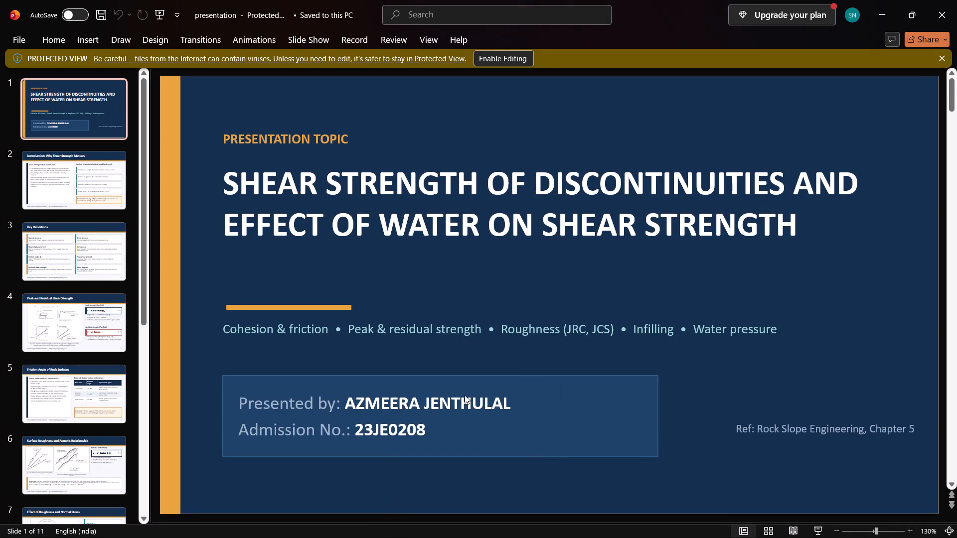
Skim the shear strength presentation from the title slide through the introduction and Patton's relationship slides to the closing summary slide.
scroll(465, 395, "down", 1)
left_click(80, 195)
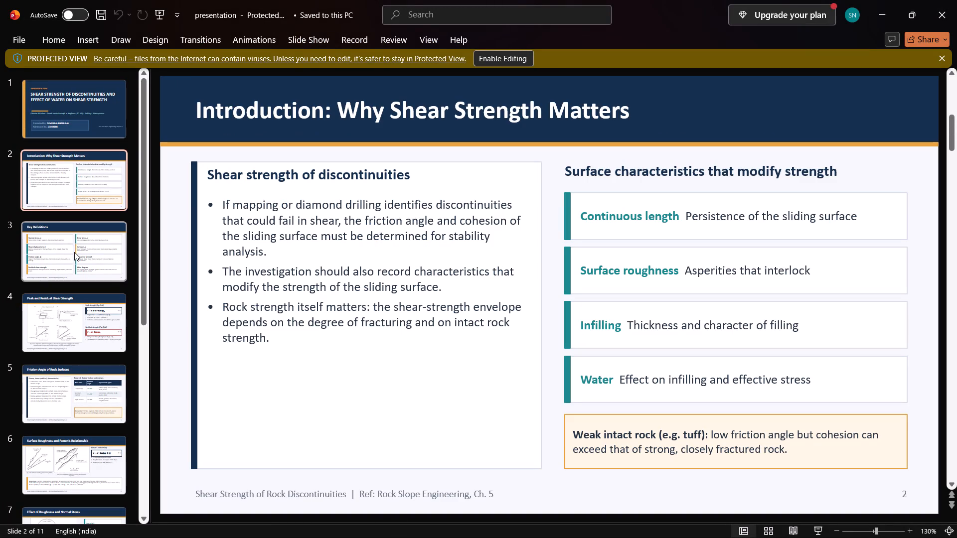
left_click(67, 102)
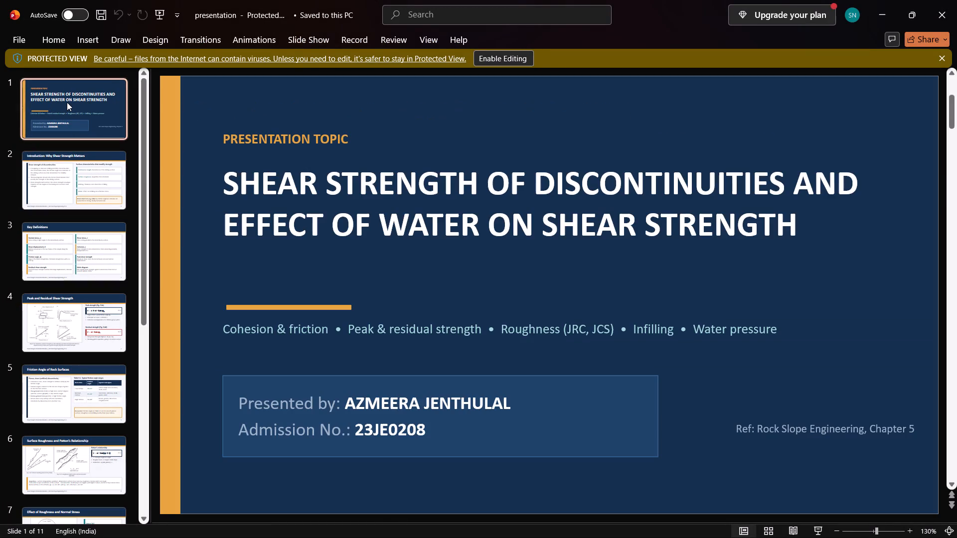
scroll(115, 318, "down", 1)
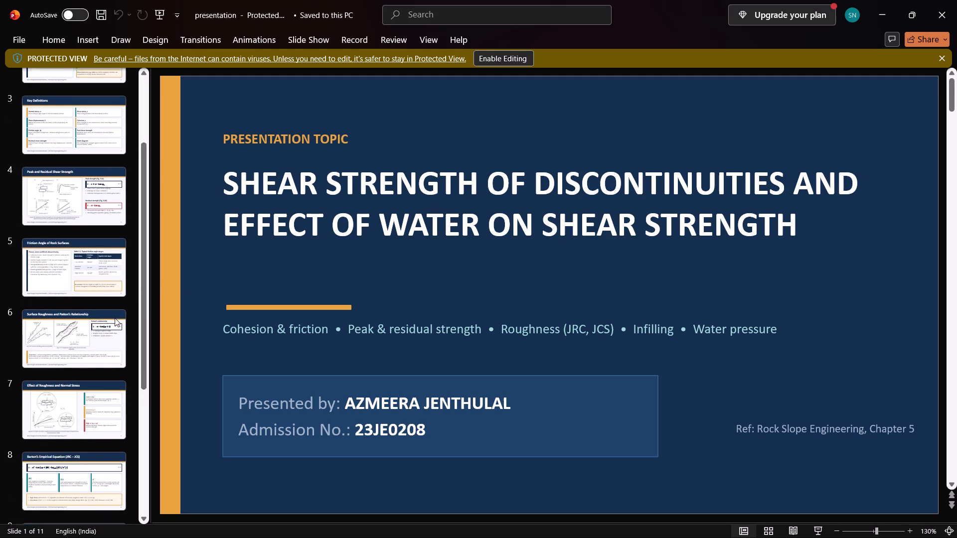
left_click(82, 334)
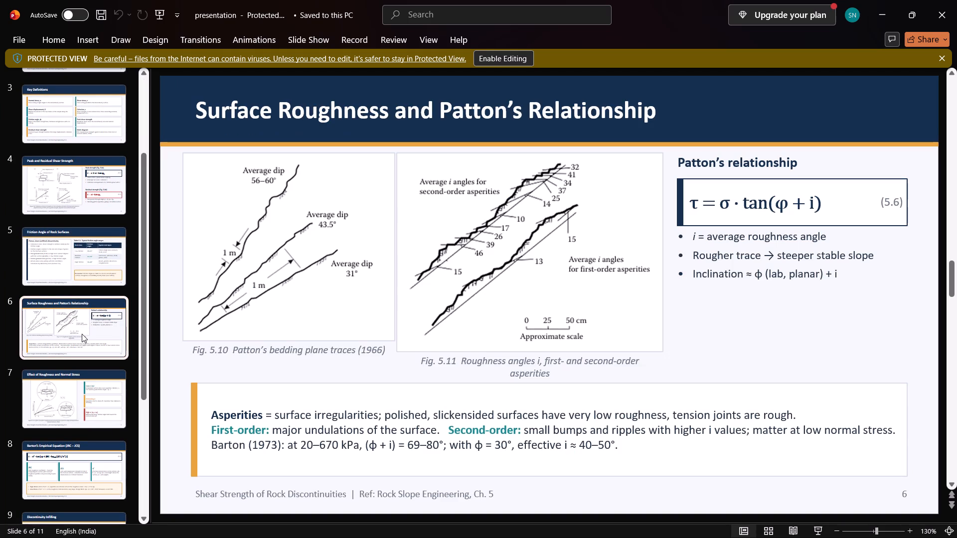
scroll(82, 334, "down", 4)
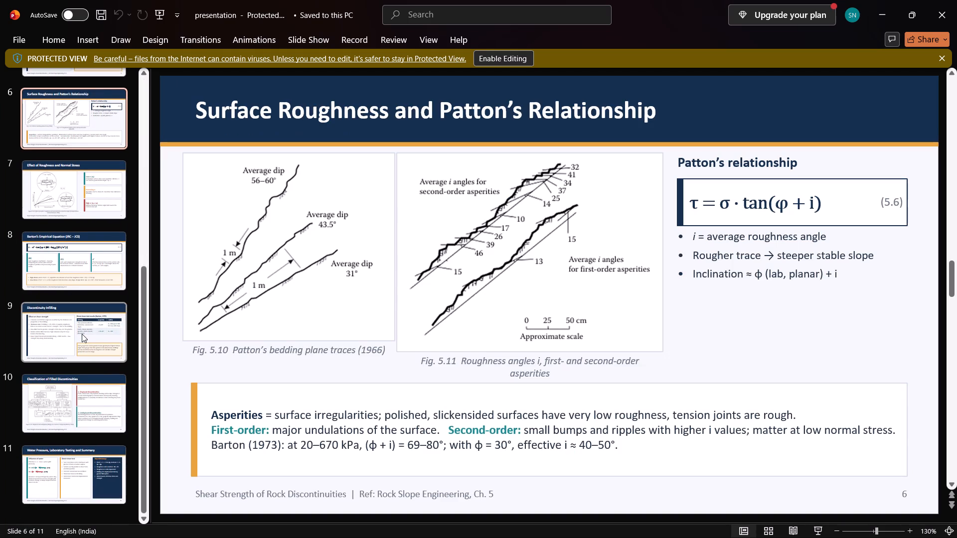
scroll(82, 334, "down", 3)
left_click(49, 462)
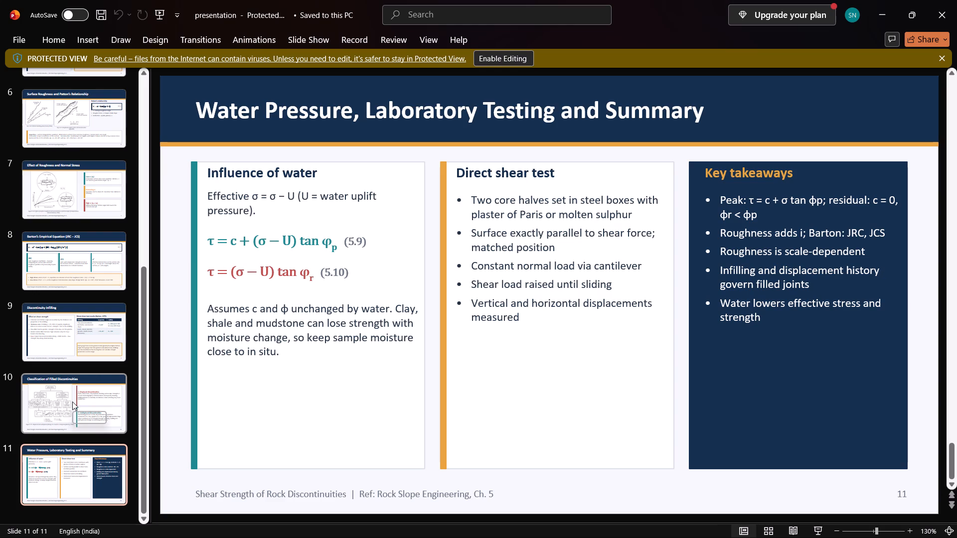
Review slides 10 back to 7, covering filled discontinuities, infilling, Barton's empirical equation, and roughness and normal stress.
left_click(72, 402)
scroll(72, 402, "up", 1)
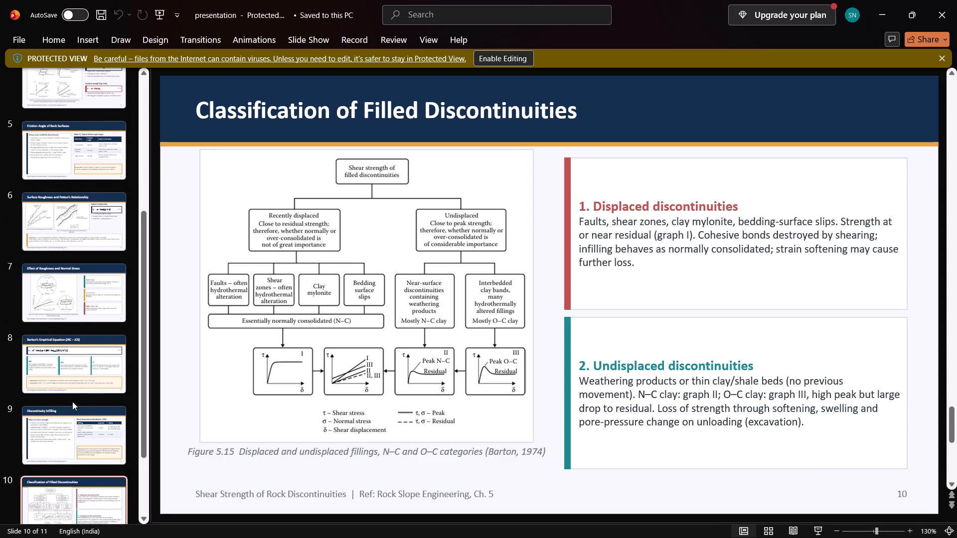
left_click(71, 431)
scroll(71, 431, "up", 1)
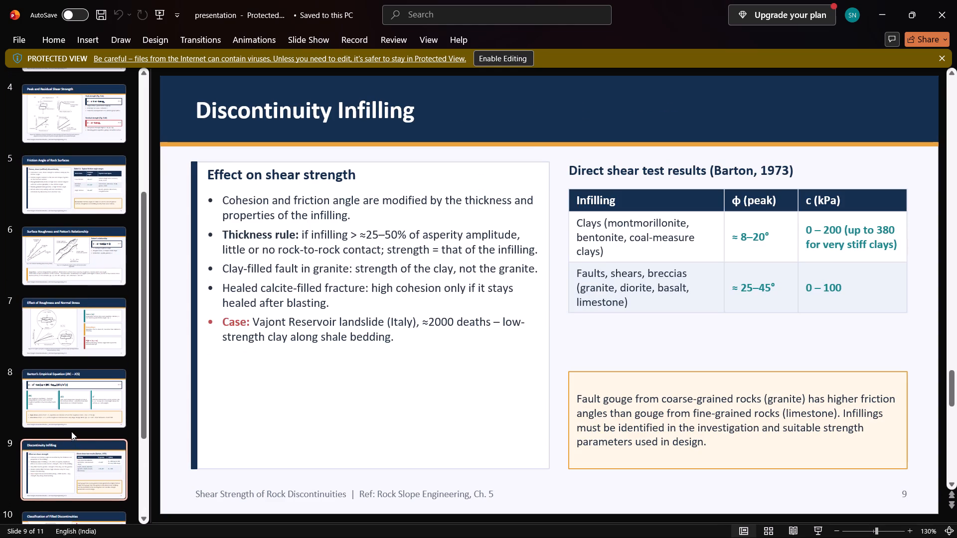
left_click(84, 407)
scroll(84, 407, "up", 1)
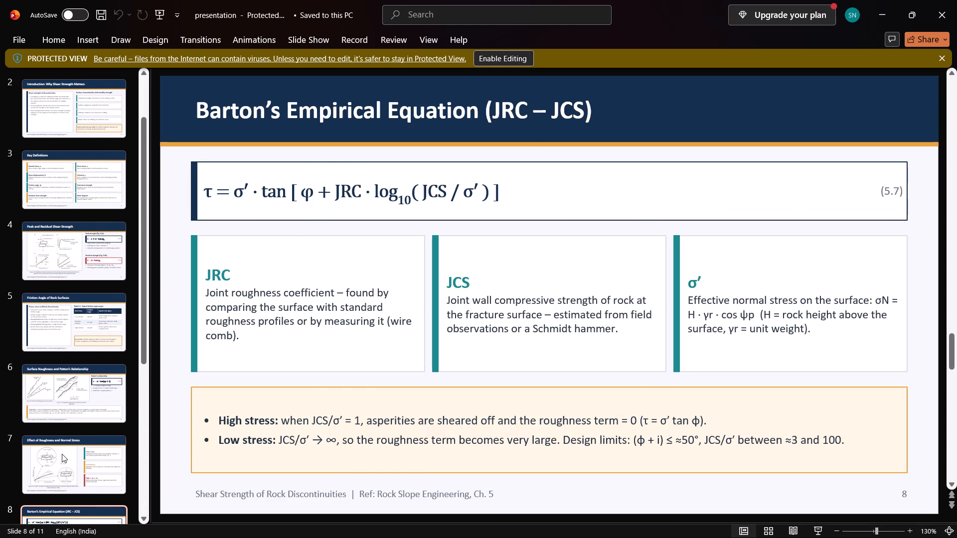
left_click(62, 454)
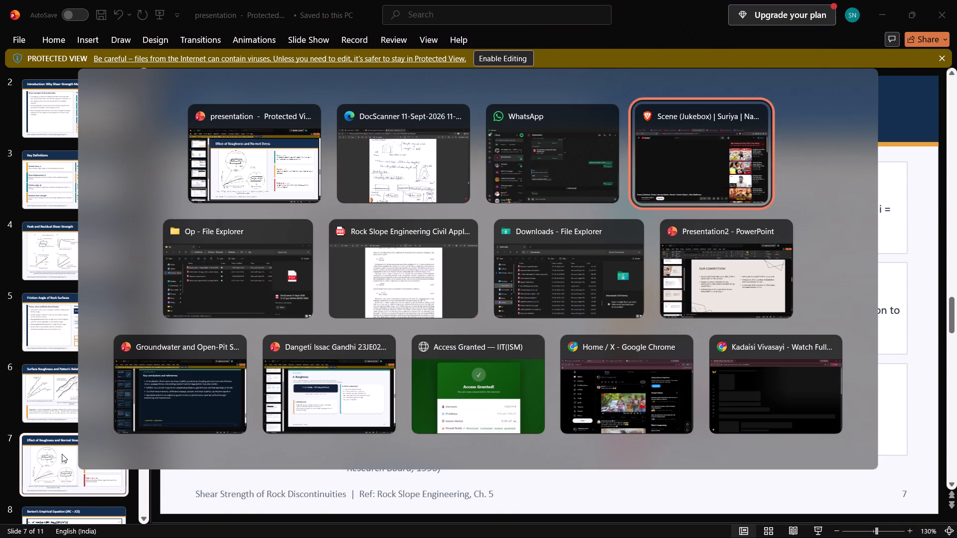
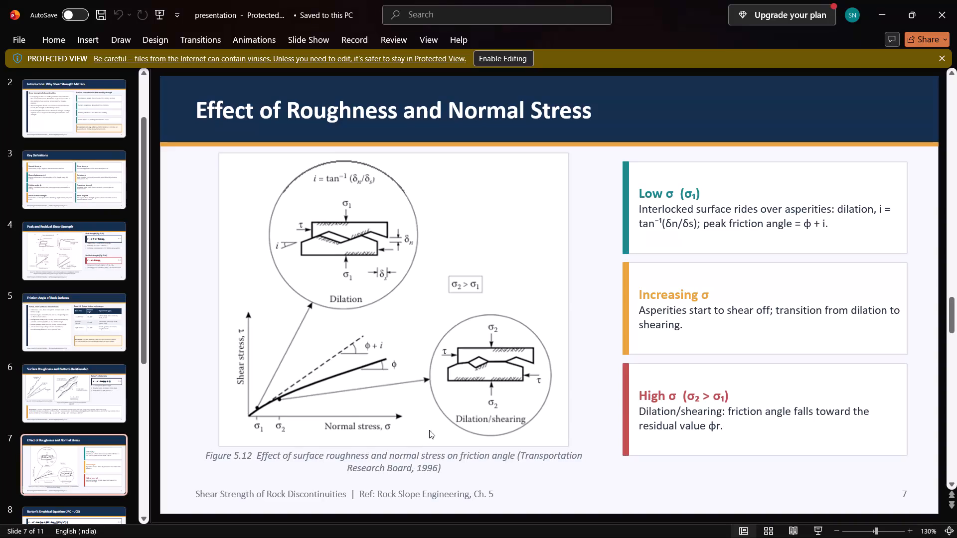
Review the closing water pressure, laboratory testing and summary slide, and go back to the peak and residual shear strength slide.
scroll(127, 412, "down", 4)
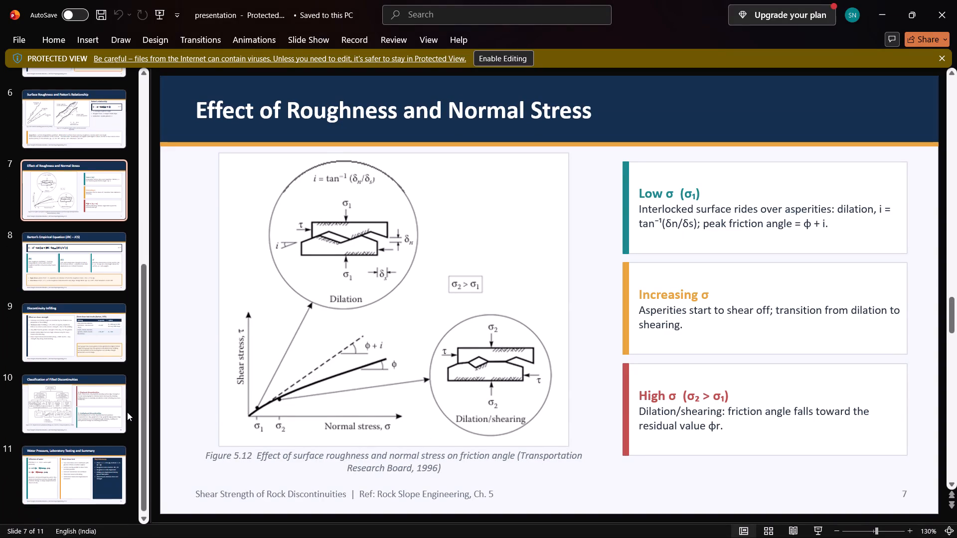
scroll(127, 412, "down", 3)
left_click(70, 466)
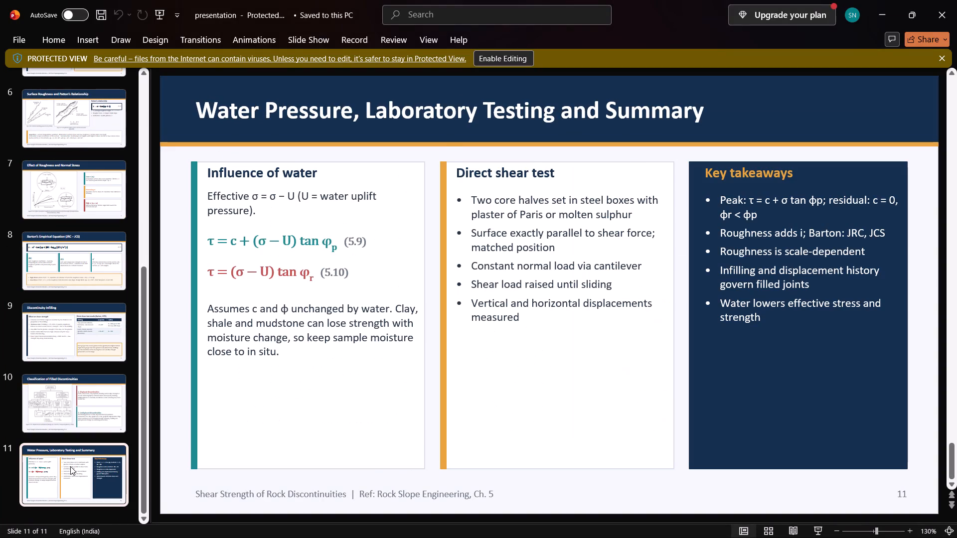
scroll(85, 363, "up", 2)
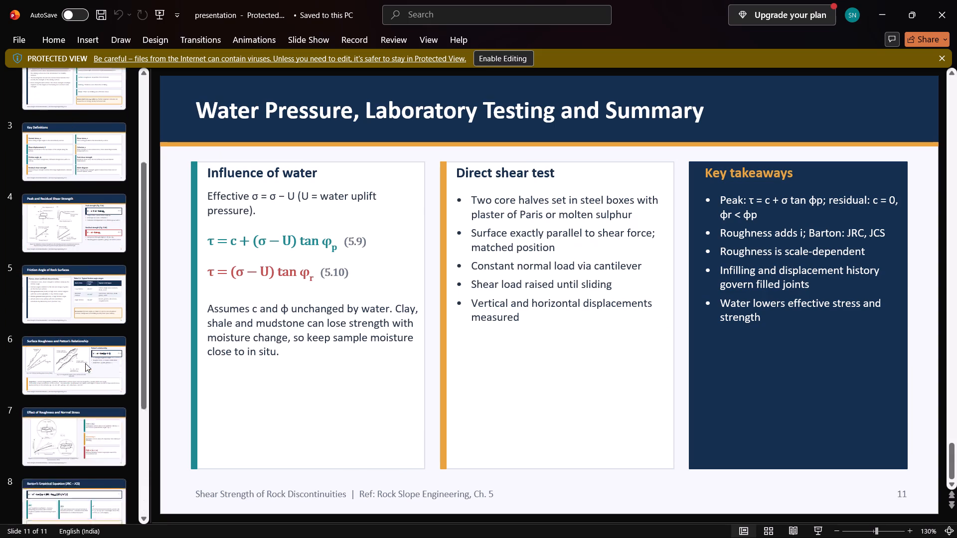
scroll(85, 363, "up", 3)
left_click(90, 323)
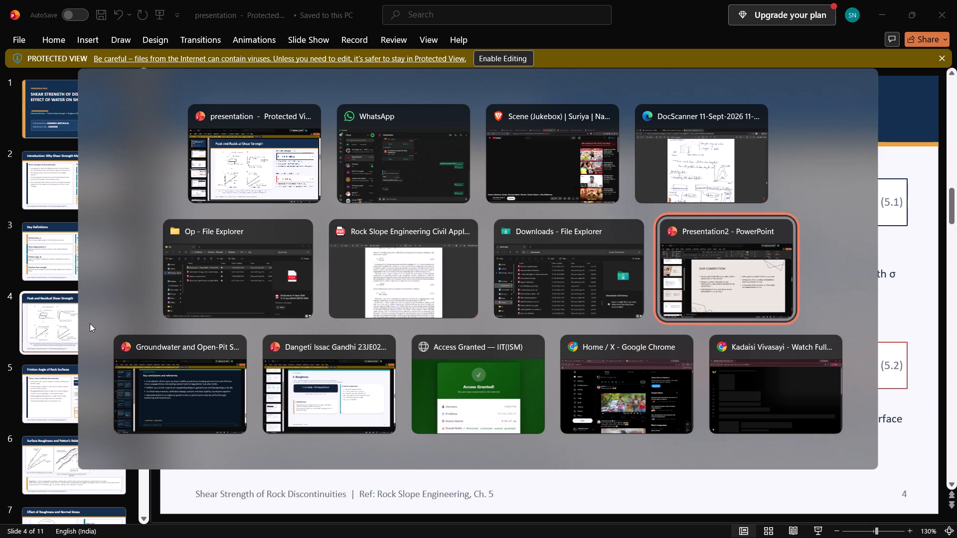
Switch to Presentation2 and extend the PITCH DECK title box upward on the title slide, to near the slide's top.
scroll(73, 207, "up", 6)
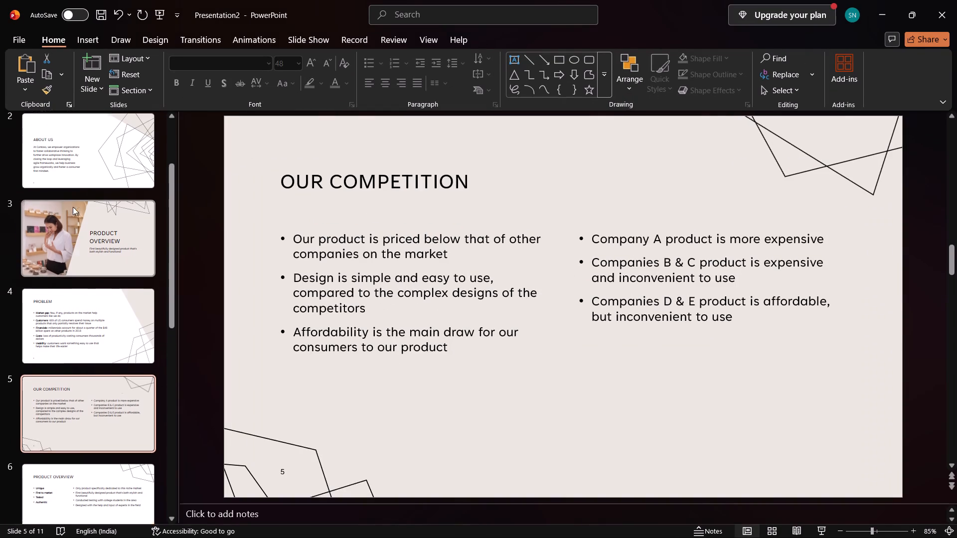
scroll(73, 207, "up", 3)
left_click(92, 185)
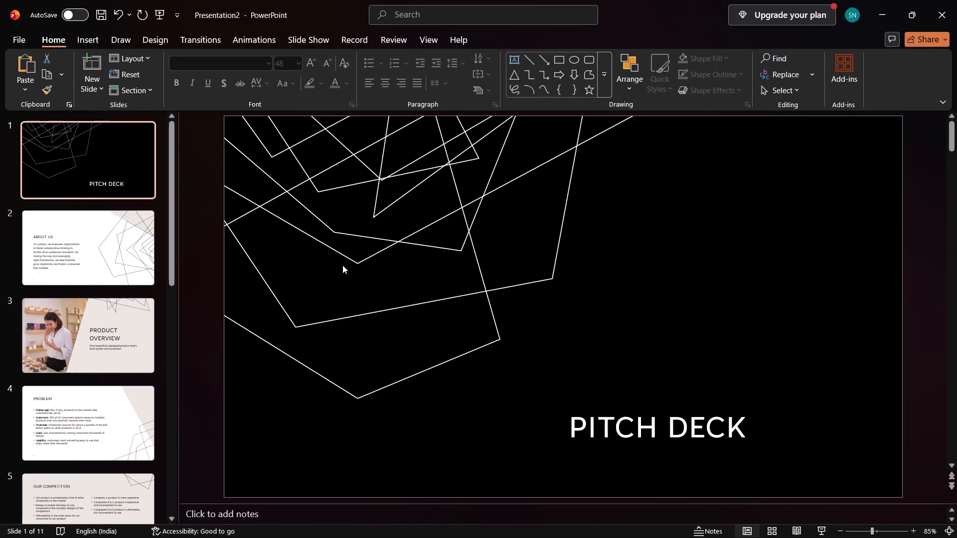
left_click(591, 422)
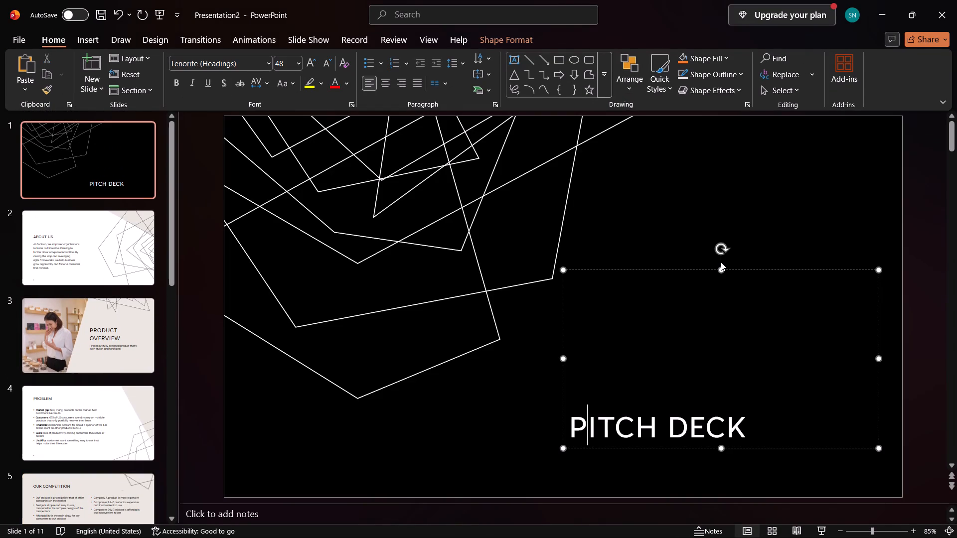
left_click(387, 232)
left_click(387, 232)
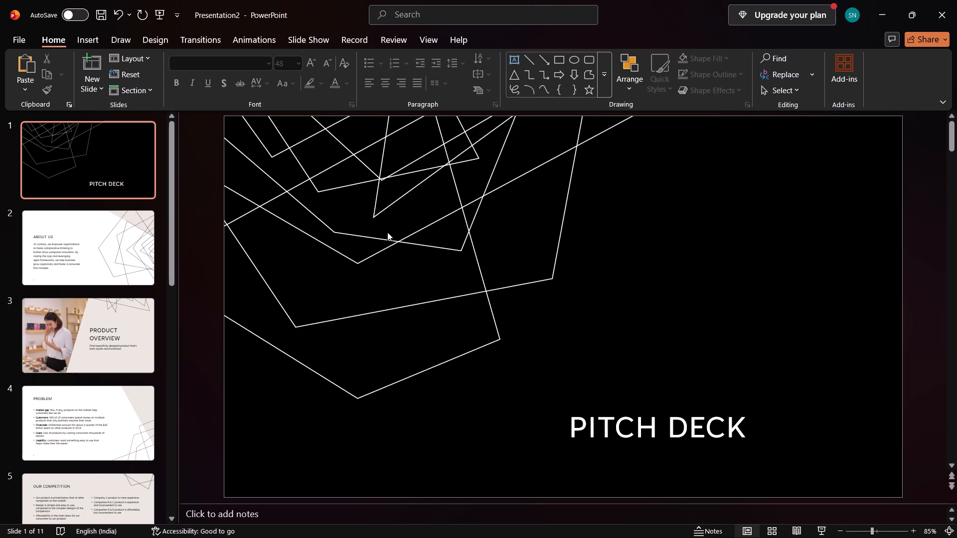
left_click_drag(333, 160, 242, 248)
left_click_drag(277, 425, 516, 99)
left_click(580, 435)
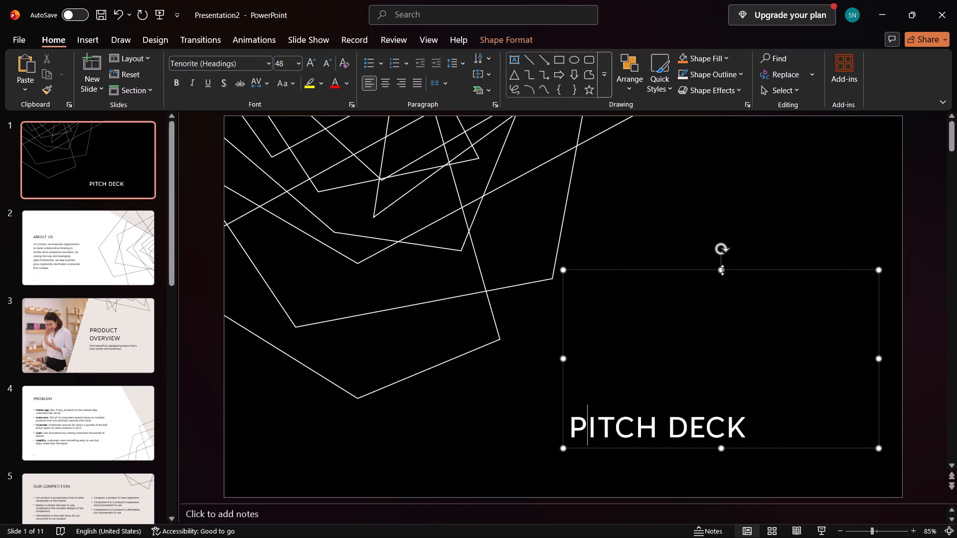
left_click_drag(722, 270, 723, 150)
Delete the PITCH DECK text from the title slide's title box.
left_click(756, 424)
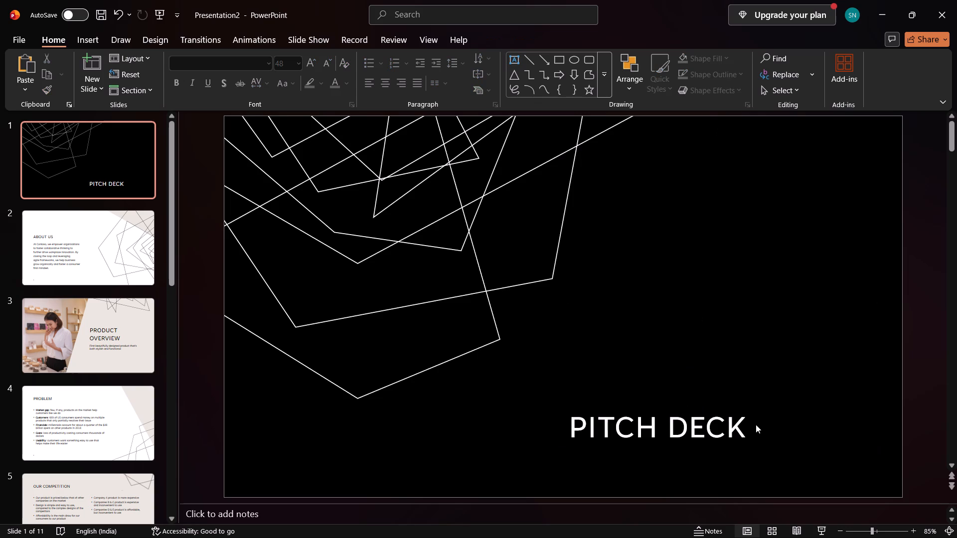
left_click(744, 428)
key("BackSpace")
key("BackSpace")
key("BackSpace")
key("BackSpace")
key("BackSpace")
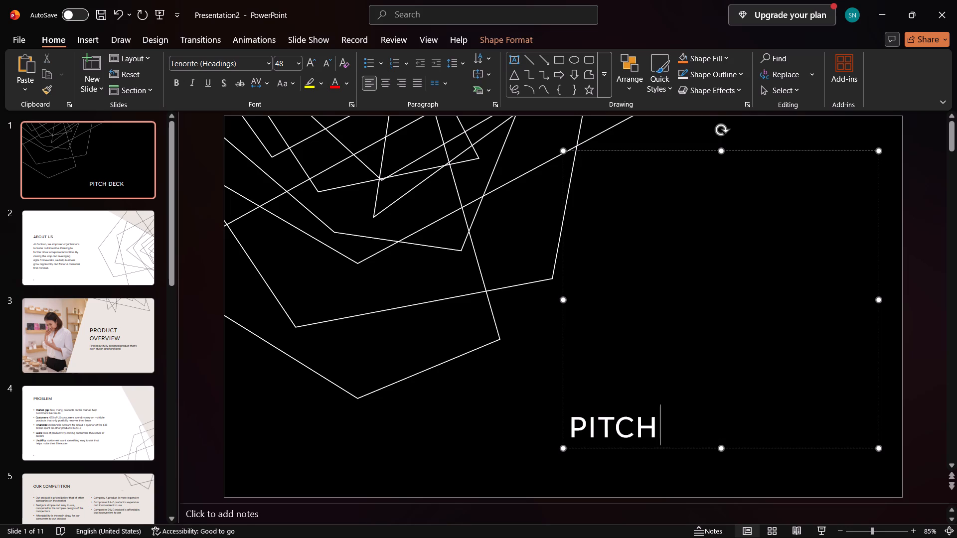
key("BackSpace")
key("BackSpace")
key("BackSpace")
key("BackSpace")
key("BackSpace")
key("Up")
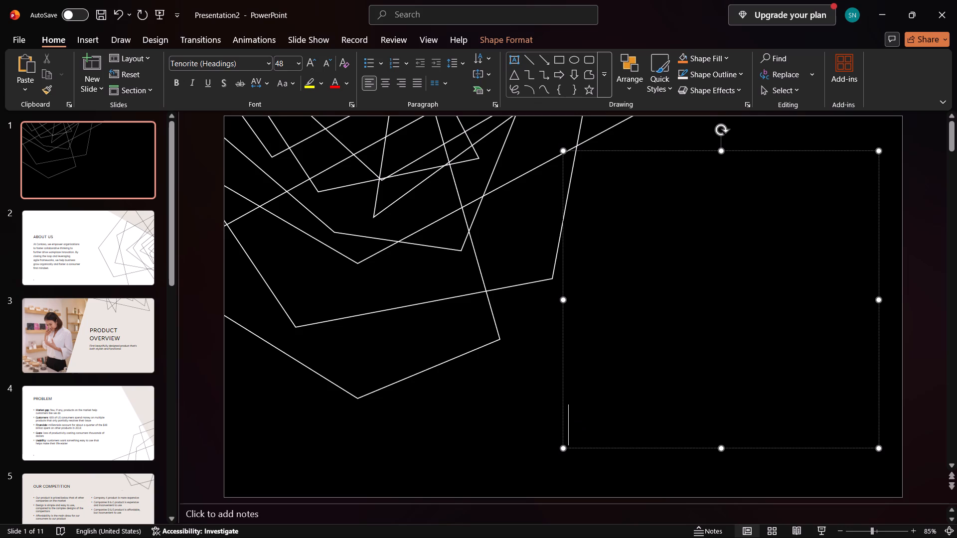
key("Up")
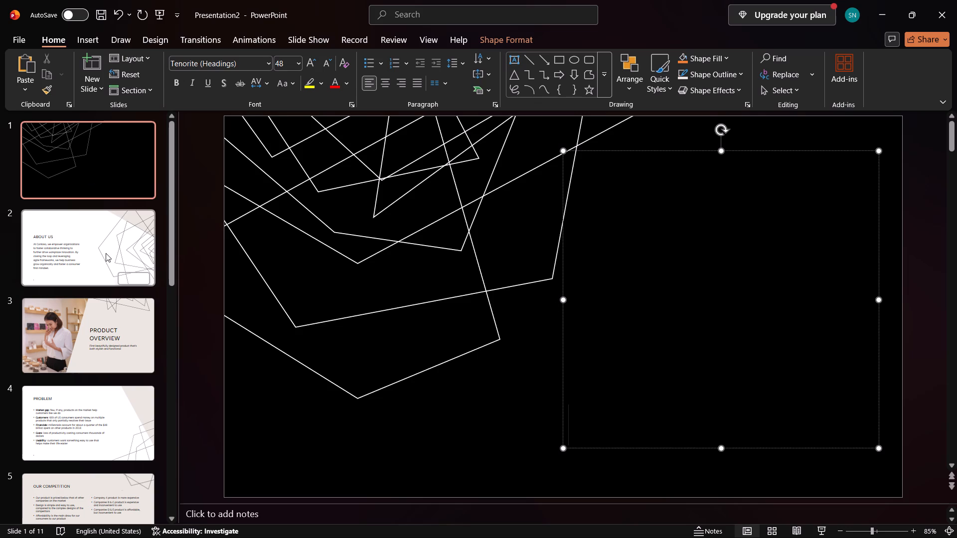
Cut the photo of the woman from the Product Overview slide.
left_click(96, 340)
left_click(318, 295)
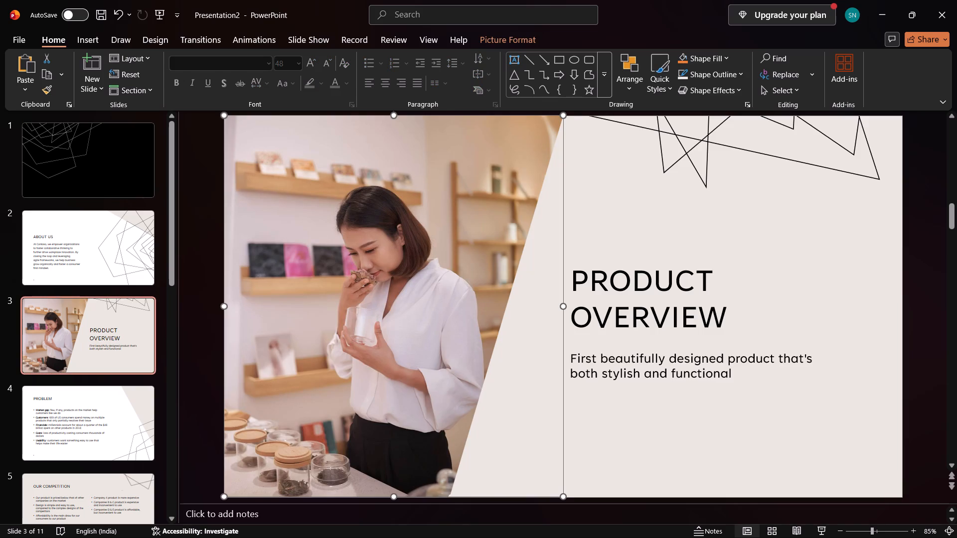
left_click(566, 307)
right_click(566, 307)
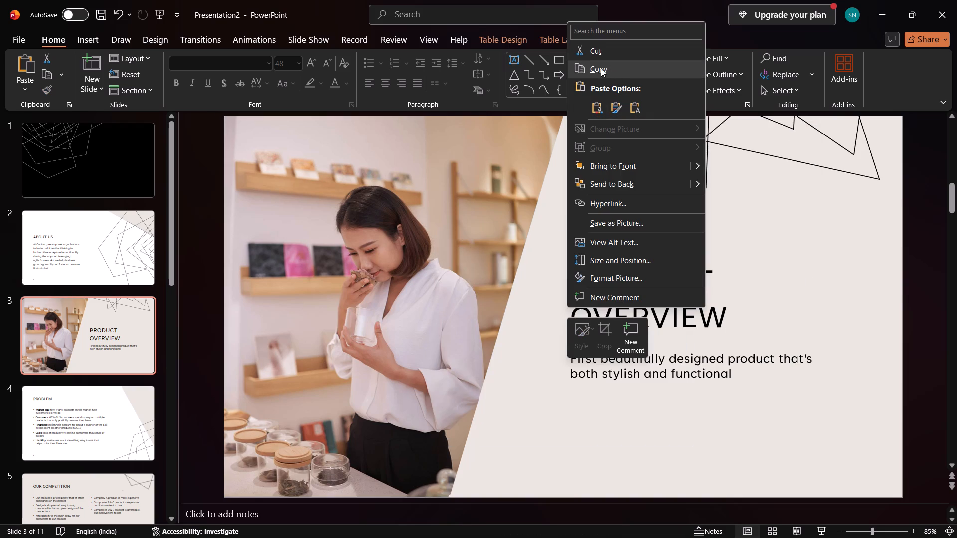
left_click(601, 50)
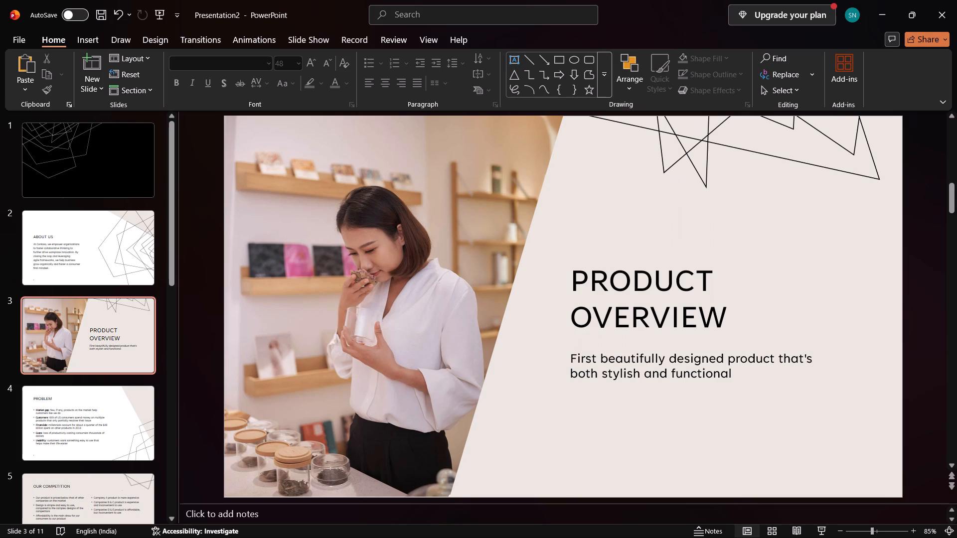
left_click(426, 227)
right_click(426, 227)
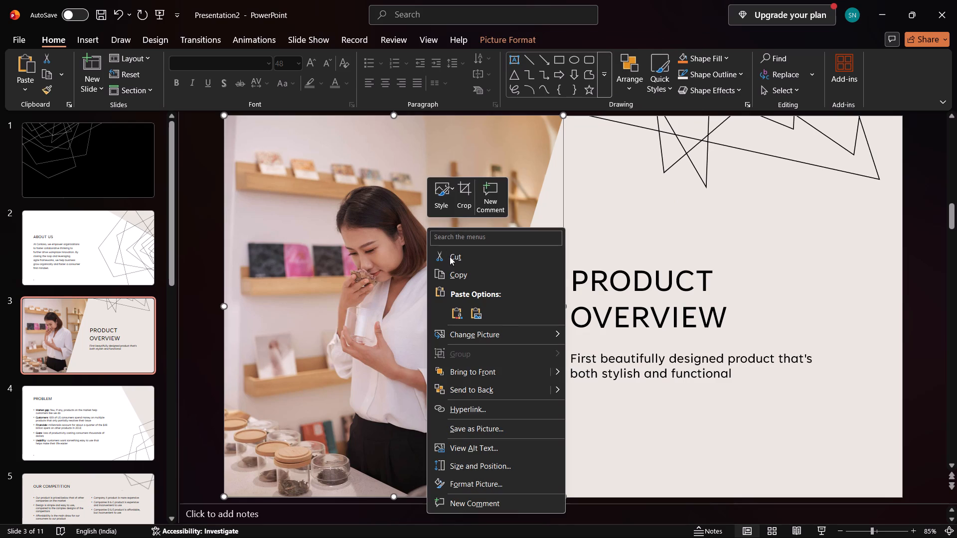
left_click(450, 257)
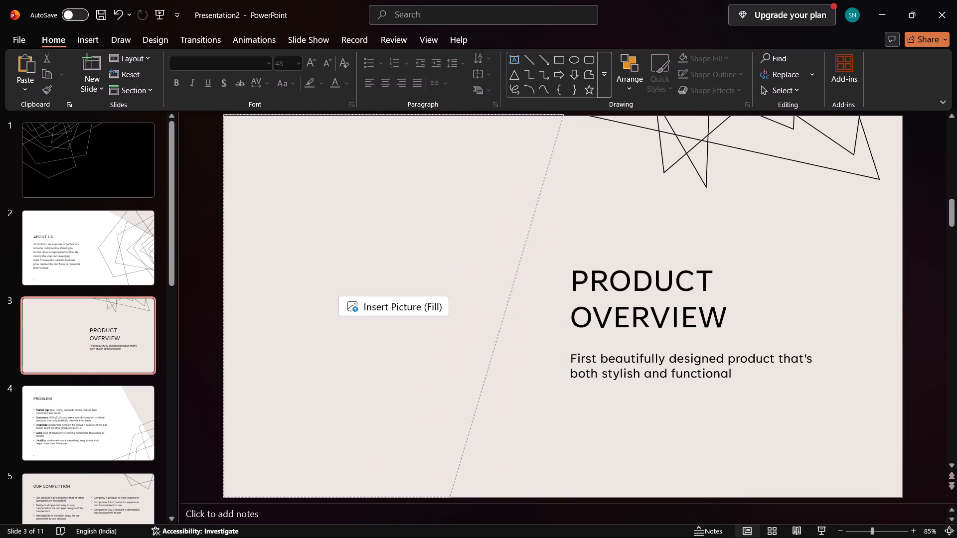
Shrink the empty picture placeholder to a thin strip along the Product Overview slide's left edge.
left_click(507, 340)
left_click(378, 249)
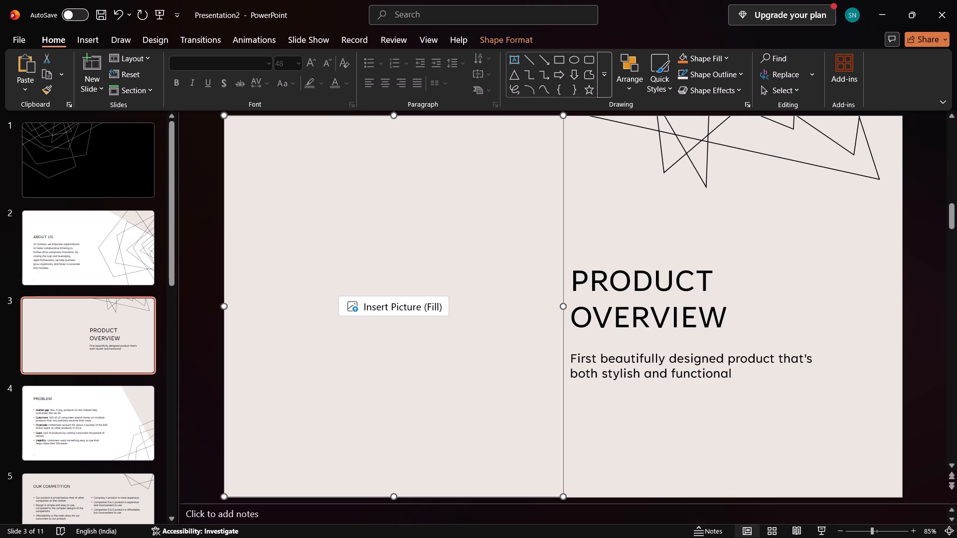
left_click_drag(562, 309, 239, 157)
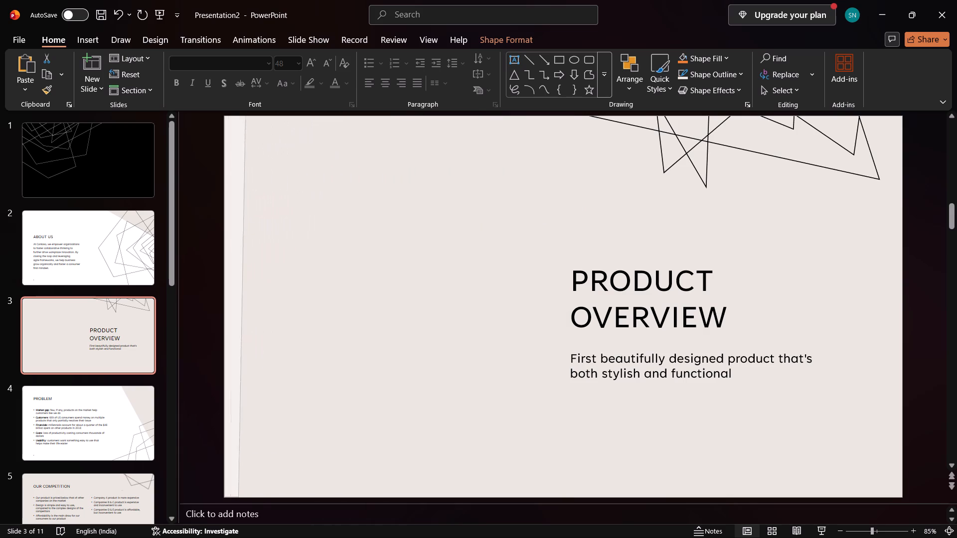
left_click_drag(239, 157, 222, 157)
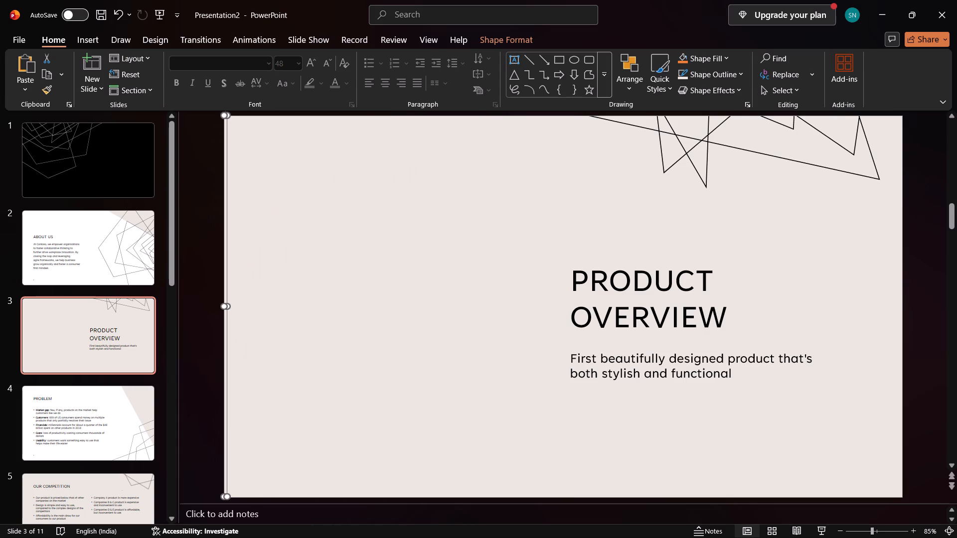
left_click(329, 161)
Widen the PRODUCT OVERVIEW title box toward the slide's left edge so the heading fits on one line.
left_click(633, 310)
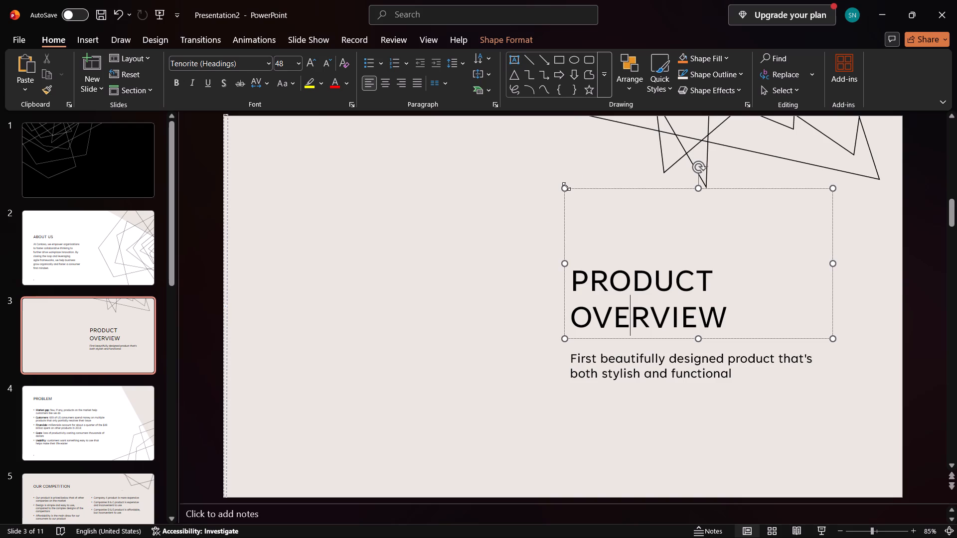
left_click_drag(566, 186, 252, 144)
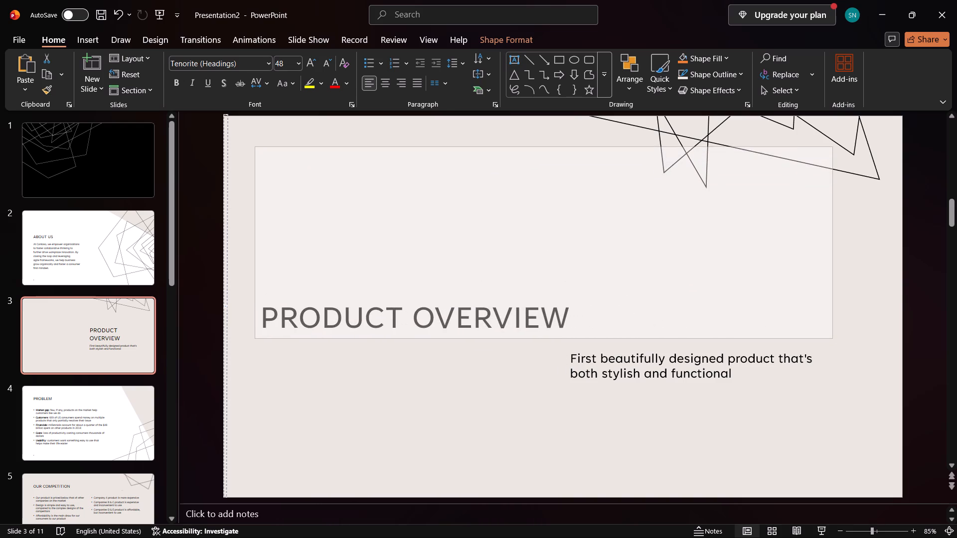
left_click_drag(252, 144, 236, 185)
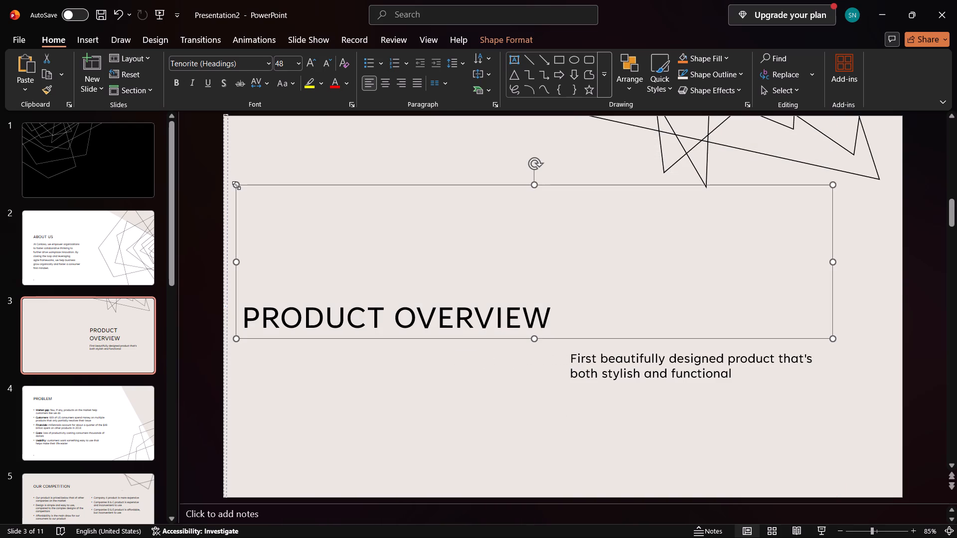
left_click_drag(504, 271, 463, 241)
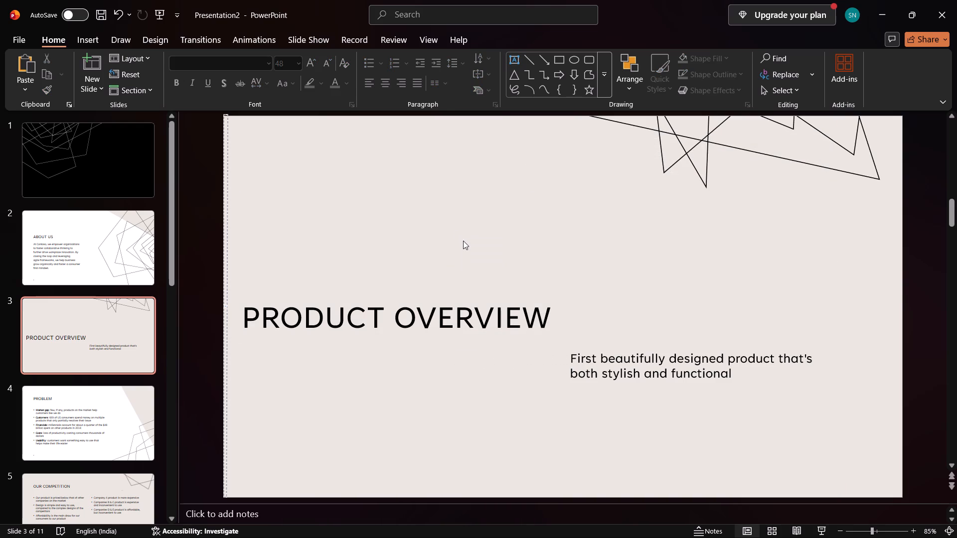
left_click(526, 250)
left_click(487, 264)
Extend the PRODUCT OVERVIEW title box upward, keeping its lower edge in place.
left_click(391, 328)
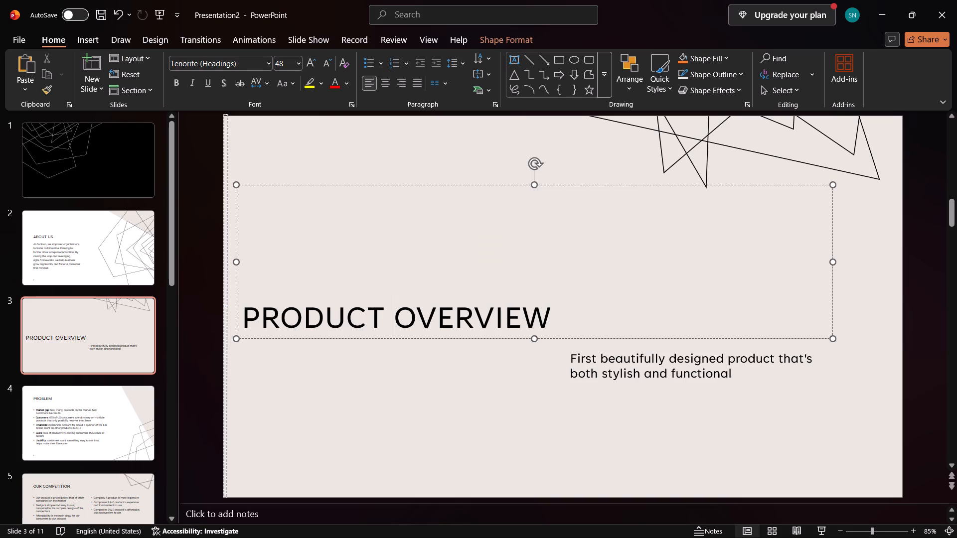
left_click_drag(530, 184, 514, 147)
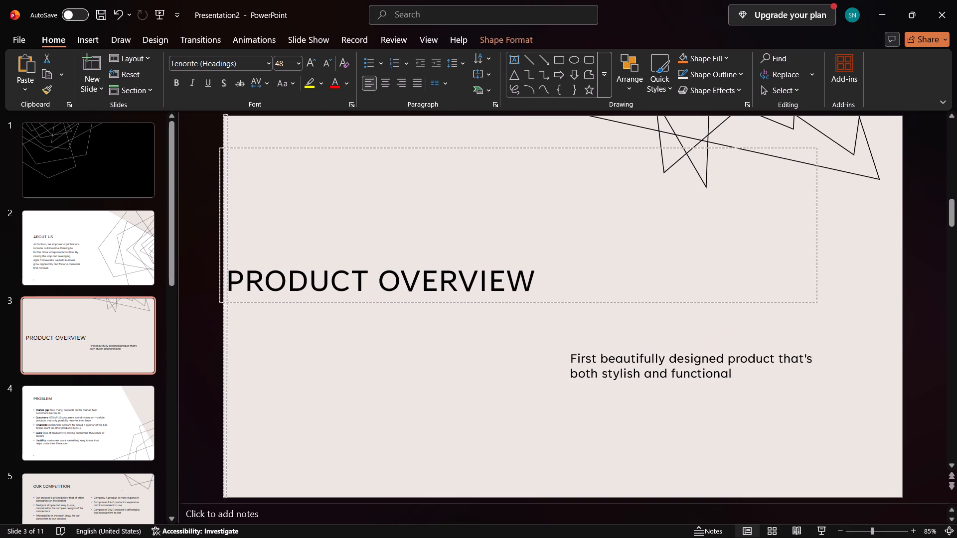
left_click_drag(514, 147, 545, 102)
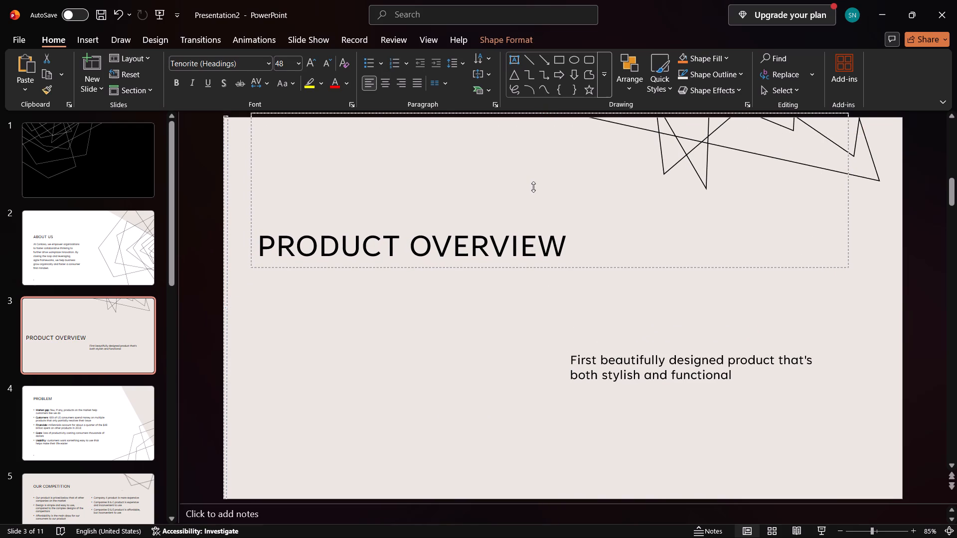
left_click_drag(533, 187, 478, 158)
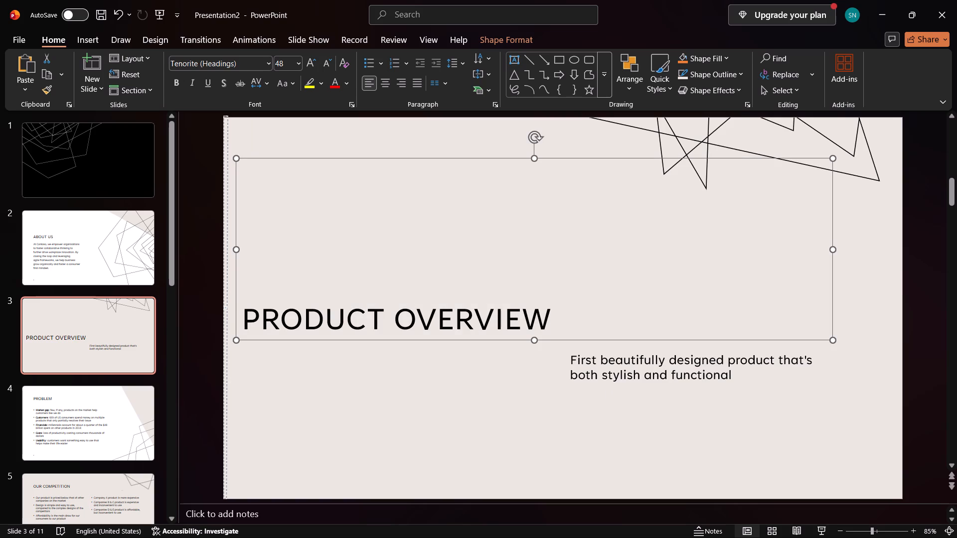
Delete the PRODUCT OVERVIEW heading text from slide 3's title box.
left_click(577, 321)
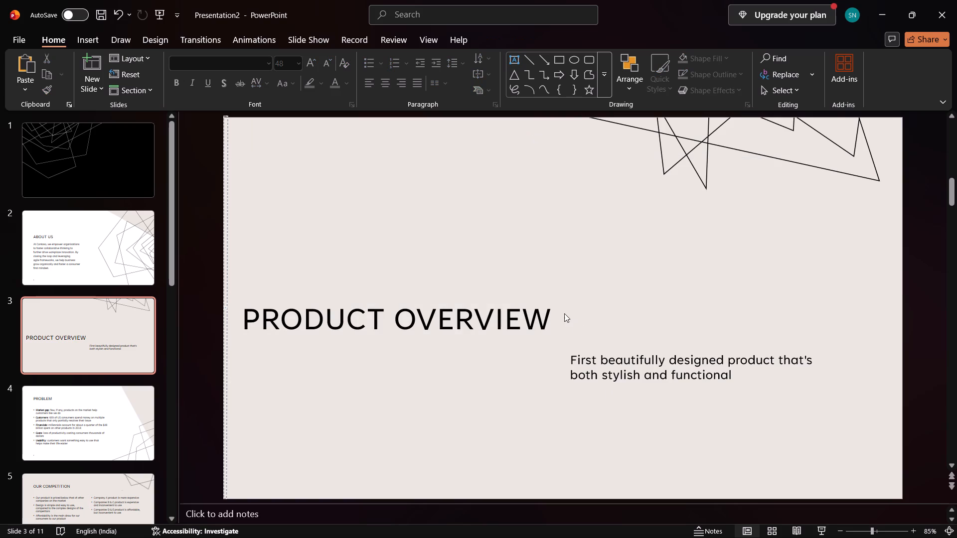
left_click(564, 313)
left_click(541, 312)
key("BackSpace")
key("BackSpace")
key("BackSpace")
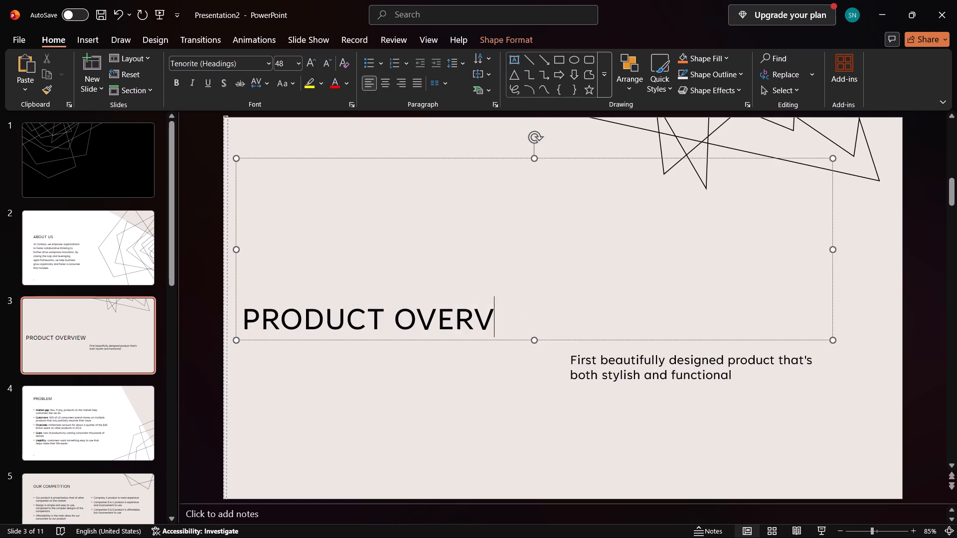
key("BackSpace")
key("BackSpace")
key("BackSpace")
key("BackSpace")
key("BackSpace")
key("BackSpace")
key("BackSpace")
key("BackSpace")
key("BackSpace")
key("BackSpace")
key("BackSpace")
key("BackSpace")
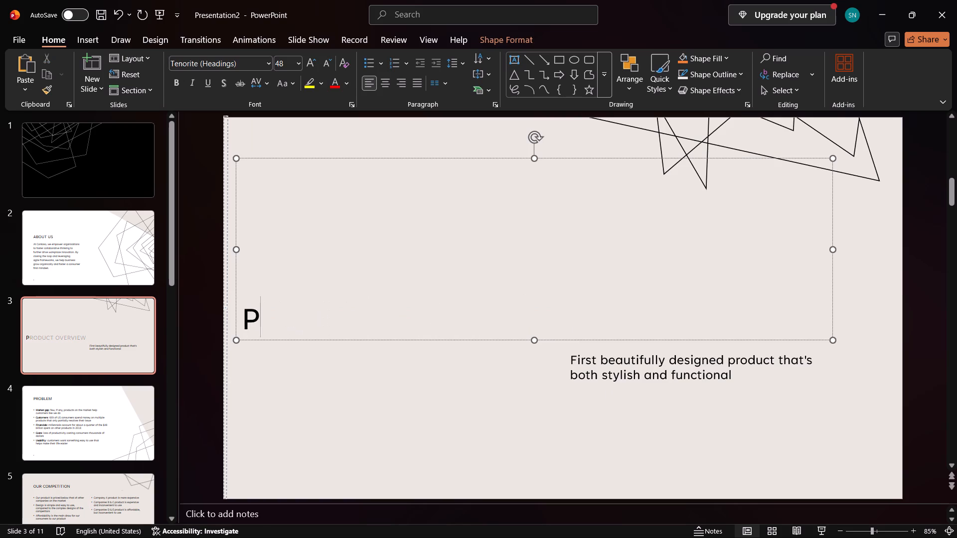
key("BackSpace")
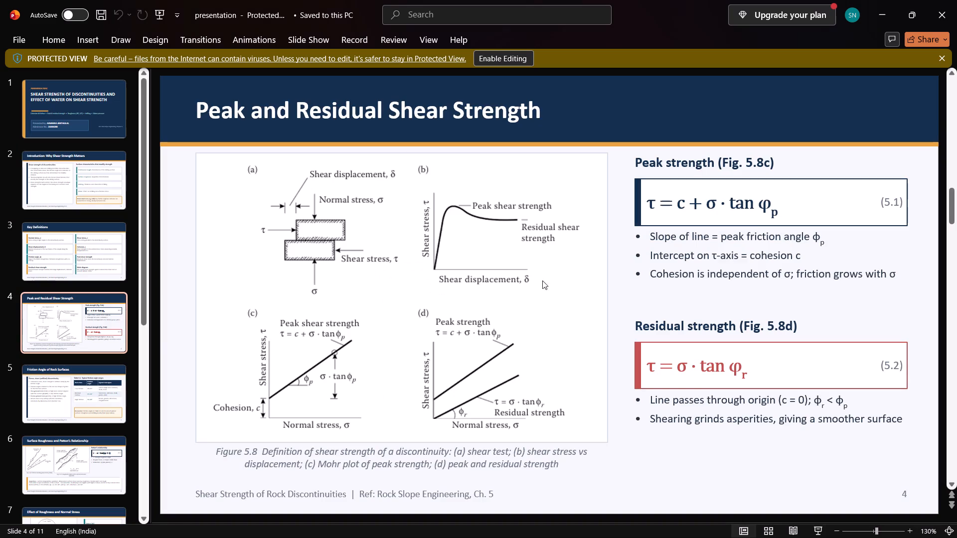
Copy the main title from slide 1 of the shear strength presentation and paste it into slide 3's empty title box in Presentation2.
left_click(73, 107)
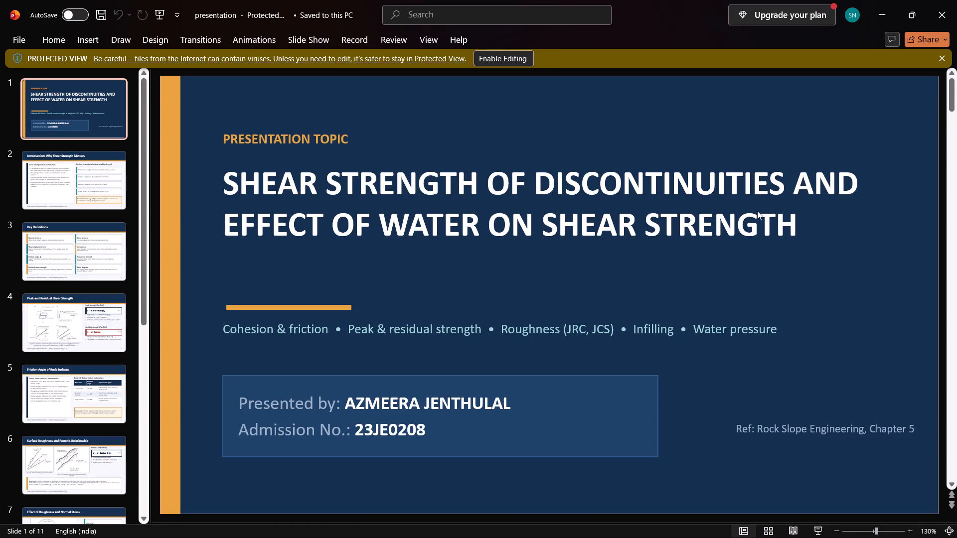
left_click_drag(804, 228, 254, 175)
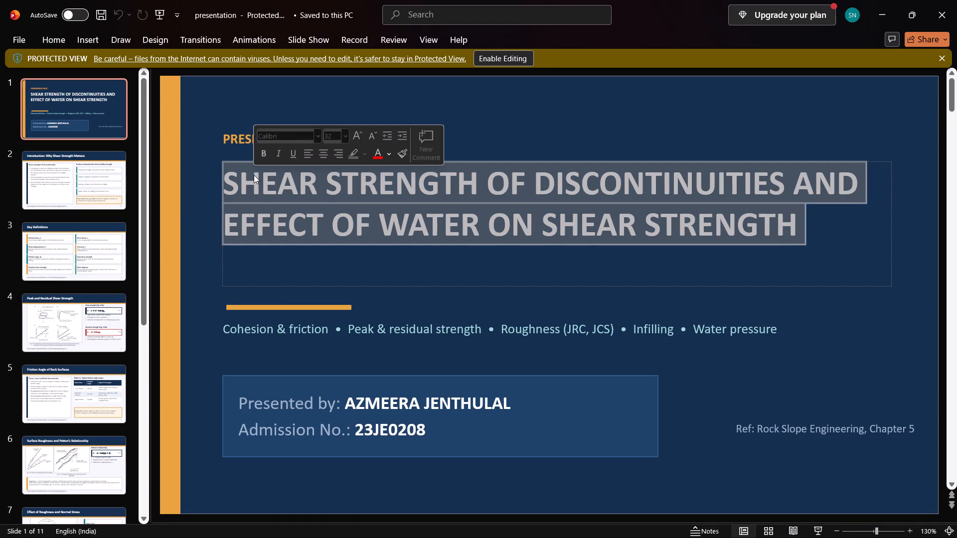
key("ctrl+c")
left_click(427, 117)
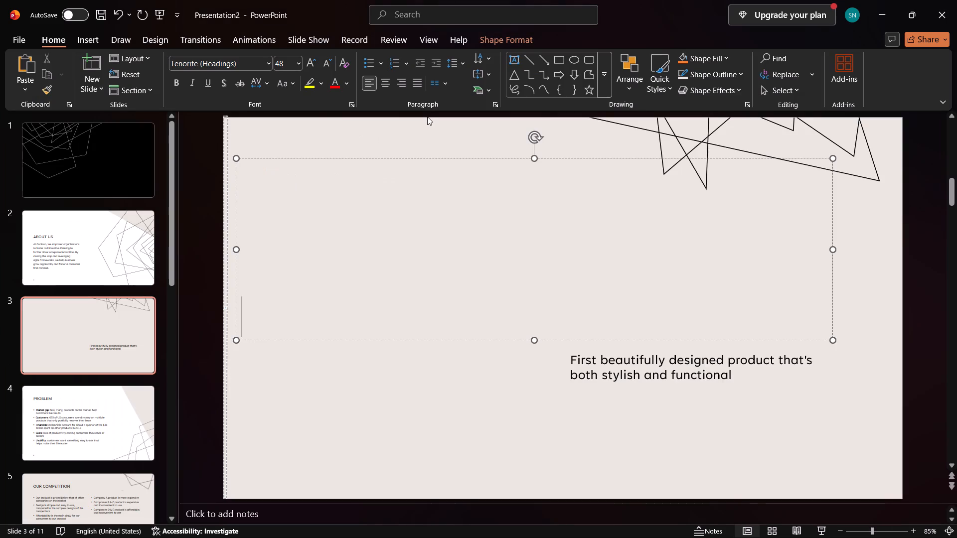
key("ctrl+v")
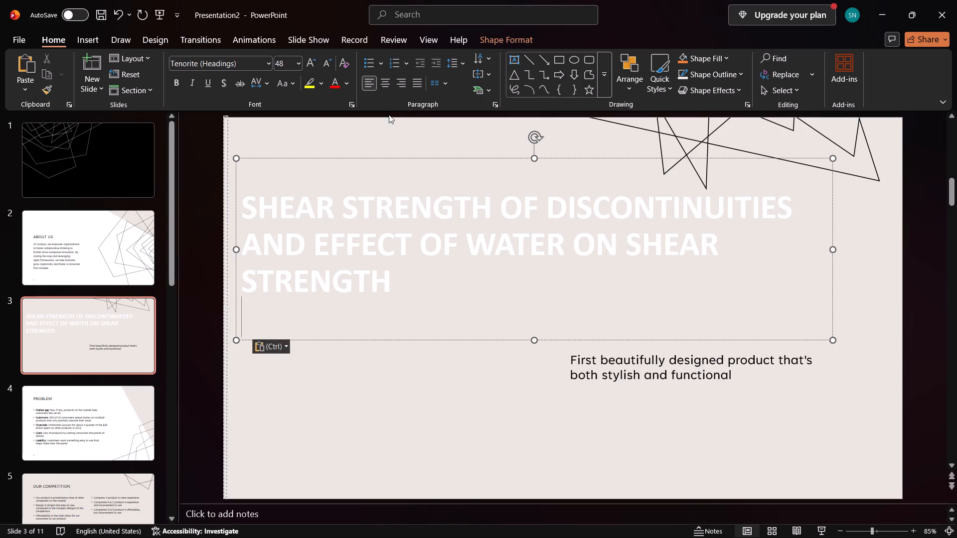
Reduce the pasted shear strength title on slide 3 to font size 44.
left_click(365, 278)
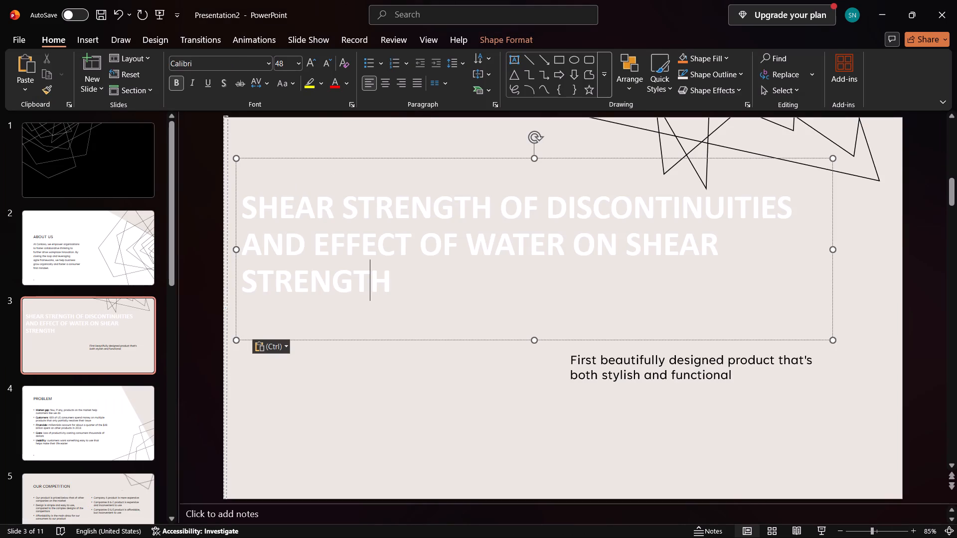
left_click(512, 261)
left_click_drag(441, 282, 247, 200)
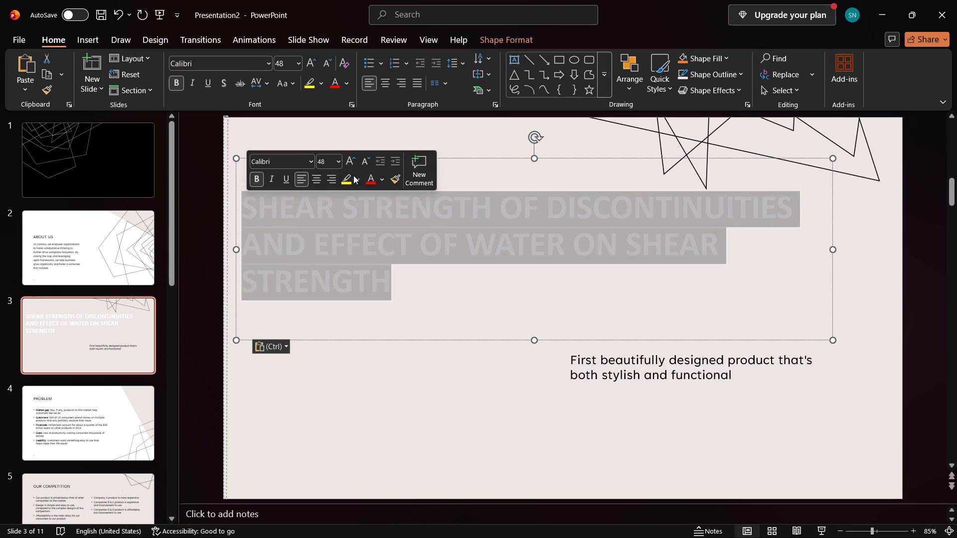
left_click(361, 175)
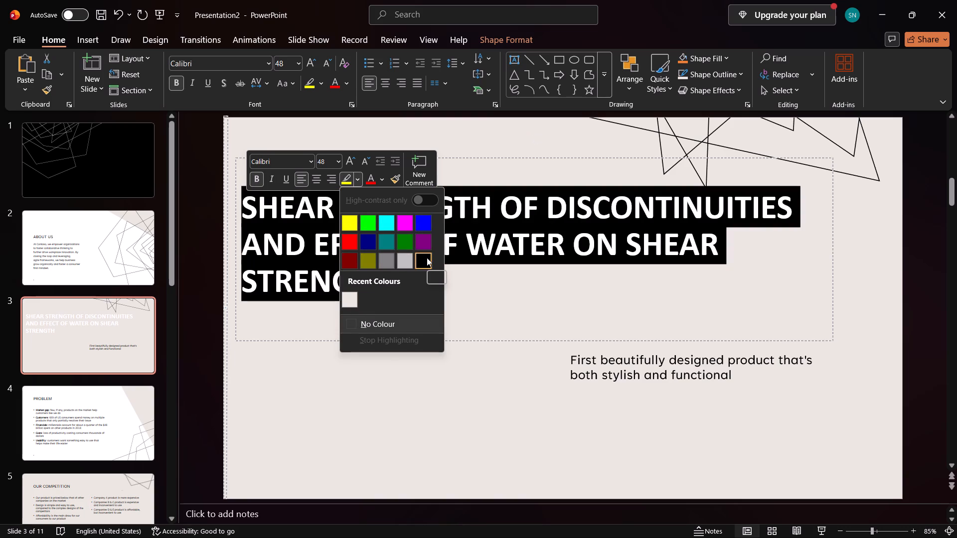
left_click(367, 167)
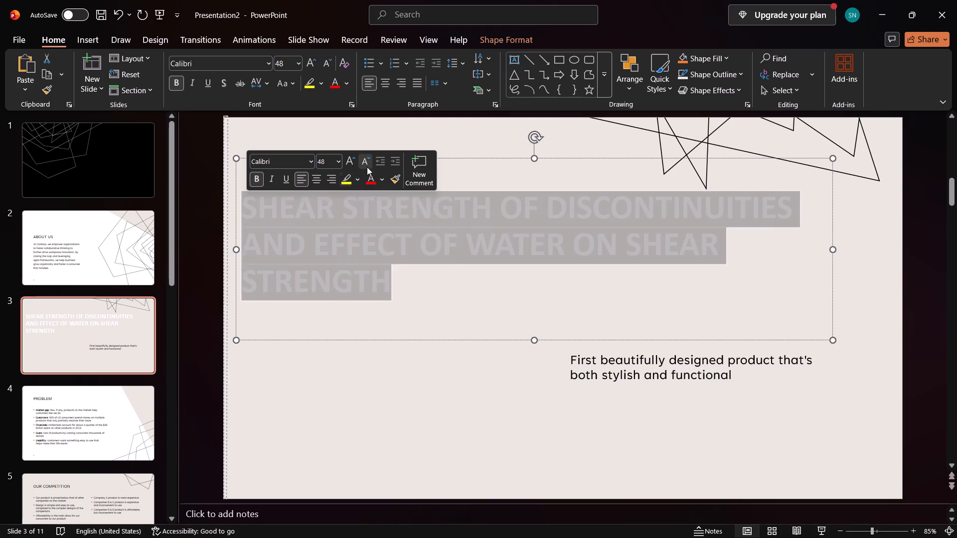
left_click(368, 173)
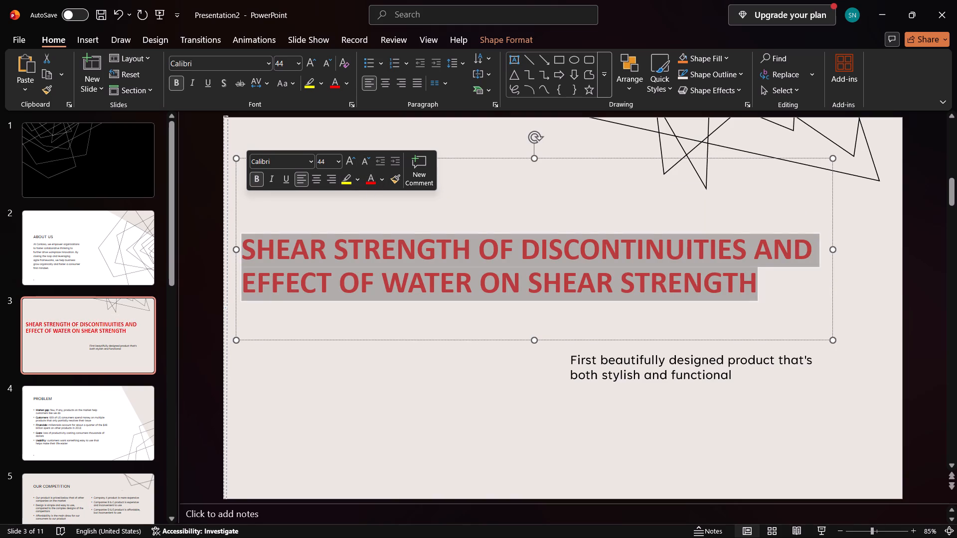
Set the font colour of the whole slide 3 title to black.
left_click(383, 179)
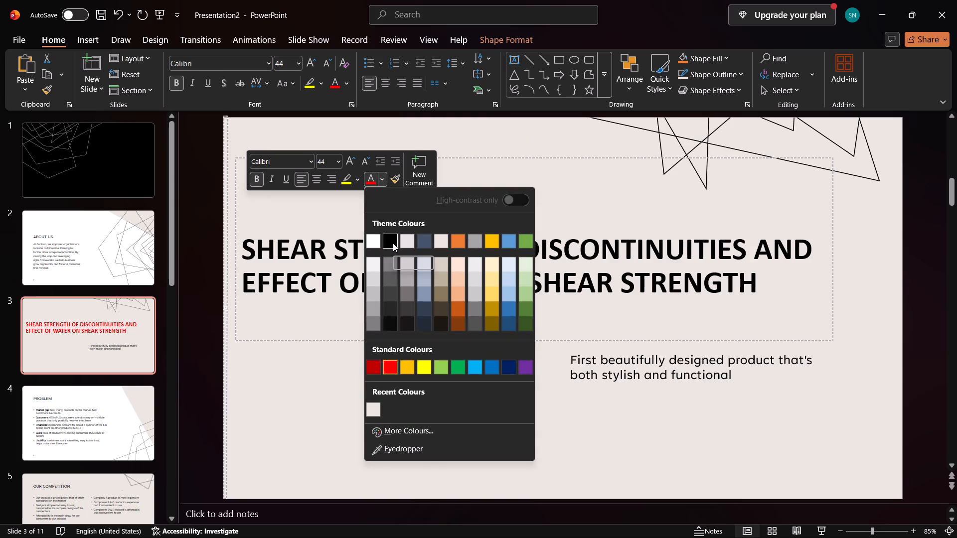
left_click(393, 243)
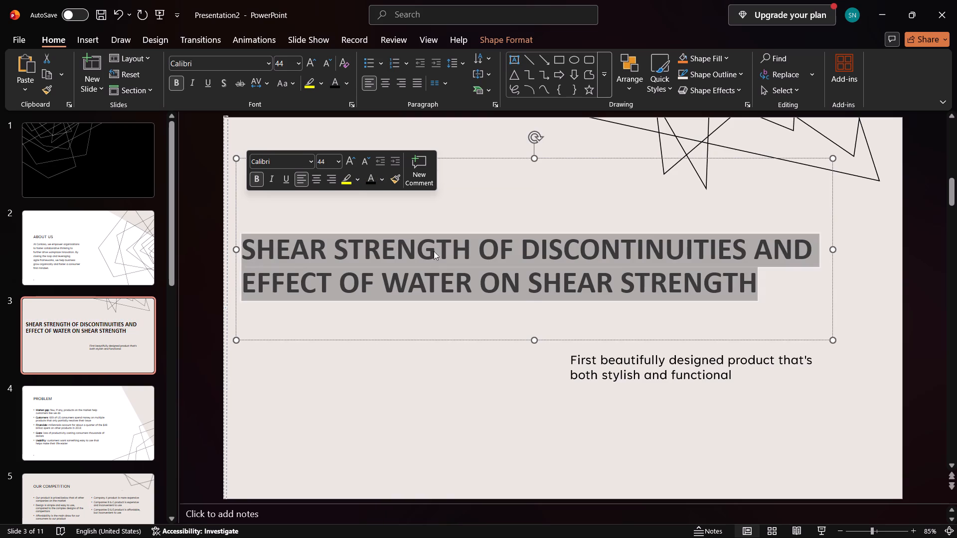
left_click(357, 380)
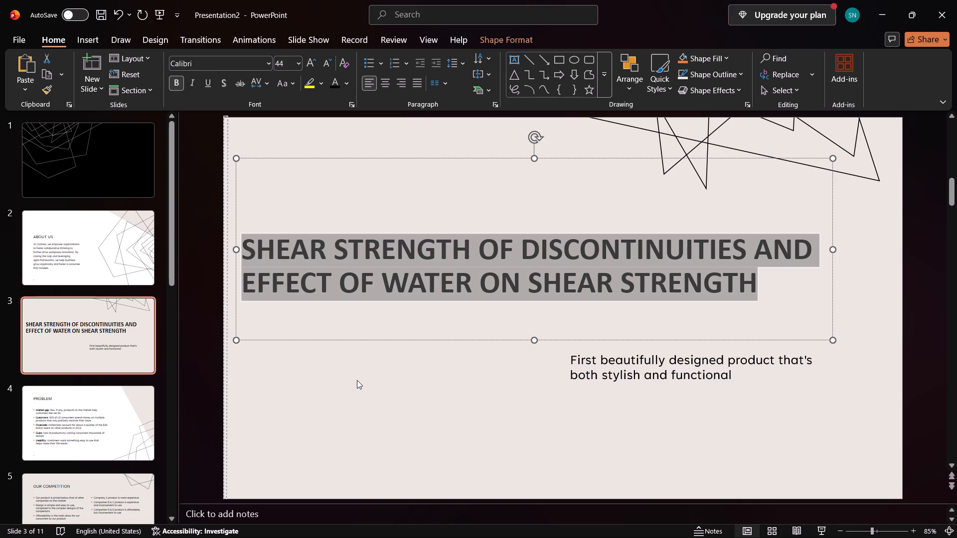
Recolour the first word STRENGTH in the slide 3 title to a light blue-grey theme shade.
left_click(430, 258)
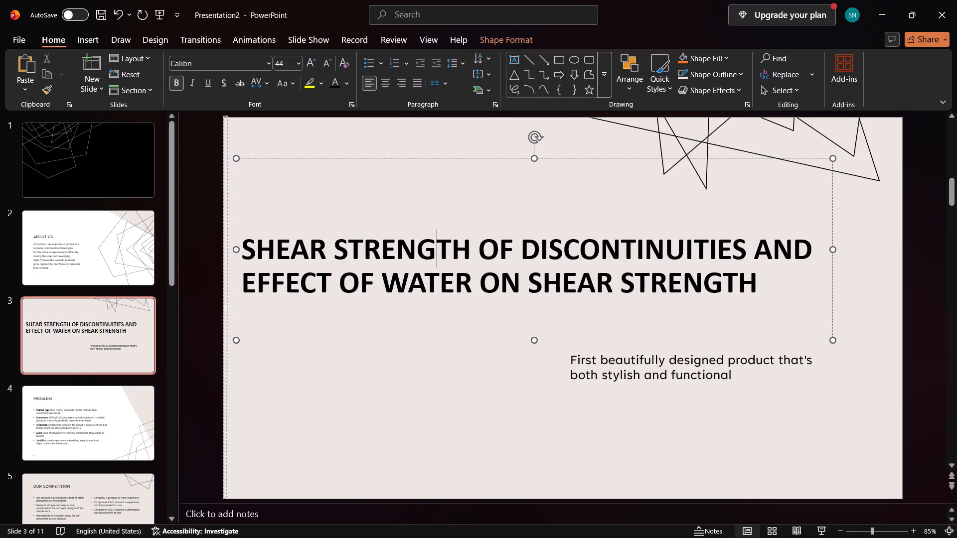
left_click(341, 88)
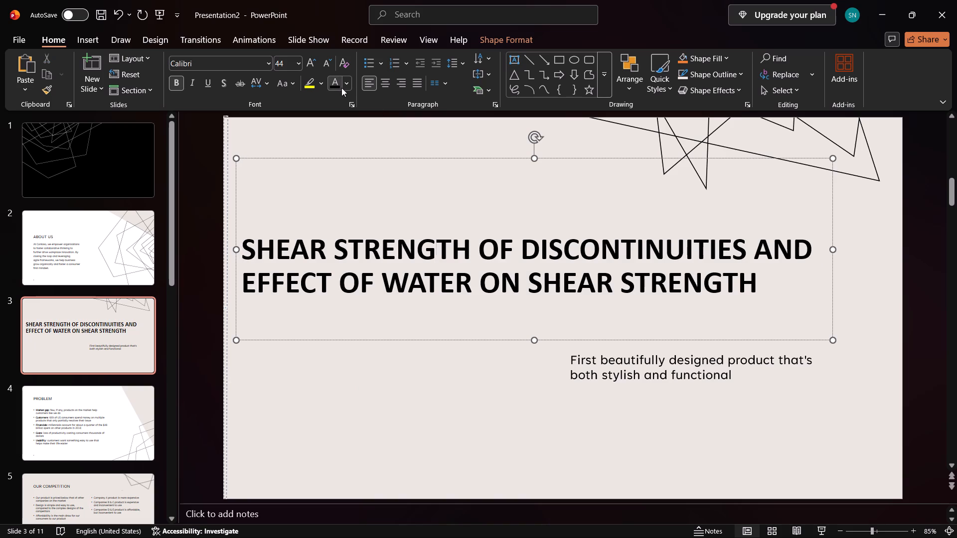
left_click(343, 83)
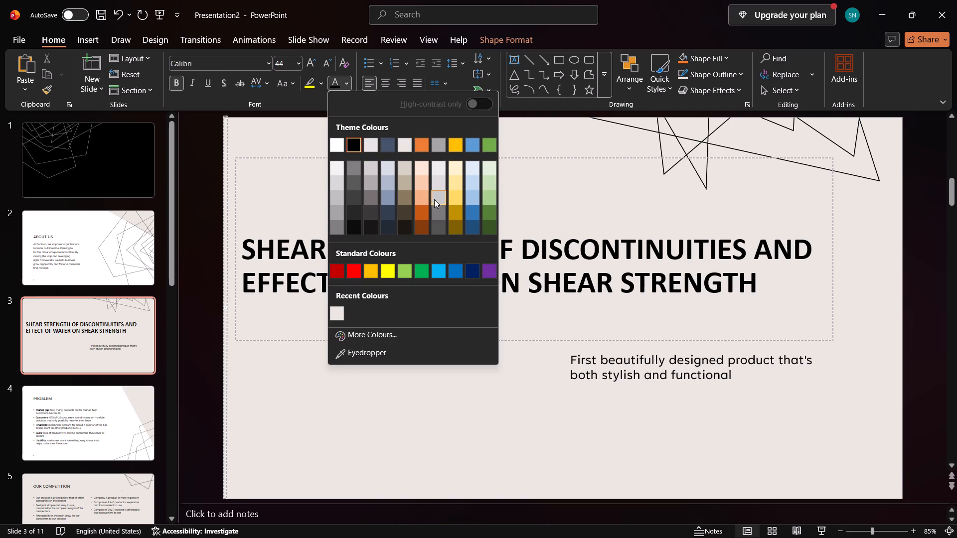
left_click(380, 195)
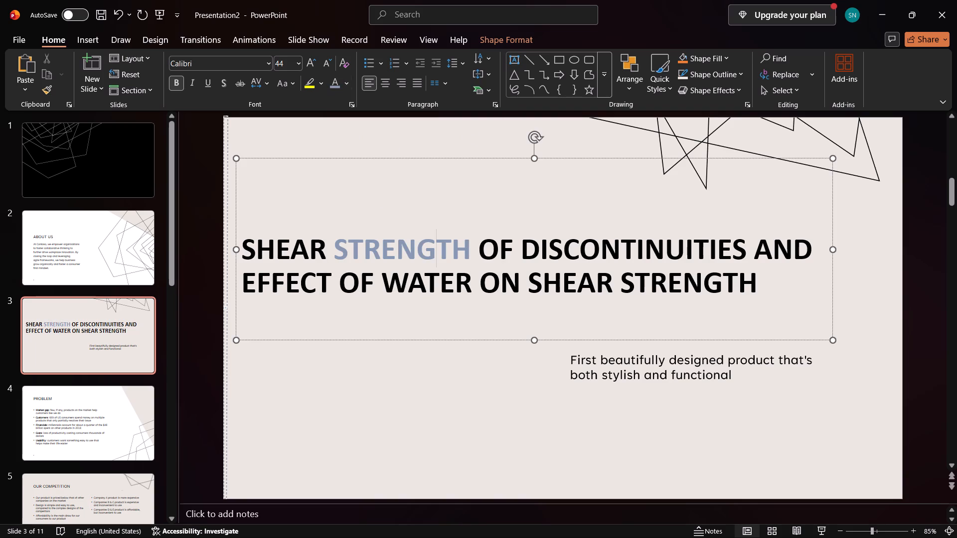
Set the font colour of the entire slide 3 title to the darkest green theme shade.
left_click_drag(777, 279, 278, 237)
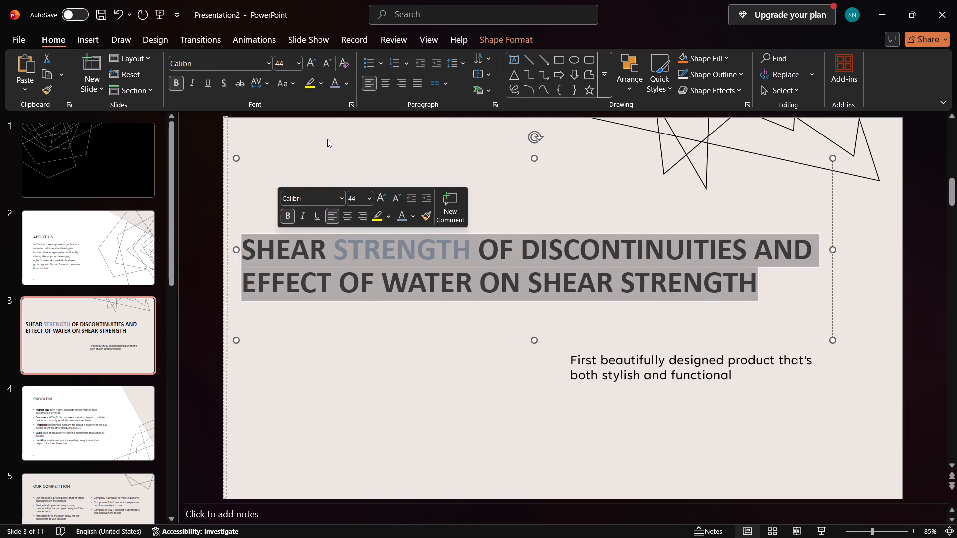
left_click(350, 82)
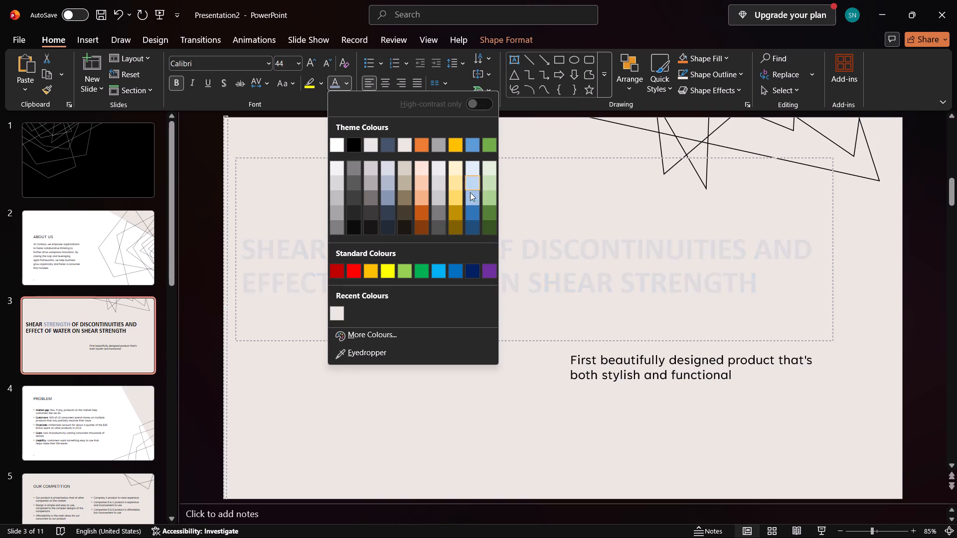
left_click(492, 220)
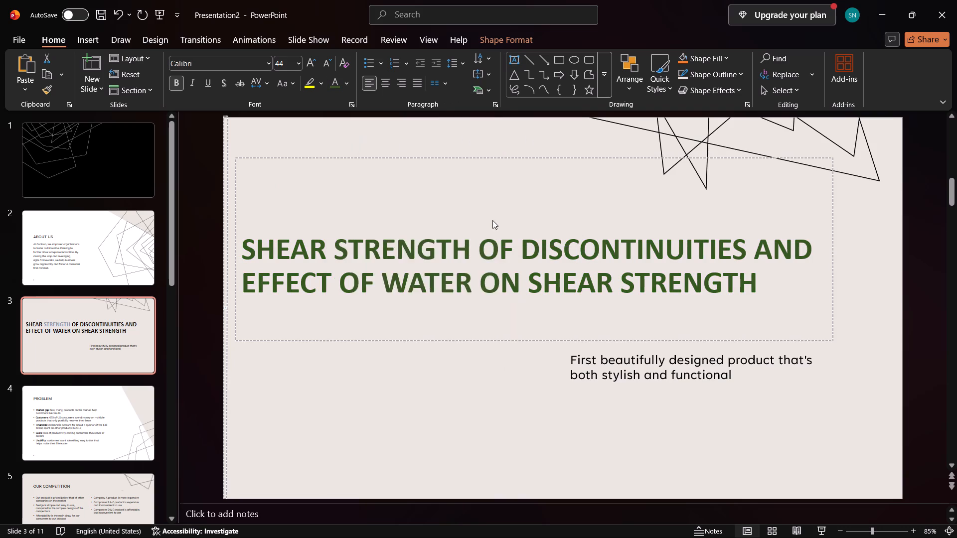
left_click(463, 388)
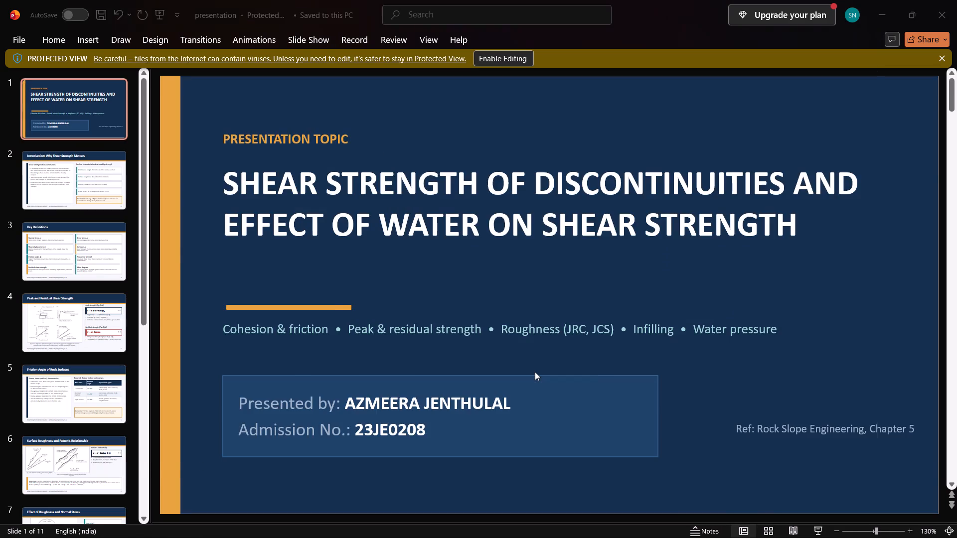
Insert "TOPIC:" before the slide 3 title text and place it on its own line above.
left_click(368, 222)
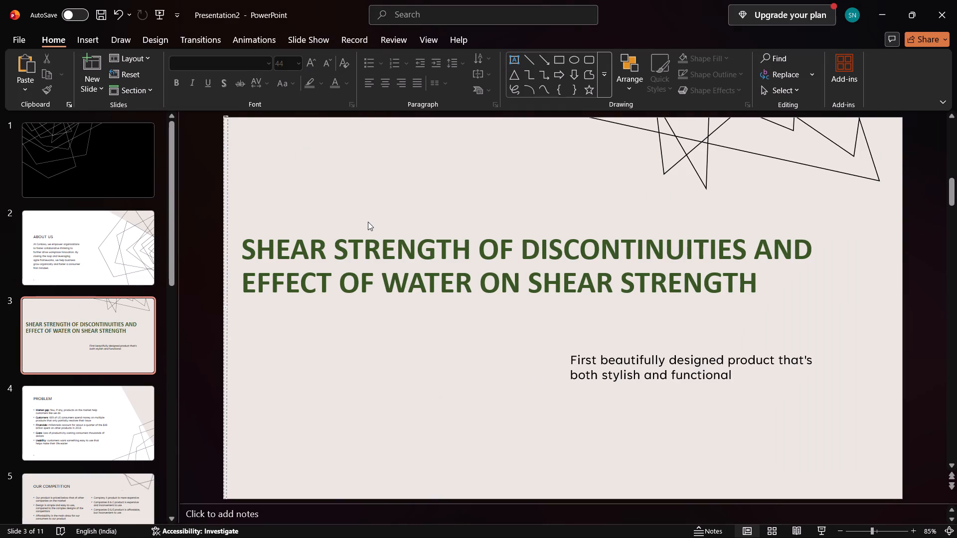
left_click(244, 250)
key("Up")
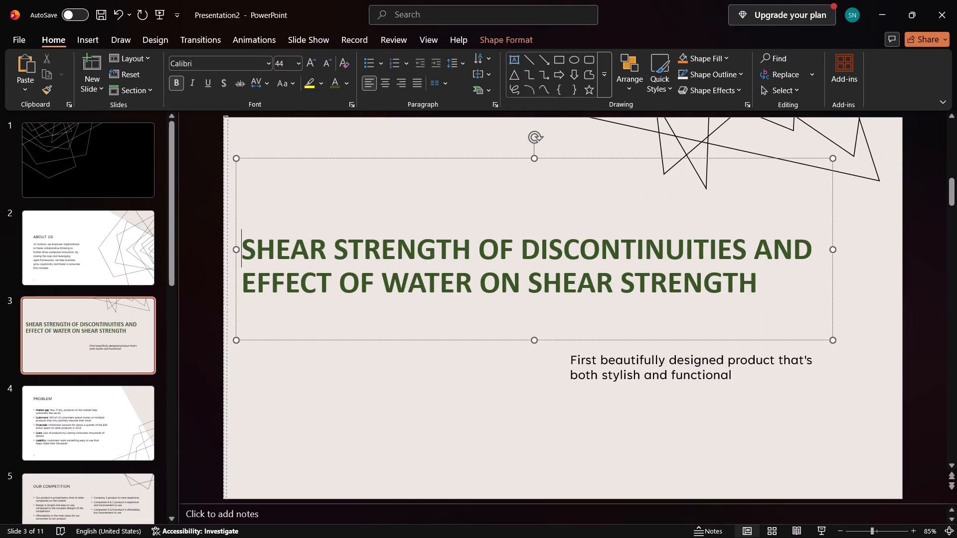
key("shift+Return")
key("shift+Return")
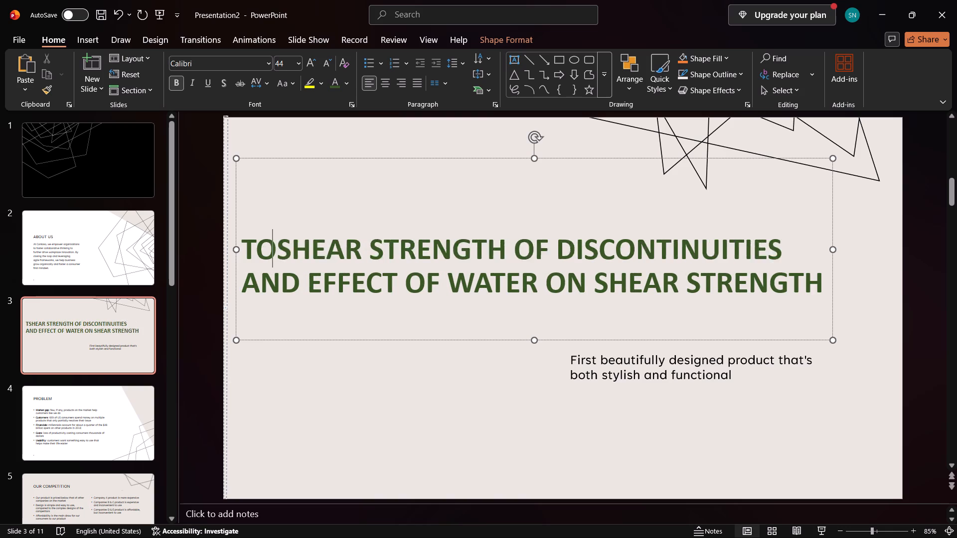
key("shift+colon")
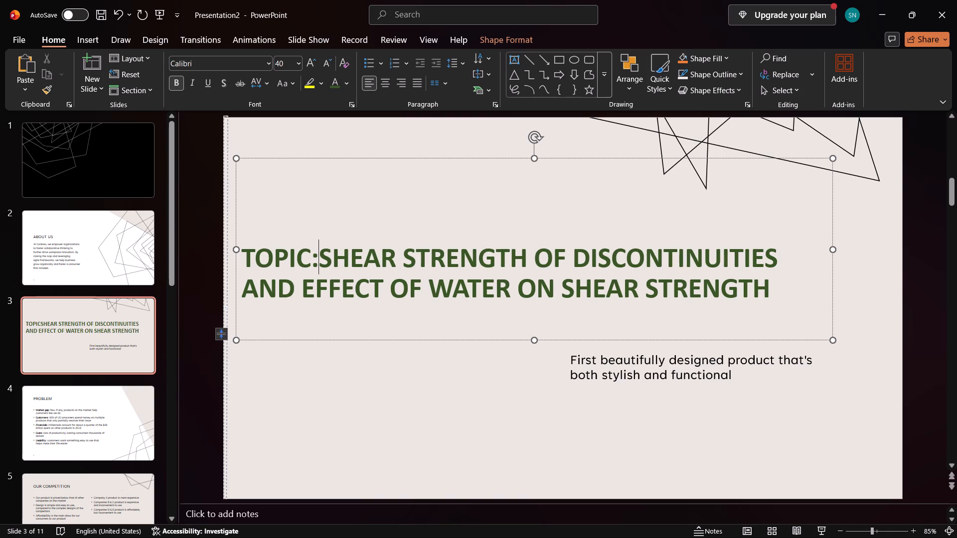
key("space")
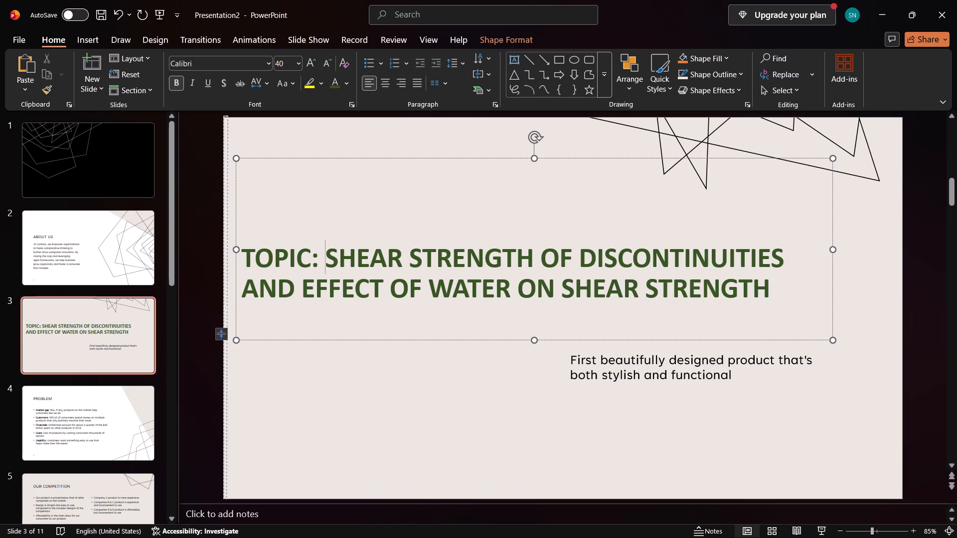
key("shift+Return")
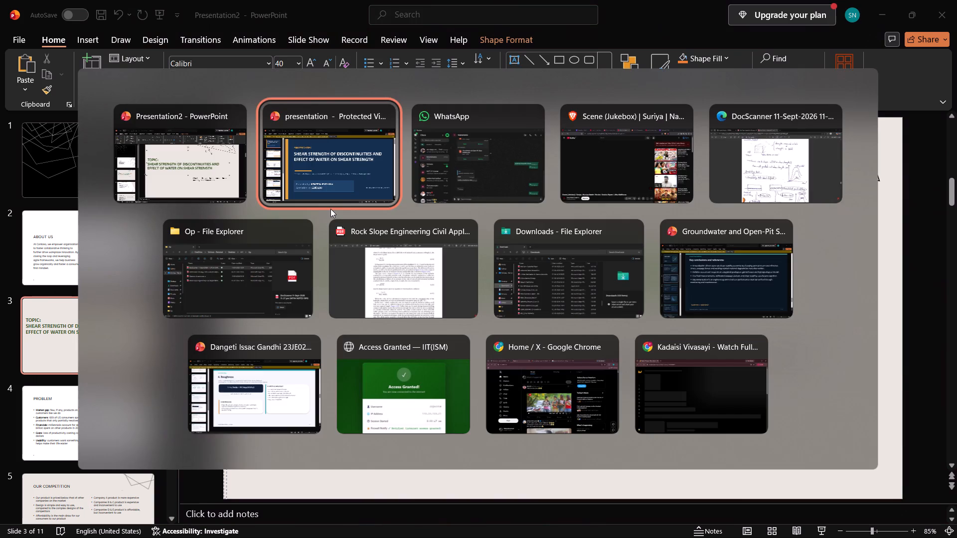
Set the font colour of the "TOPIC:" line to a dark blue-grey theme shade.
left_click(310, 225)
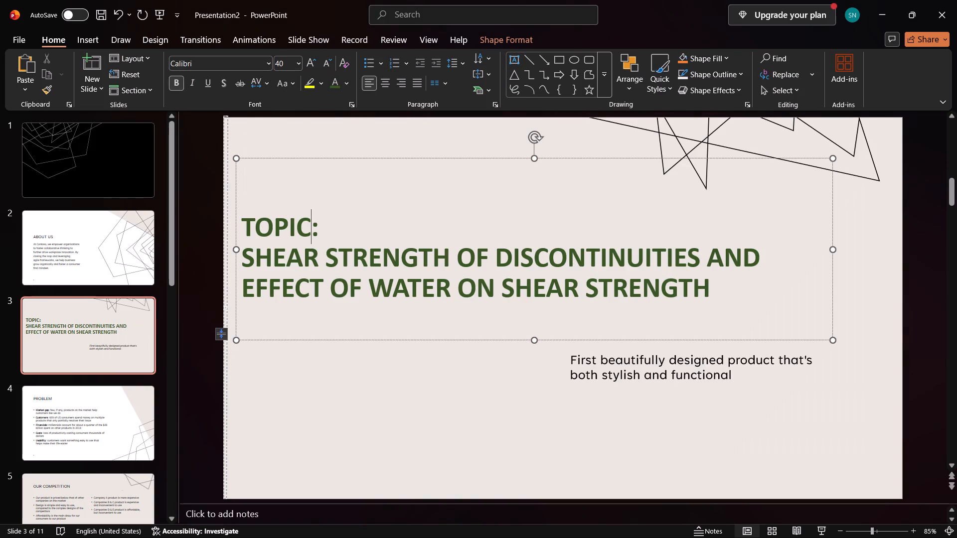
left_click(310, 225)
left_click_drag(343, 229, 253, 230)
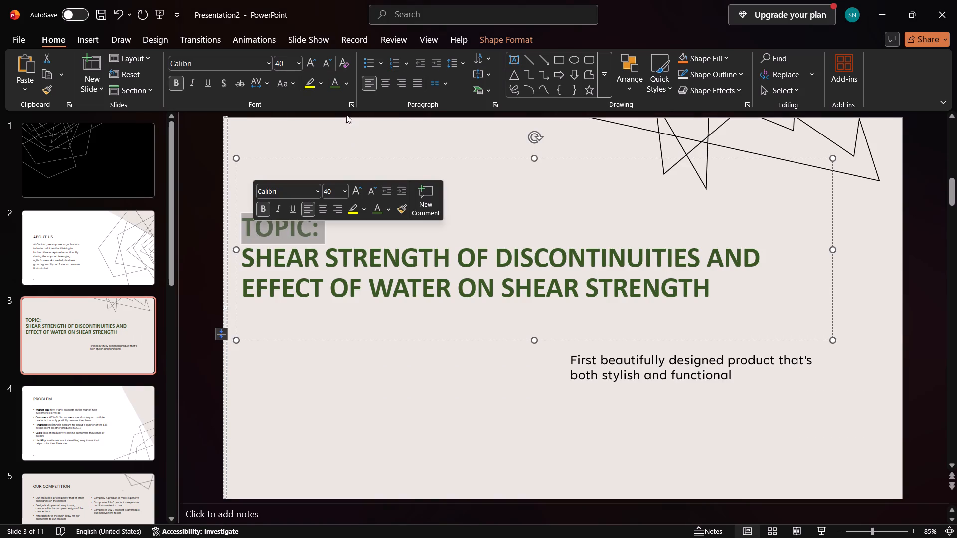
left_click(345, 86)
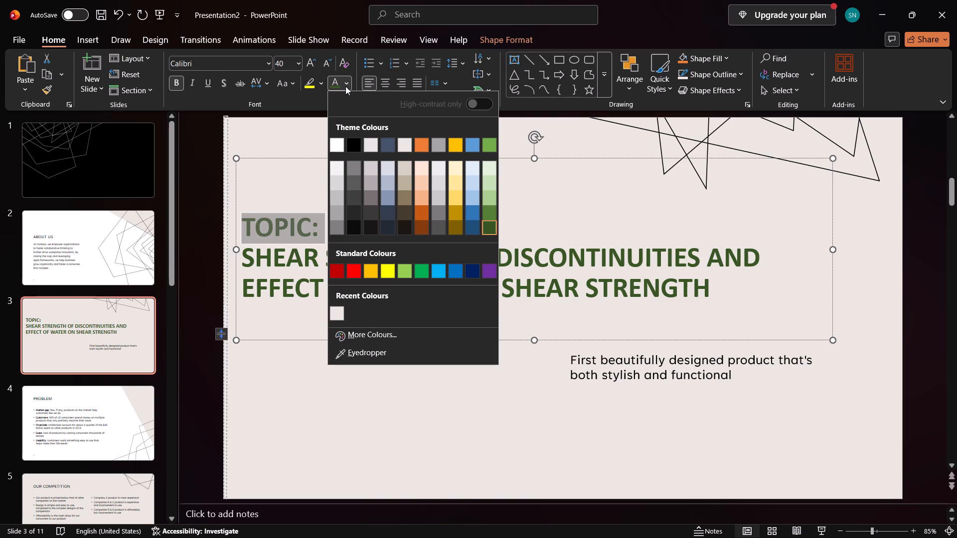
left_click(387, 209)
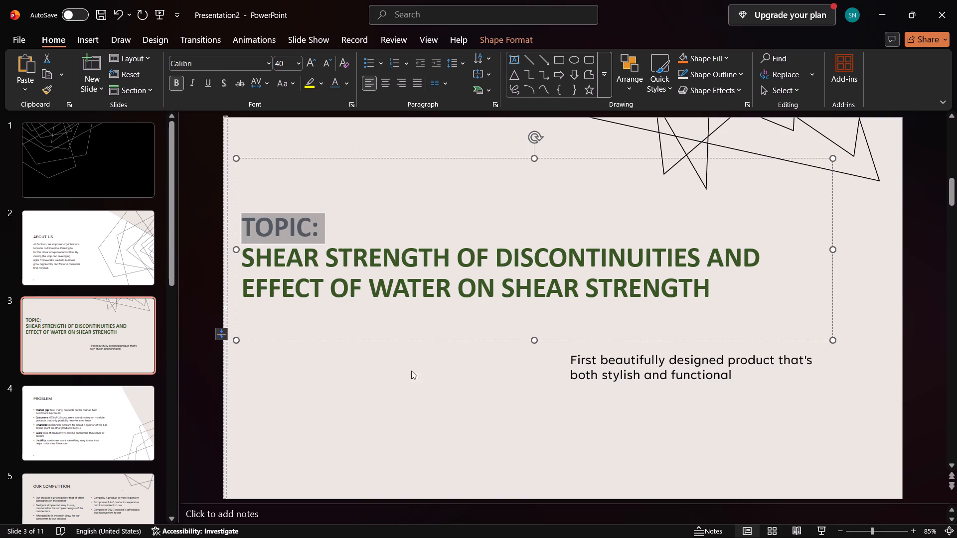
left_click(403, 394)
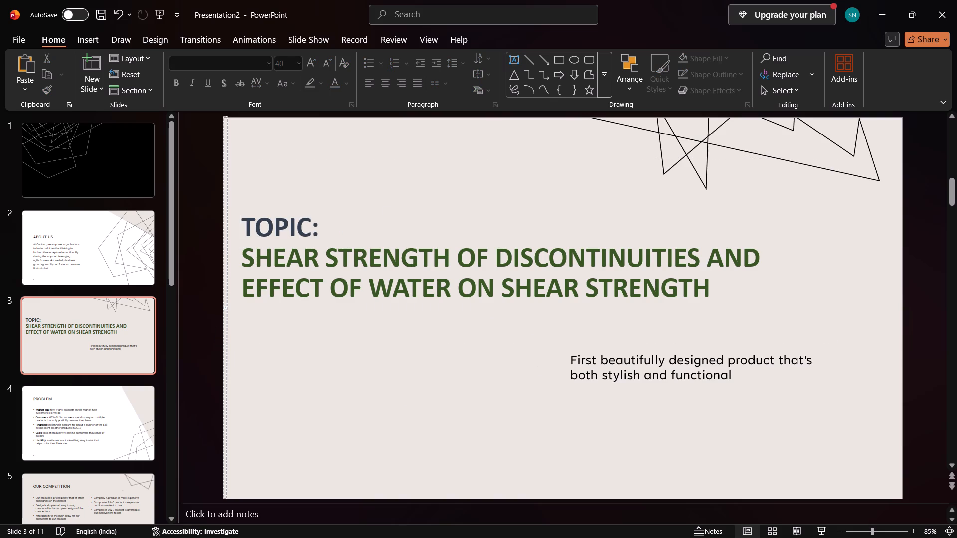
Move the subtitle text box on slide 3 so that it sits just beneath the two-line title.
left_click(564, 361)
left_click(564, 361)
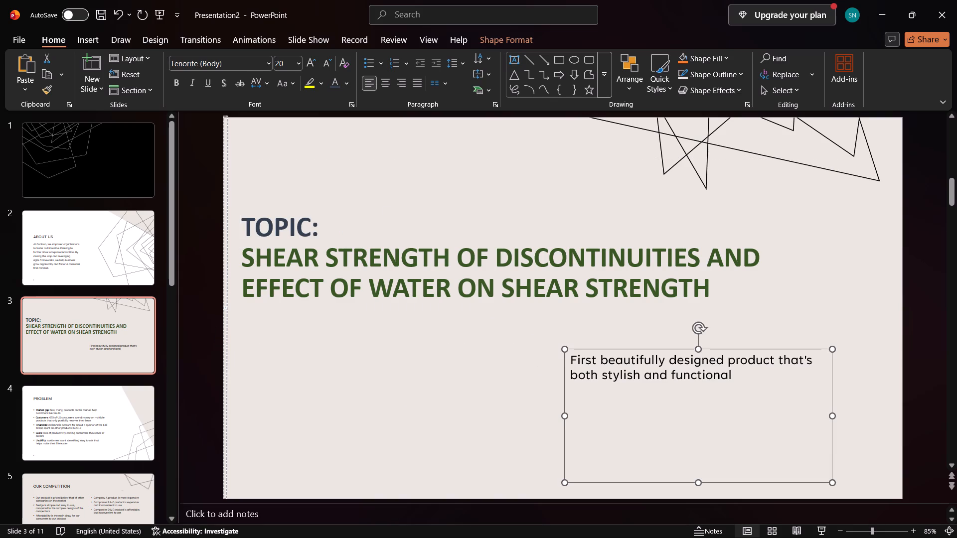
left_click_drag(701, 347, 541, 348)
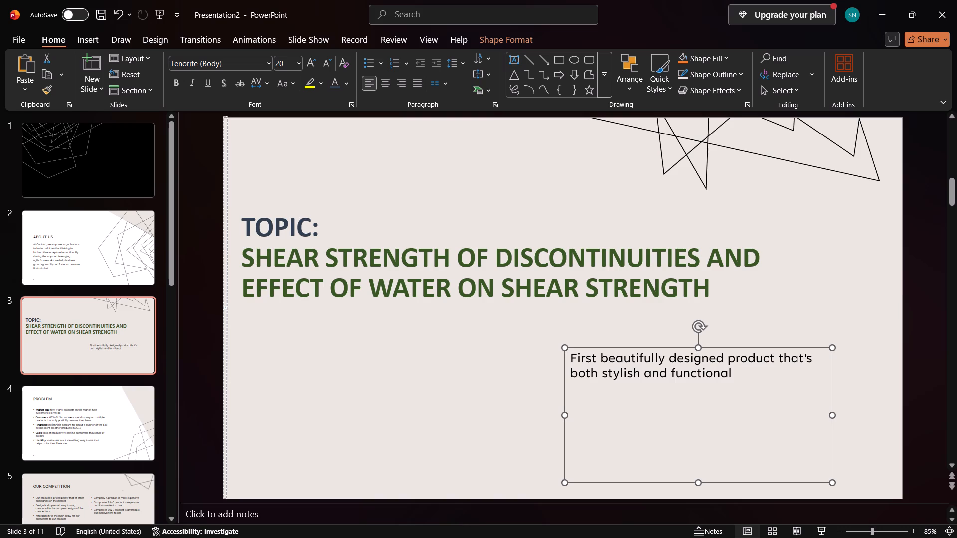
left_click_drag(712, 345, 559, 336)
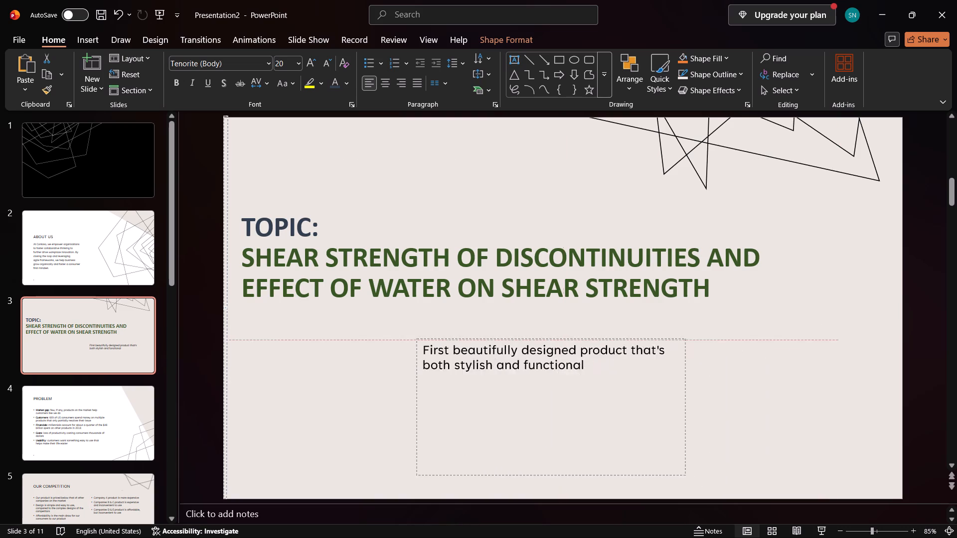
left_click_drag(559, 336, 448, 327)
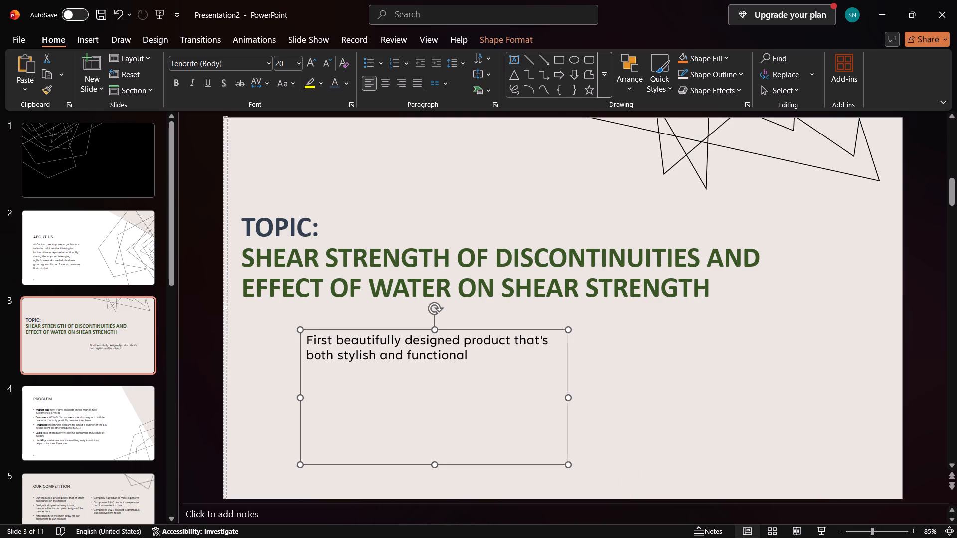
left_click(508, 389)
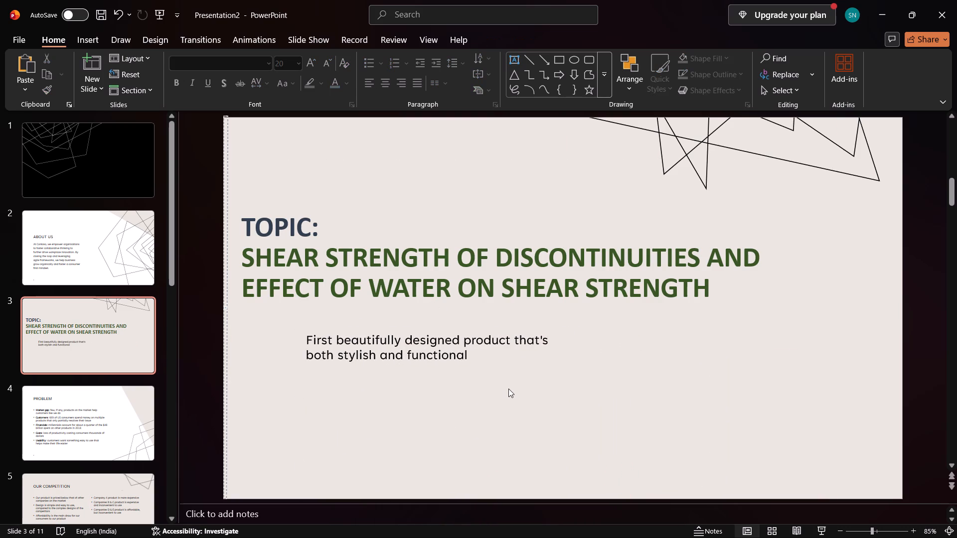
left_click(474, 365)
Replace the placeholder subtitle on slide 3 with "KEY TOPICS :".
left_click(396, 338)
left_click(498, 362)
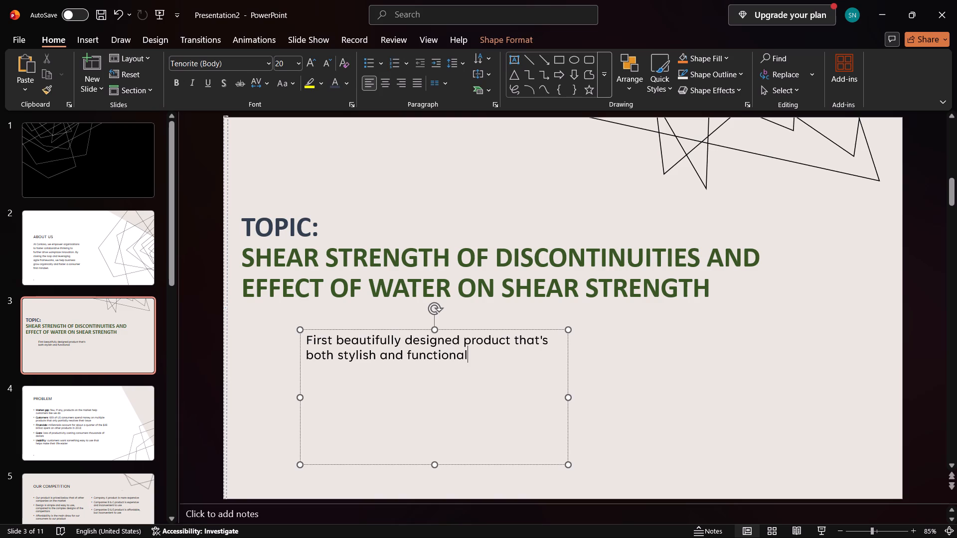
key("BackSpace")
key("BackSpace")
key("BackSpace")
key("BackSpace")
key("BackSpace")
key("BackSpace")
key("BackSpace")
key("BackSpace")
key("BackSpace")
key("BackSpace")
key("BackSpace")
key("BackSpace")
key("BackSpace")
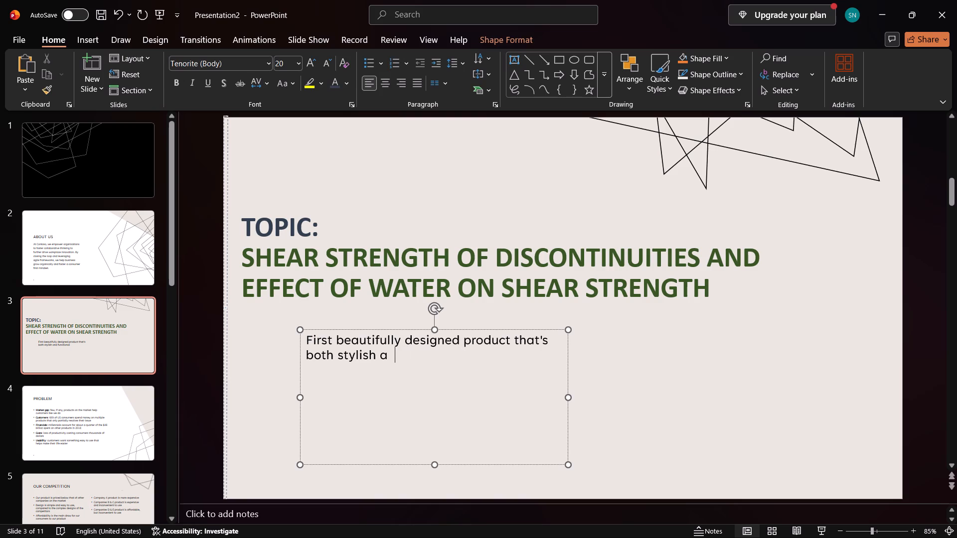
key("BackSpace")
key("BackSpace")
key("BackSpace")
key("BackSpace")
key("BackSpace")
key("BackSpace")
key("BackSpace")
key("BackSpace")
key("BackSpace")
key("BackSpace")
key("BackSpace")
key("BackSpace")
key("BackSpace")
key("BackSpace")
key("BackSpace")
key("BackSpace")
key("BackSpace")
key("BackSpace")
key("BackSpace")
key("BackSpace")
key("BackSpace")
key("BackSpace")
key("BackSpace")
key("BackSpace")
key("BackSpace")
key("BackSpace")
key("BackSpace")
key("BackSpace")
key("BackSpace")
key("BackSpace")
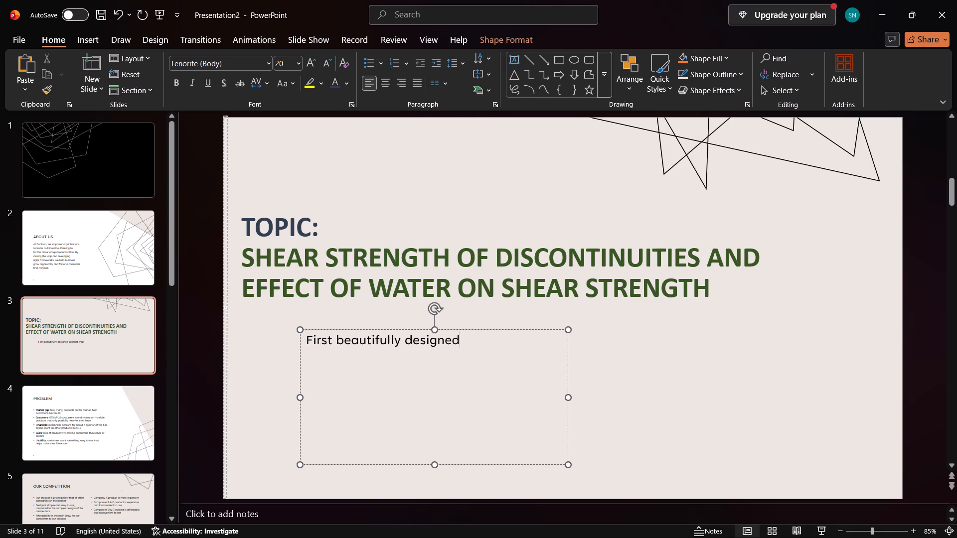
key("BackSpace")
key("BackSpace")
key("BackSpace")
key("BackSpace")
key("BackSpace")
key("BackSpace")
key("BackSpace")
key("BackSpace")
key("BackSpace")
key("BackSpace")
key("BackSpace")
key("BackSpace")
key("BackSpace")
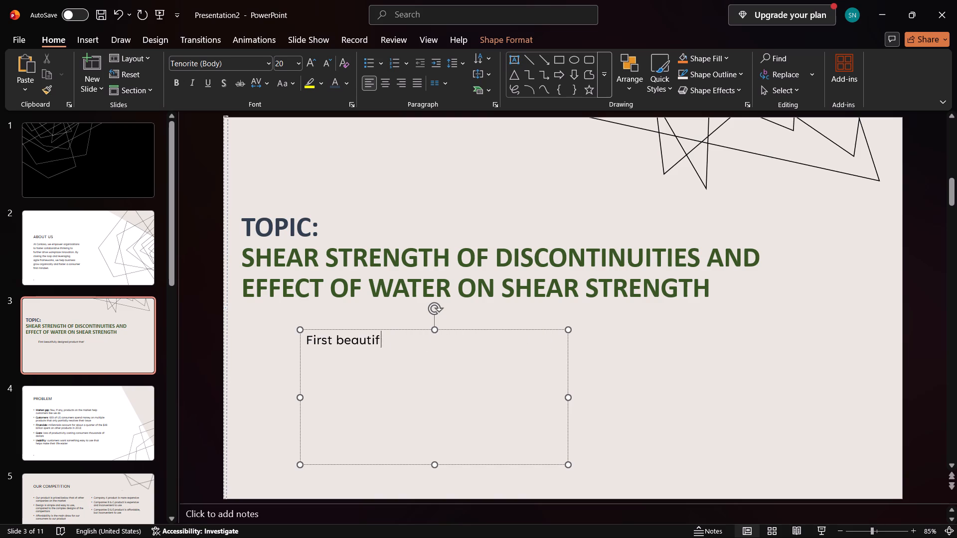
key("BackSpace")
key("BackSpace")
key("BackSpace")
key("BackSpace")
key("BackSpace")
key("BackSpace")
key("BackSpace")
key("BackSpace")
key("BackSpace")
key("BackSpace")
key("BackSpace")
key("BackSpace")
key("BackSpace")
type("KEY")
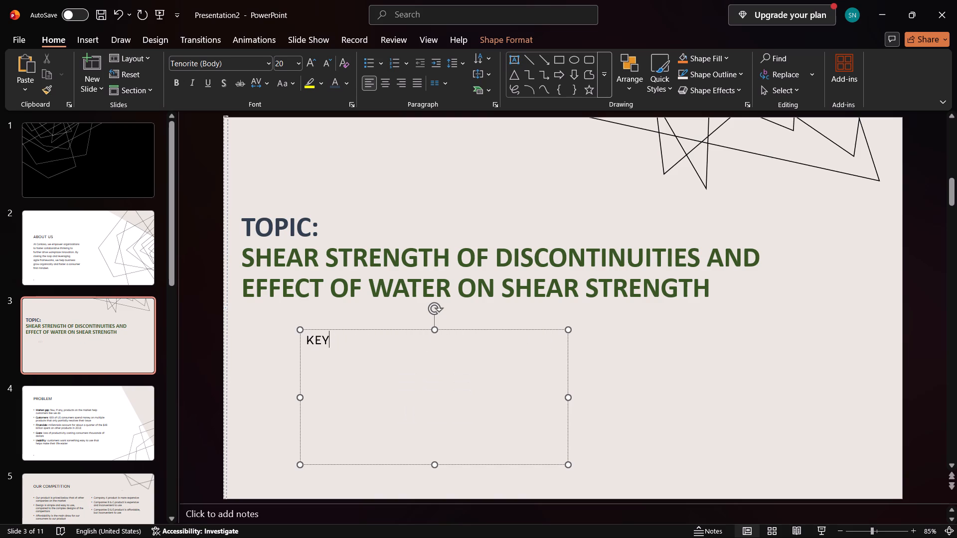
key("space")
type("TOPU")
key("BackSpace")
type("ICS")
key("space")
type("-")
key("space")
key("BackSpace")
key("BackSpace")
key("BackSpace")
key("space")
type(":")
key("space")
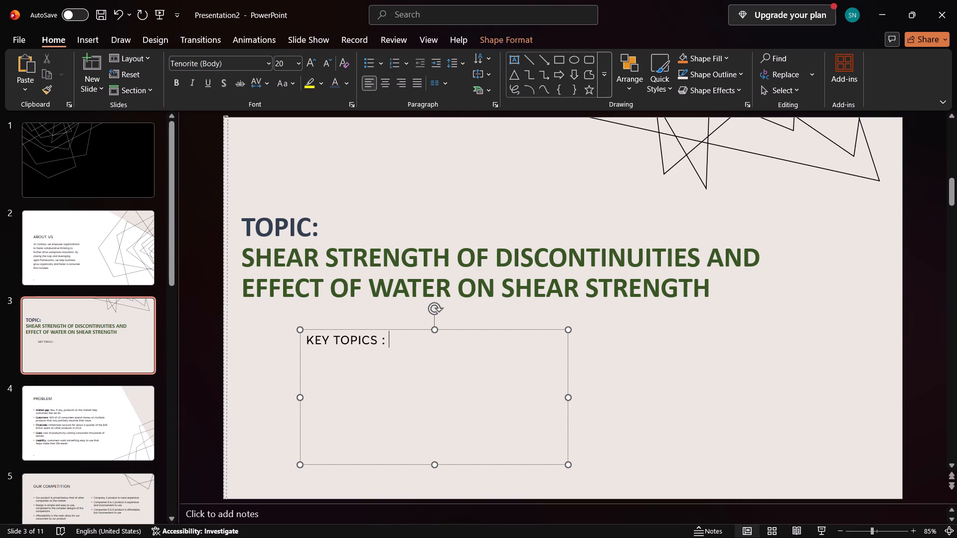
Widen the KEY TOPICS text box on slide 3 so it extends slightly past the end of the title text.
left_click_drag(566, 398, 613, 387)
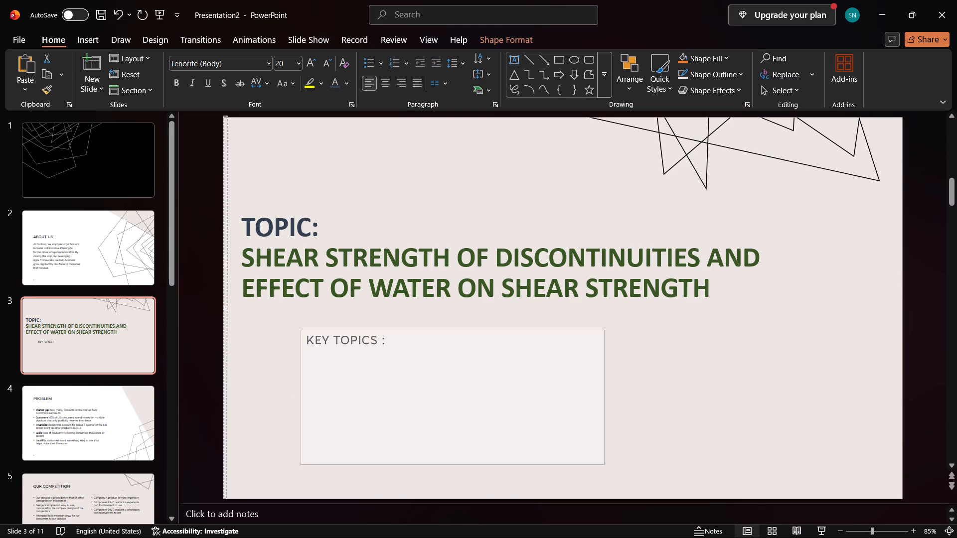
left_click_drag(613, 387, 812, 346)
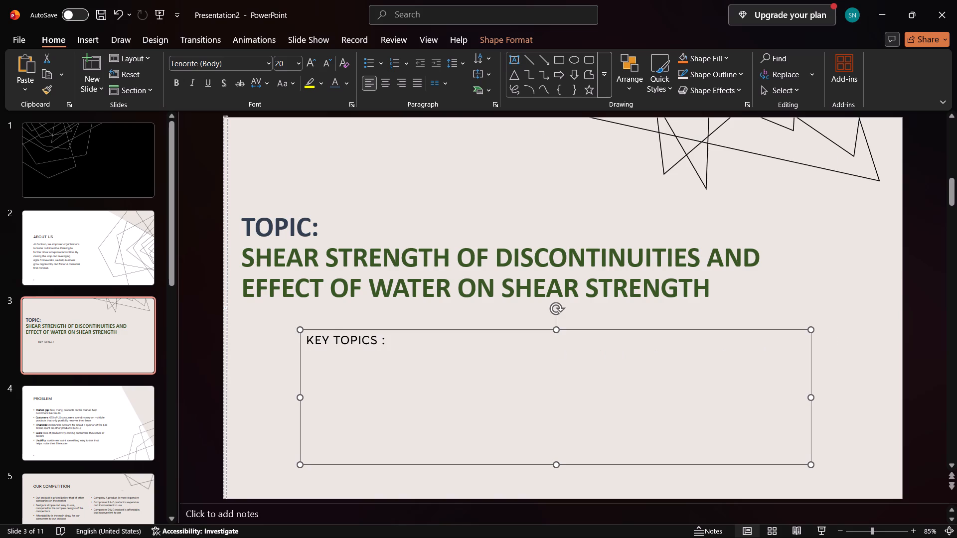
left_click(529, 344)
left_click(356, 353)
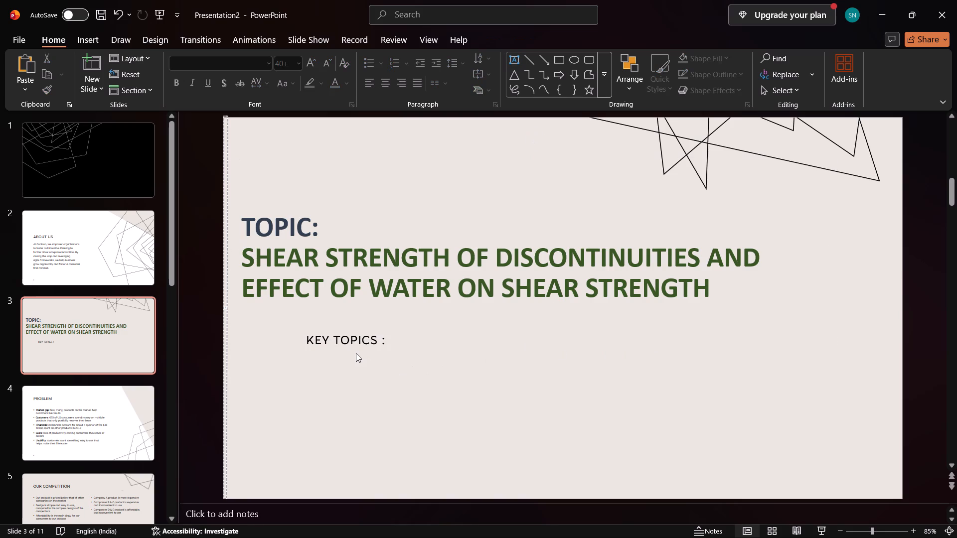
left_click(331, 335)
left_click(424, 348)
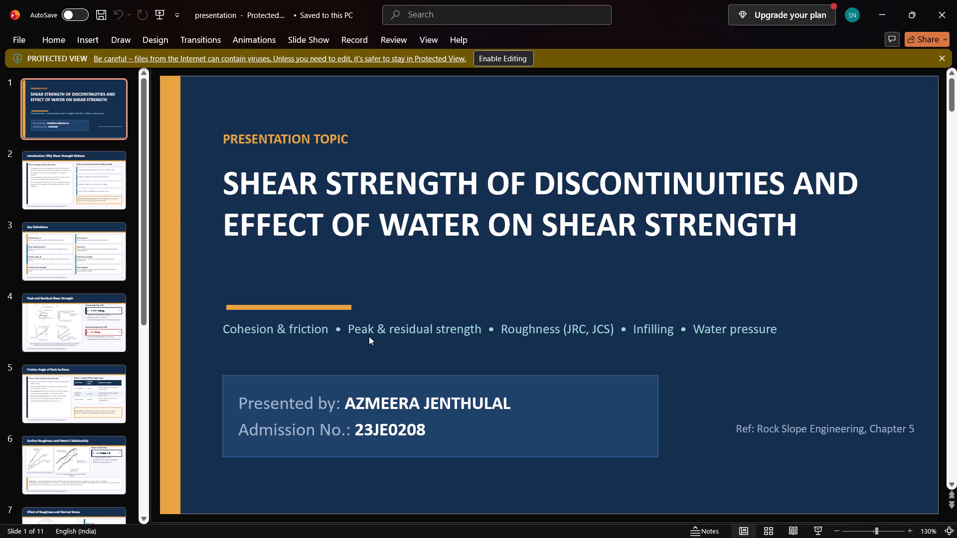
Switch to the protected source presentation and review its introduction, key definitions, and peak and residual strength slides.
left_click(79, 183)
left_click(63, 235)
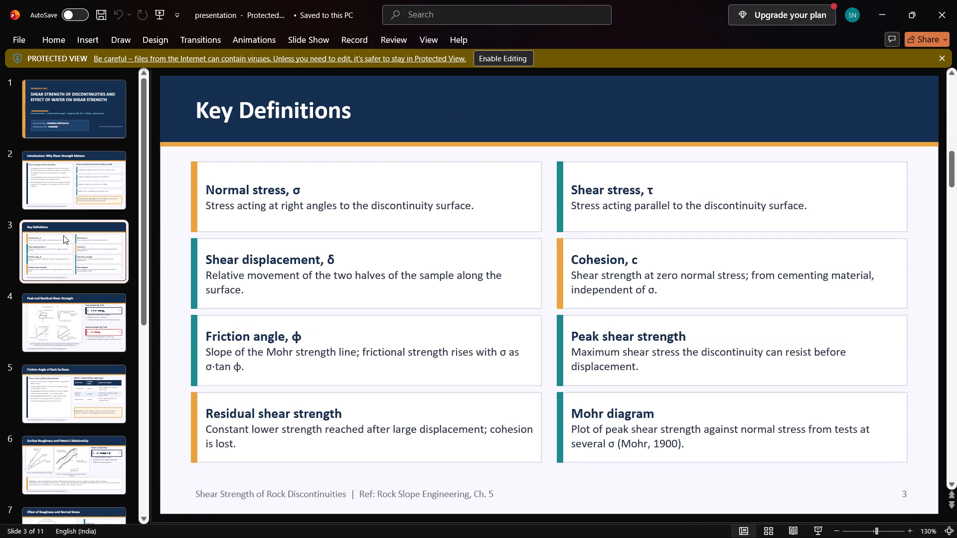
left_click(60, 183)
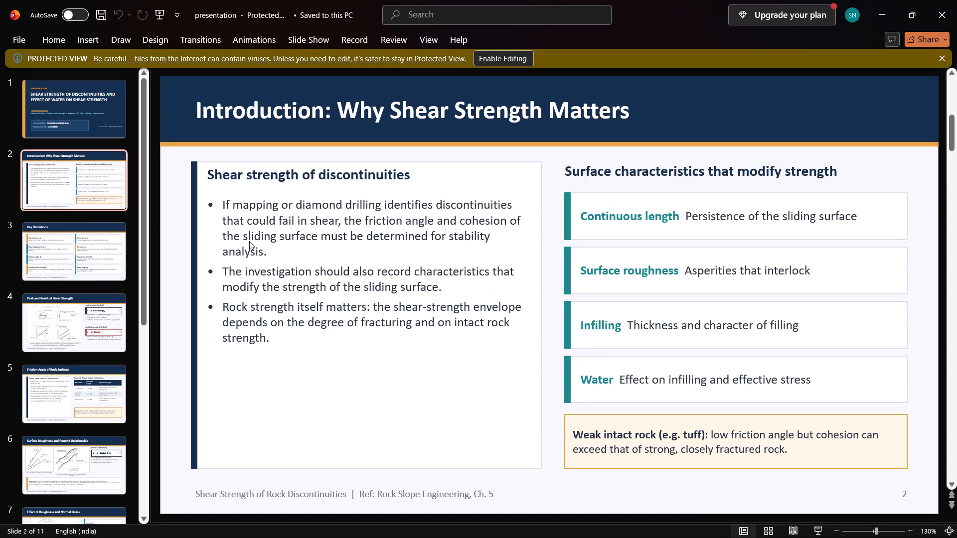
left_click(78, 315)
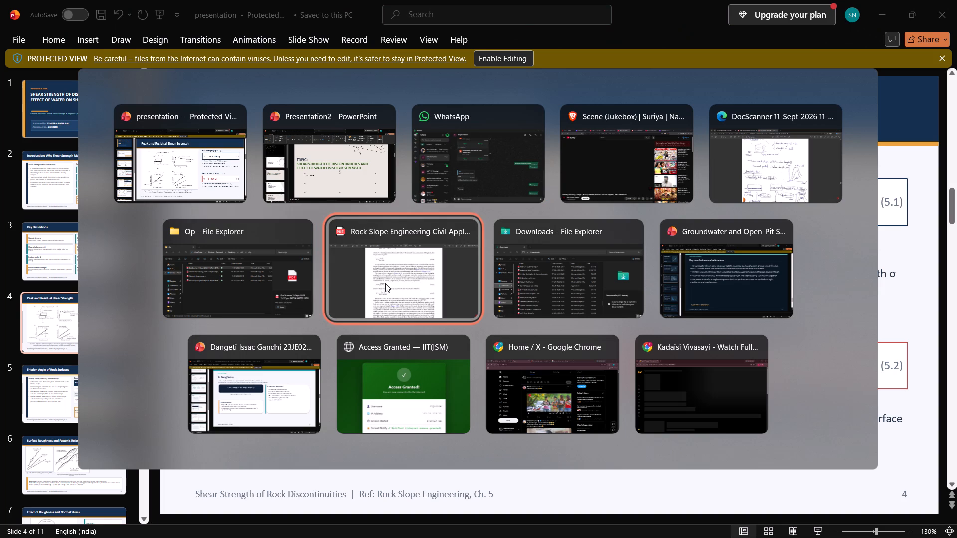
Switch to the Rock Slope Engineering textbook PDF and read the Chapter 5 introduction and the section on scale effects and rock strength.
scroll(464, 220, "up", 16)
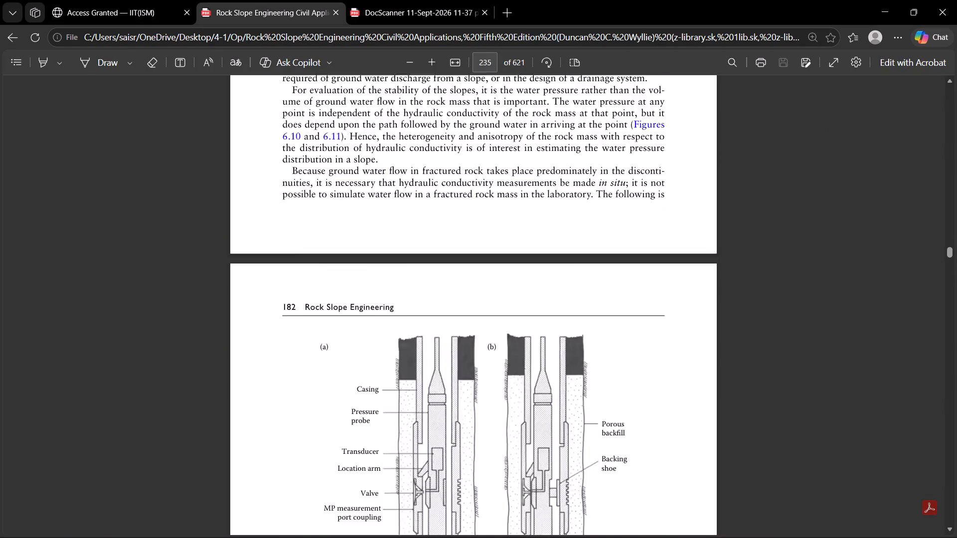
scroll(464, 220, "up", 20)
scroll(464, 220, "up", 8)
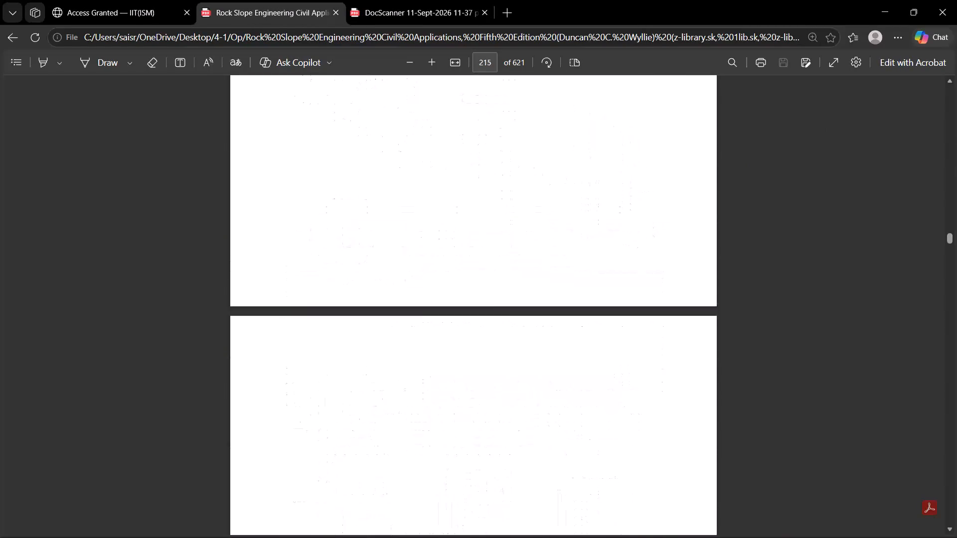
scroll(464, 220, "up", 20)
scroll(464, 220, "up", 6)
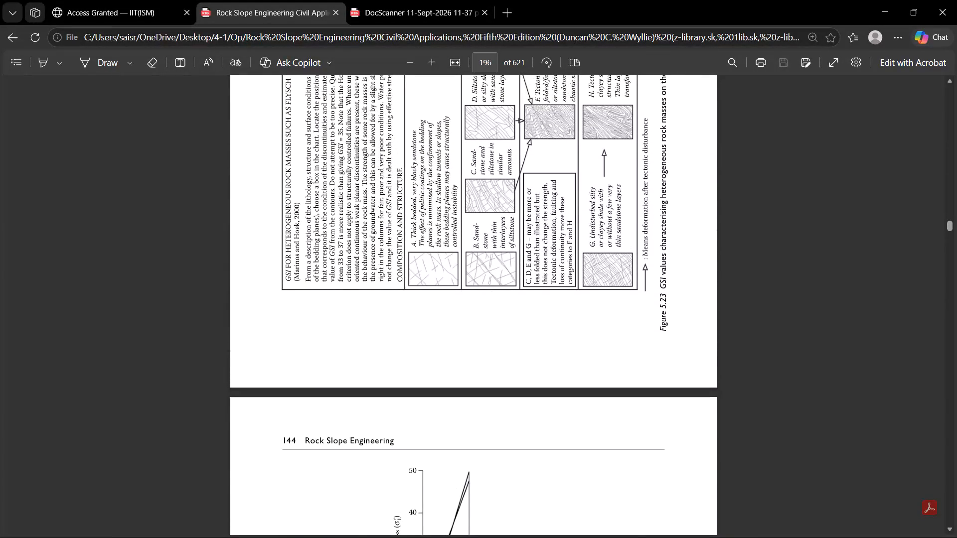
scroll(464, 220, "up", 20)
scroll(464, 220, "up", 10)
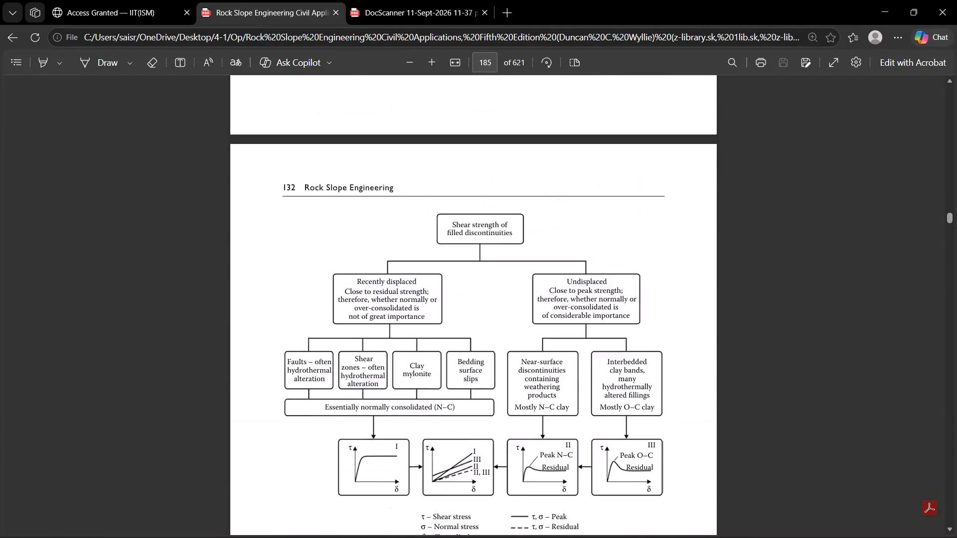
scroll(464, 220, "up", 20)
scroll(464, 220, "up", 16)
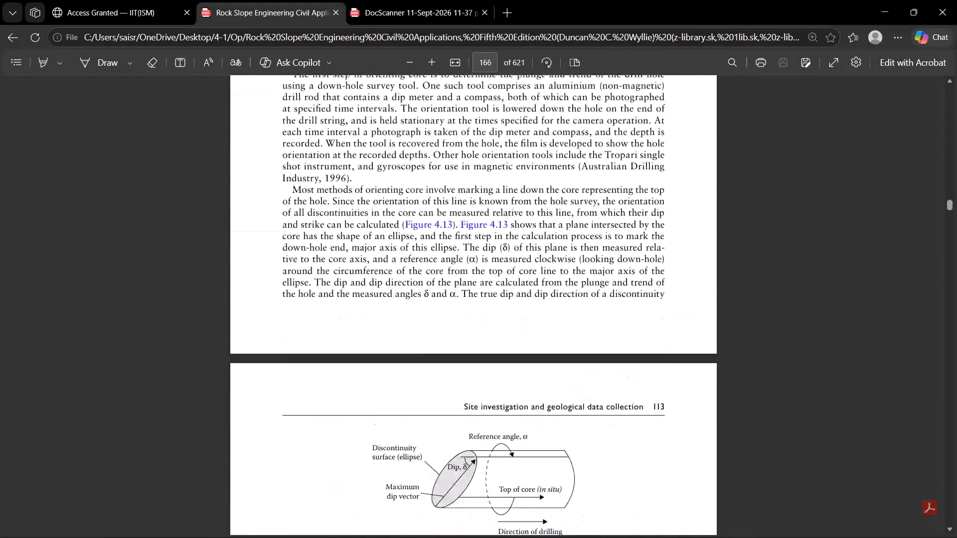
scroll(464, 220, "down", 7)
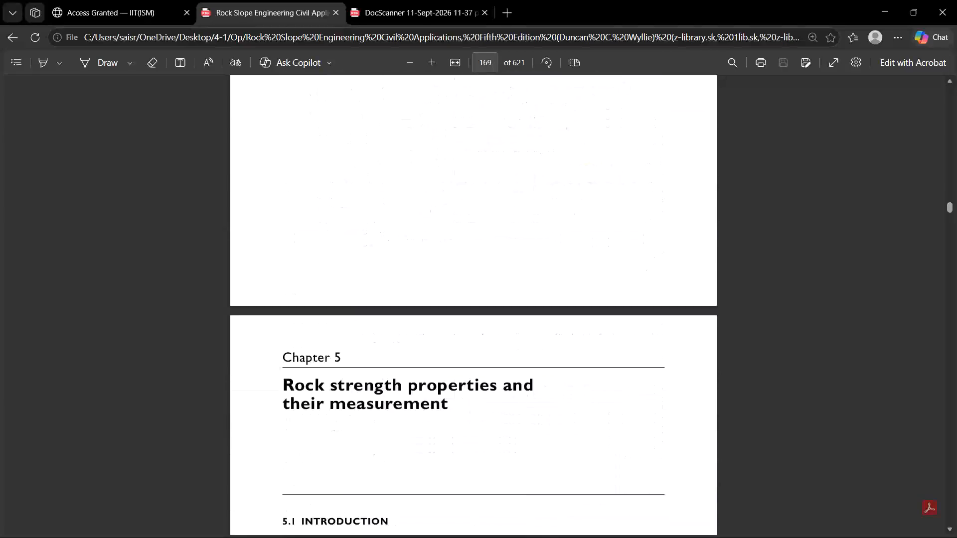
scroll(464, 220, "down", 6)
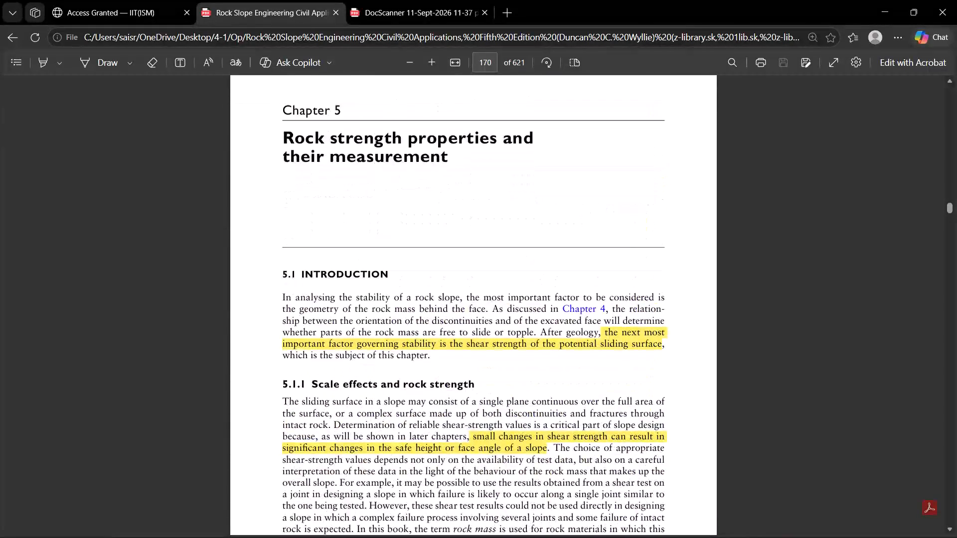
scroll(464, 220, "down", 1)
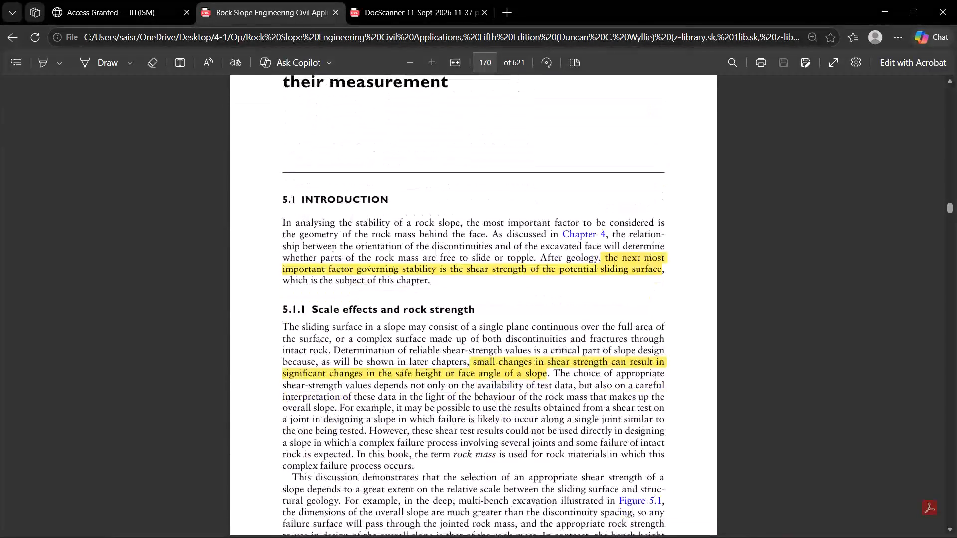
scroll(464, 220, "down", 2)
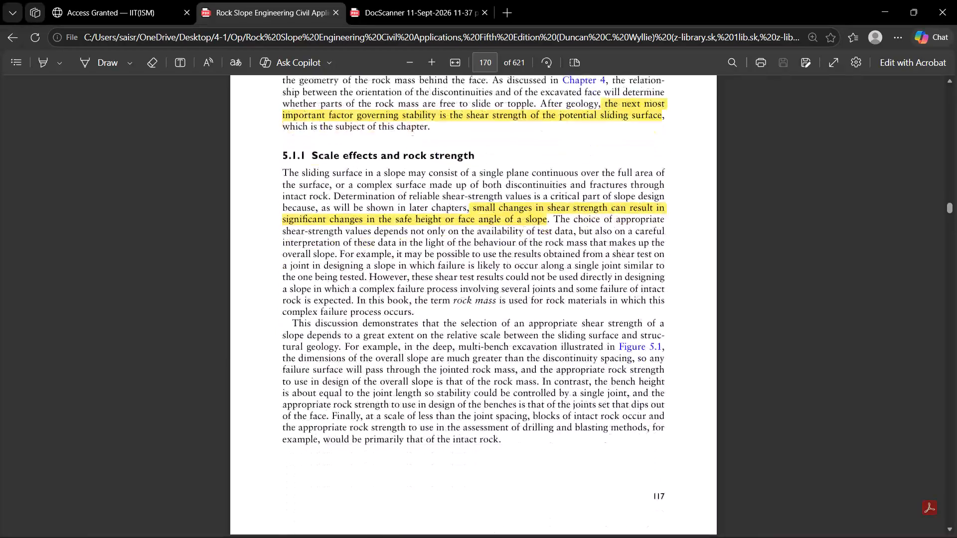
scroll(464, 220, "down", 6)
Look back through Chapter 4 of the textbook, covering discontinuity orientation, definition of geological terms, and site reconnaissance.
scroll(464, 220, "up", 2)
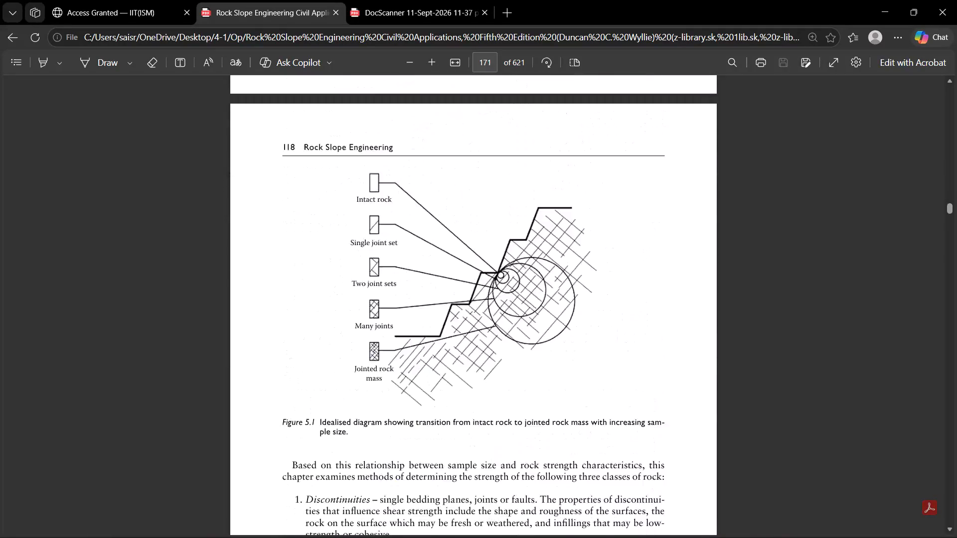
scroll(464, 220, "up", 11)
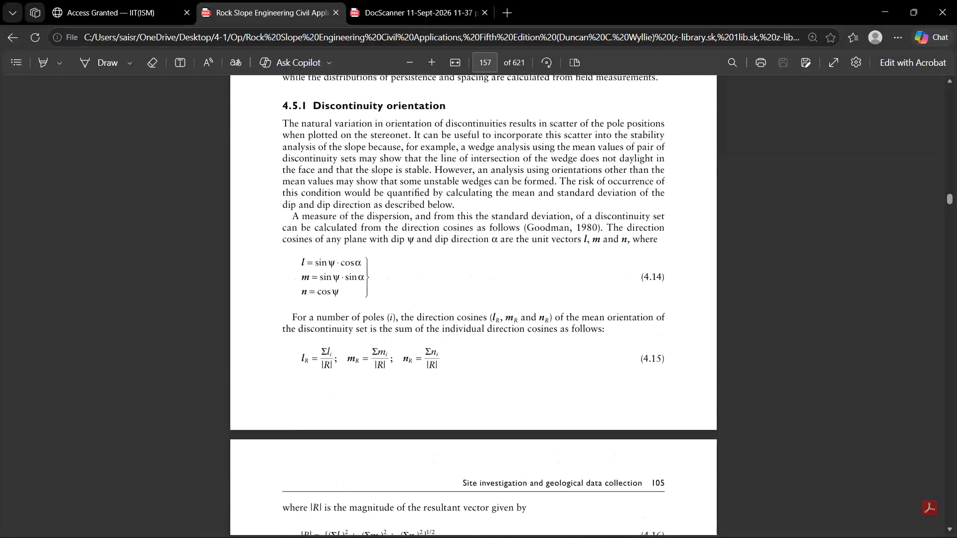
scroll(464, 220, "up", 11)
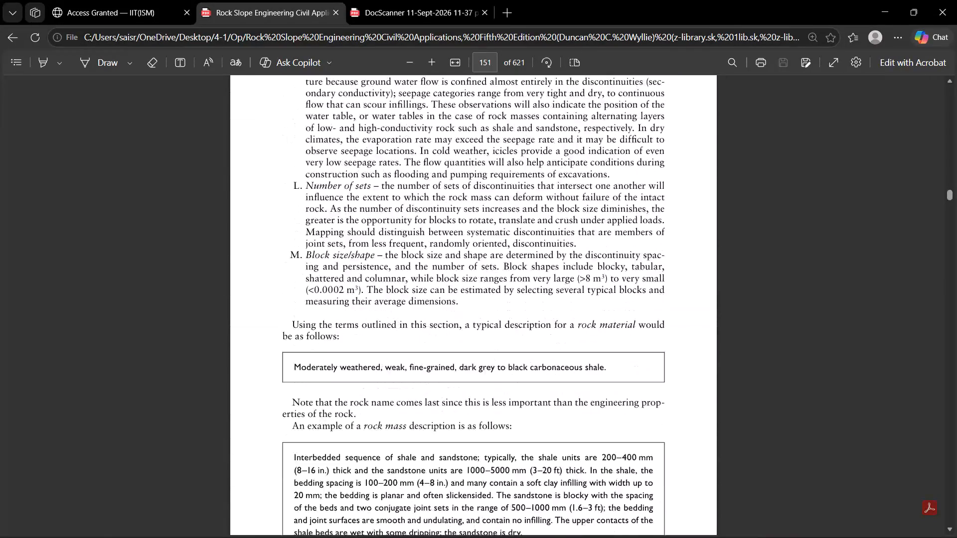
scroll(464, 220, "up", 10)
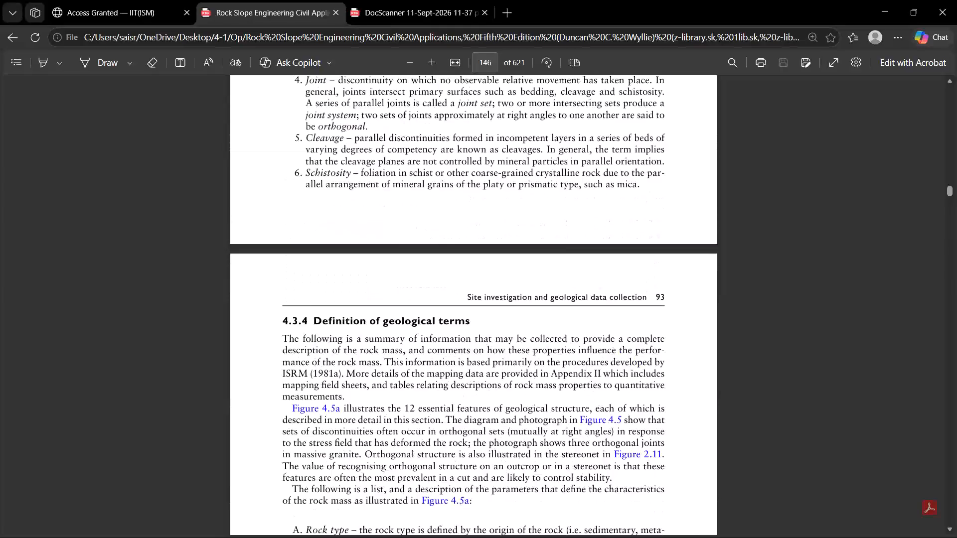
scroll(464, 220, "up", 6)
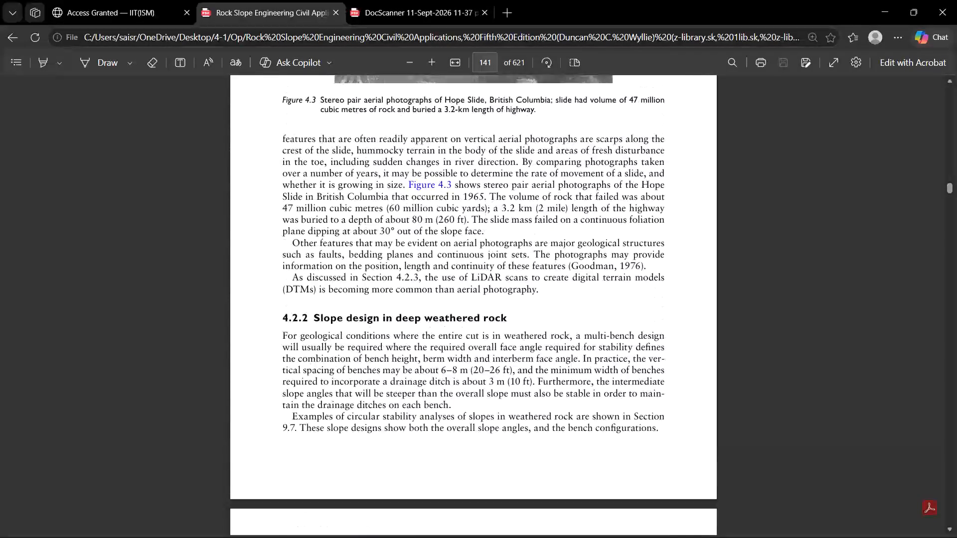
scroll(464, 220, "up", 4)
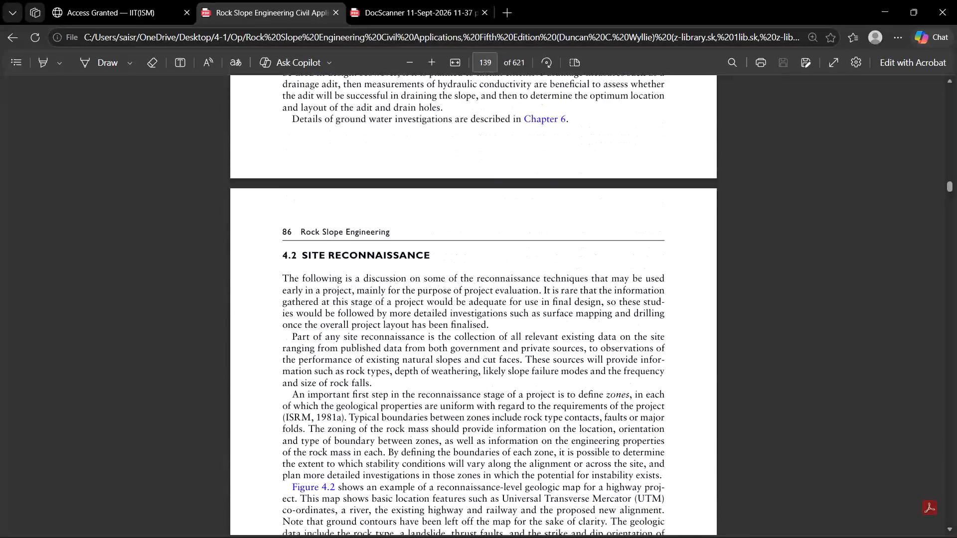
scroll(464, 220, "up", 2)
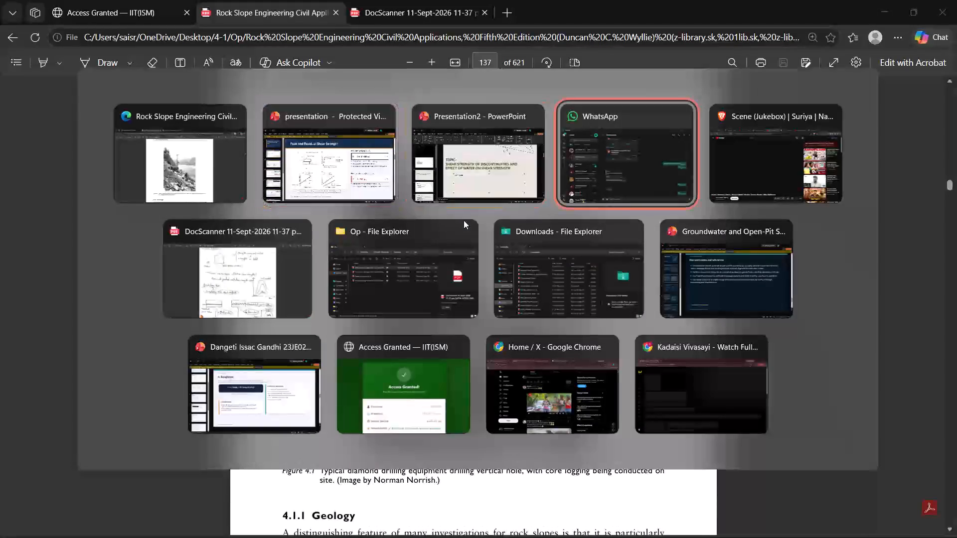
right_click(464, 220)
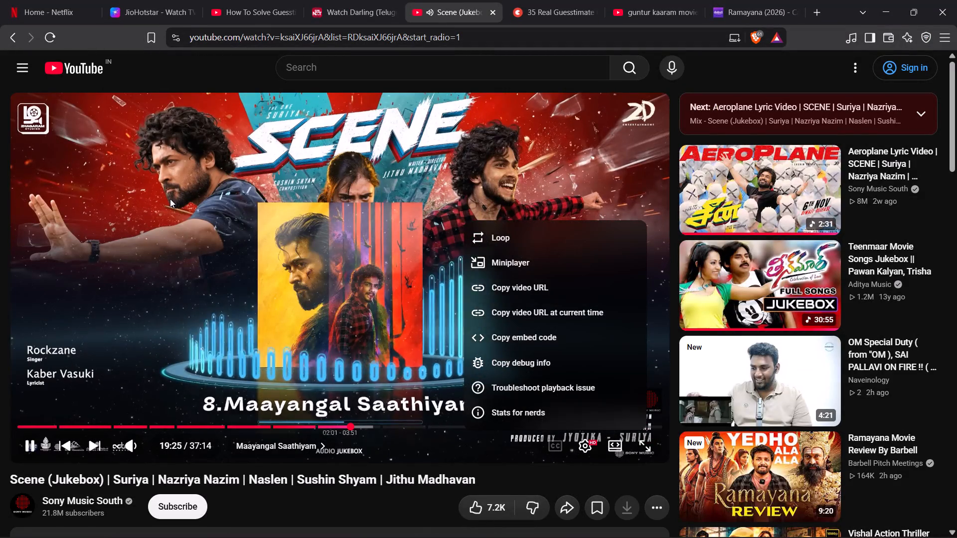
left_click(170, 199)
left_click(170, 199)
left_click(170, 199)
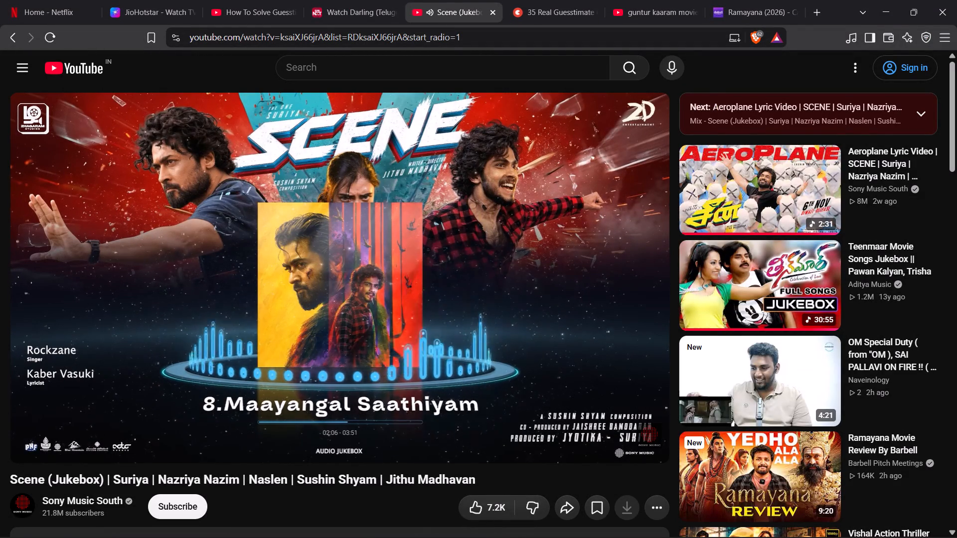
Return to the textbook PDF and skim backwards from Chapter 4 through the chapters on weathered rock, structural geology and slope design.
scroll(288, 203, "up", 5)
scroll(288, 203, "down", 3)
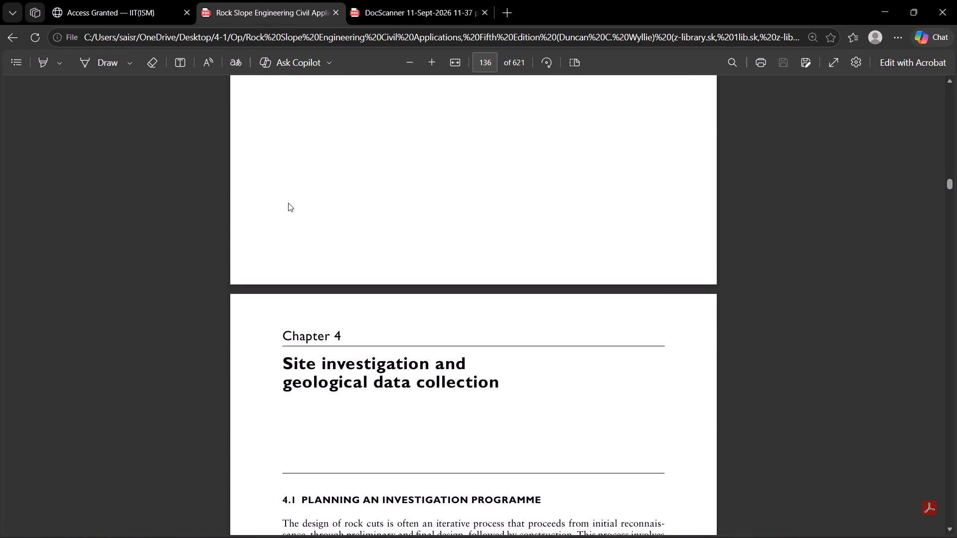
scroll(288, 203, "down", 3)
scroll(288, 203, "up", 12)
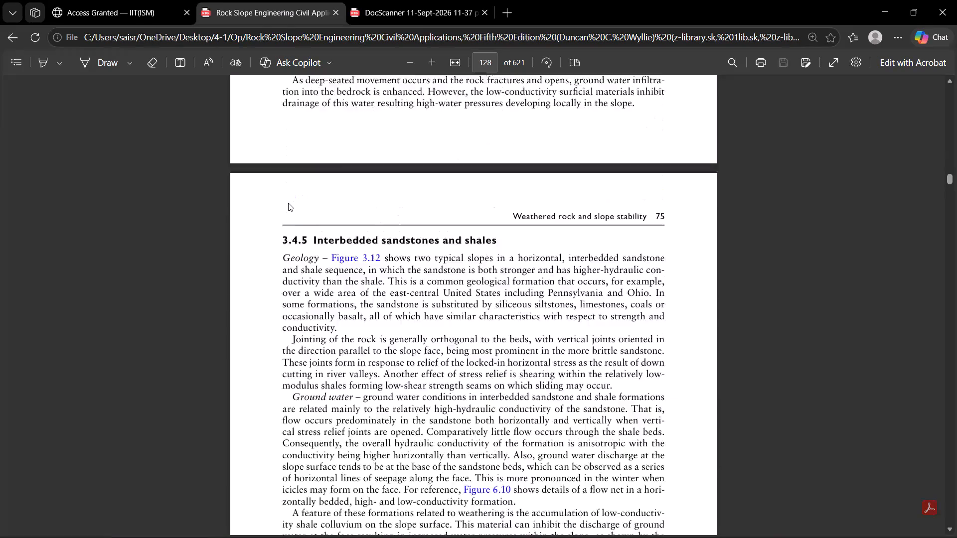
scroll(288, 203, "up", 7)
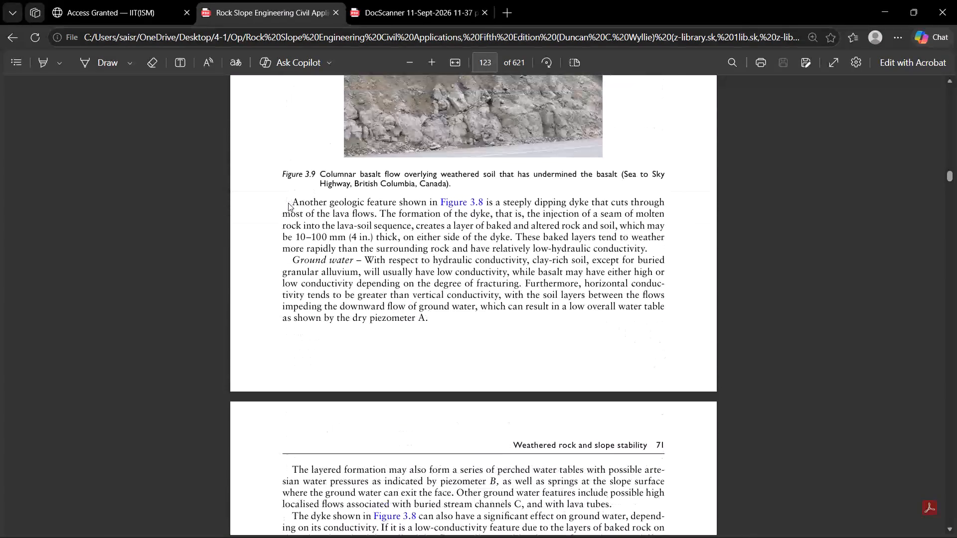
scroll(288, 203, "up", 7)
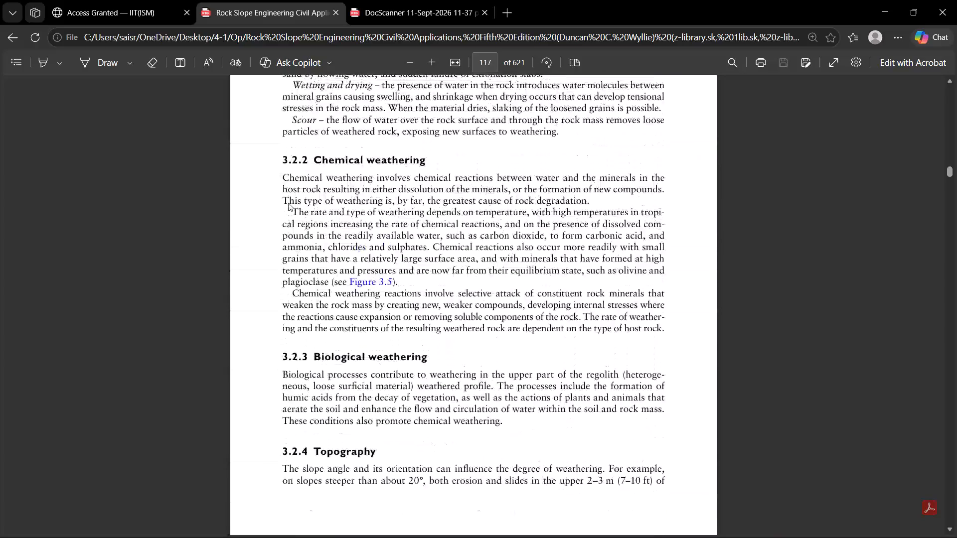
scroll(288, 203, "up", 7)
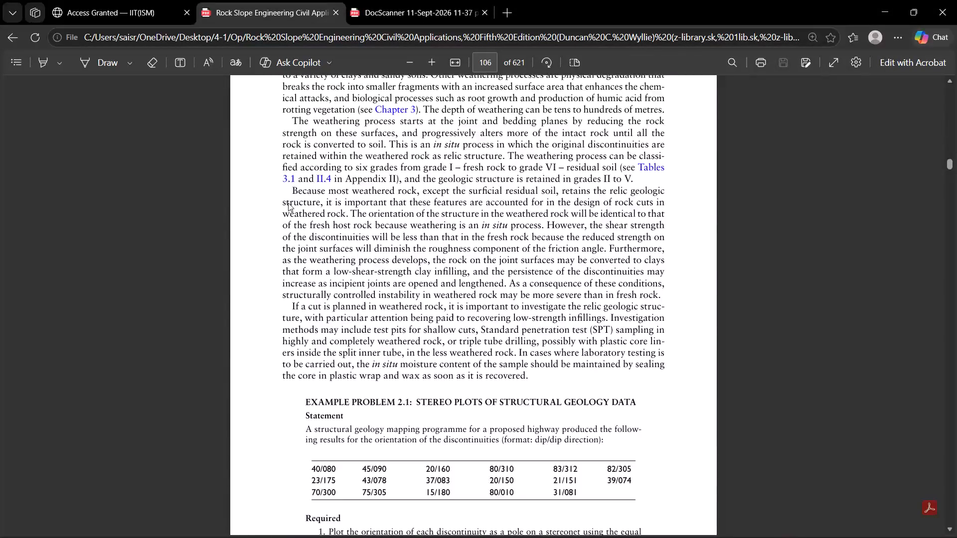
scroll(288, 203, "up", 8)
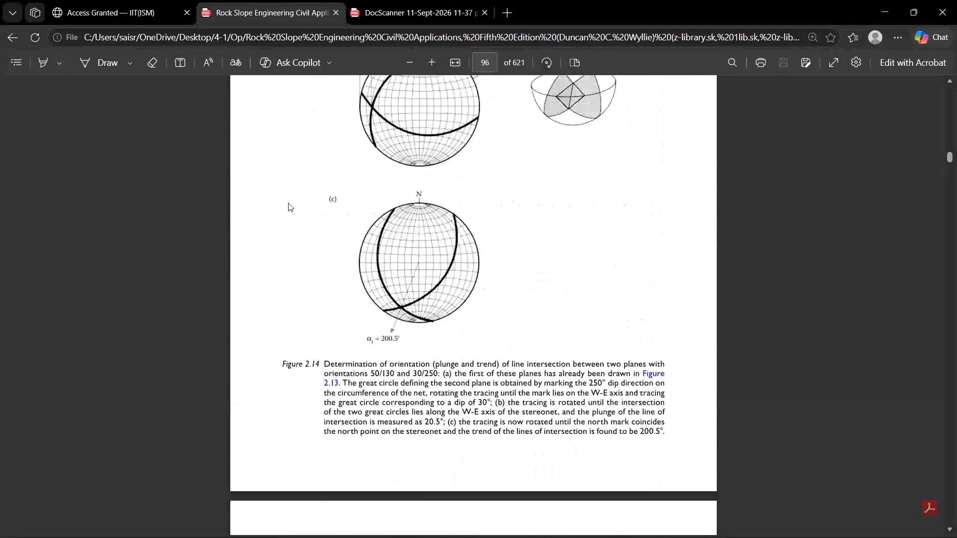
scroll(288, 203, "up", 9)
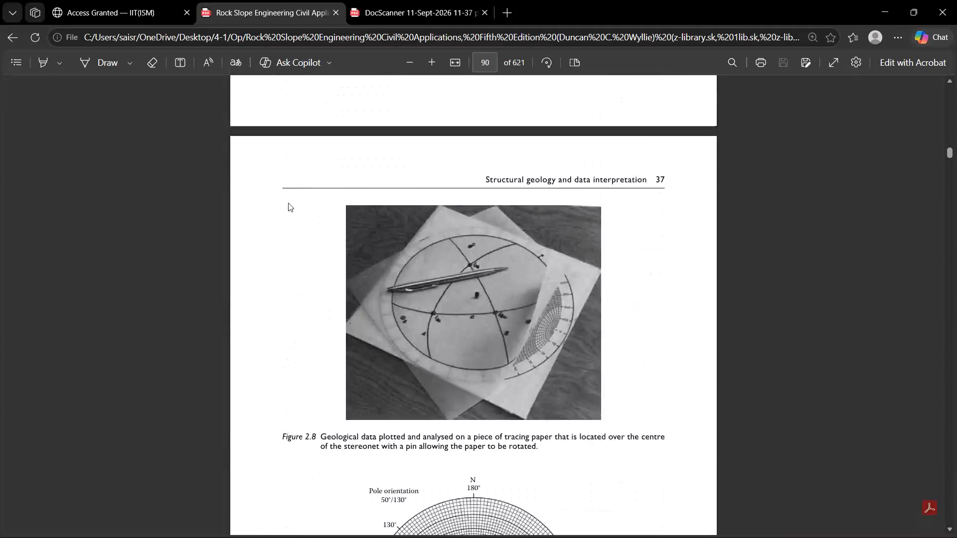
scroll(288, 203, "up", 12)
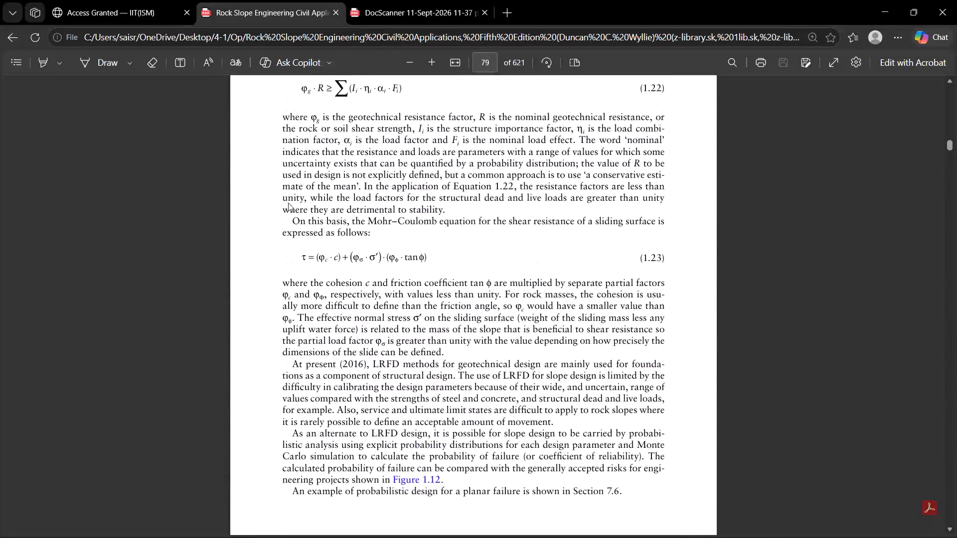
scroll(288, 203, "up", 8)
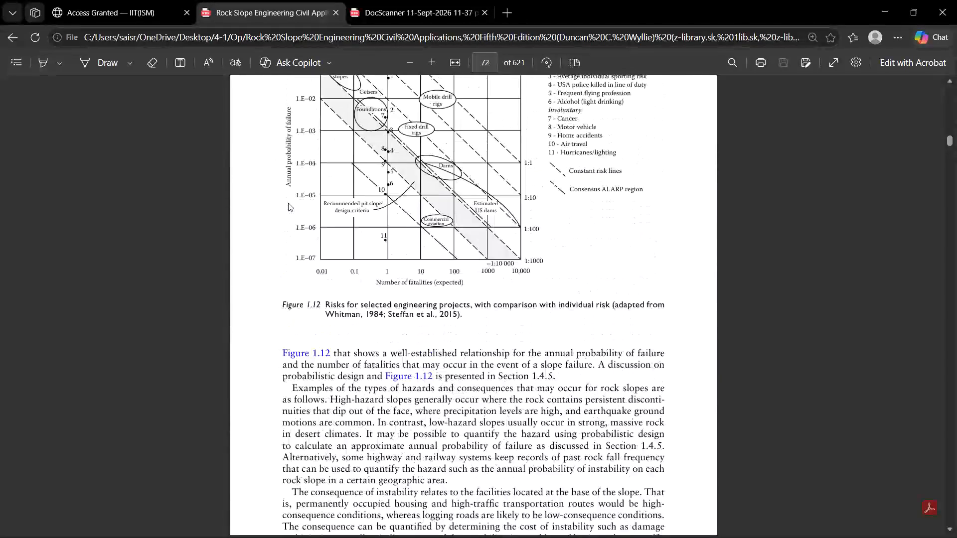
scroll(288, 203, "up", 6)
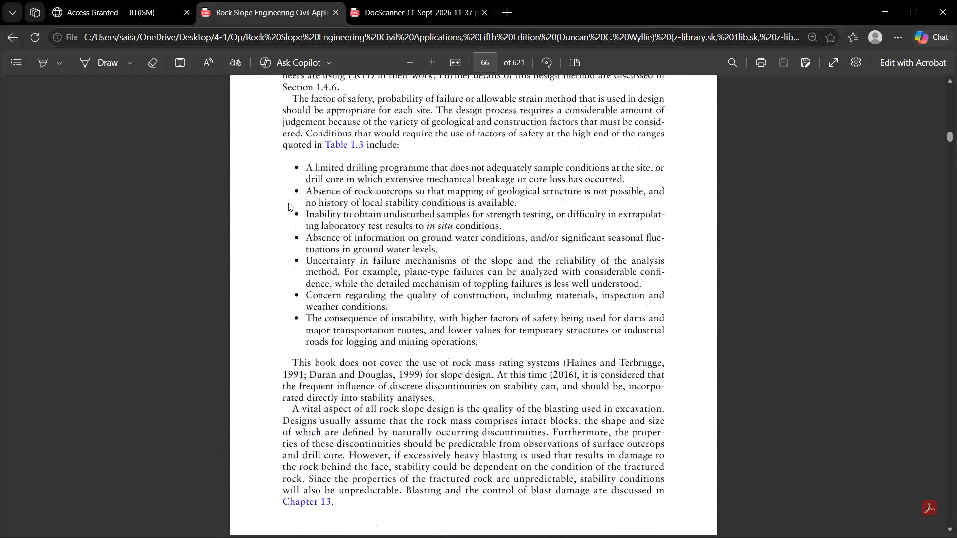
scroll(288, 203, "up", 6)
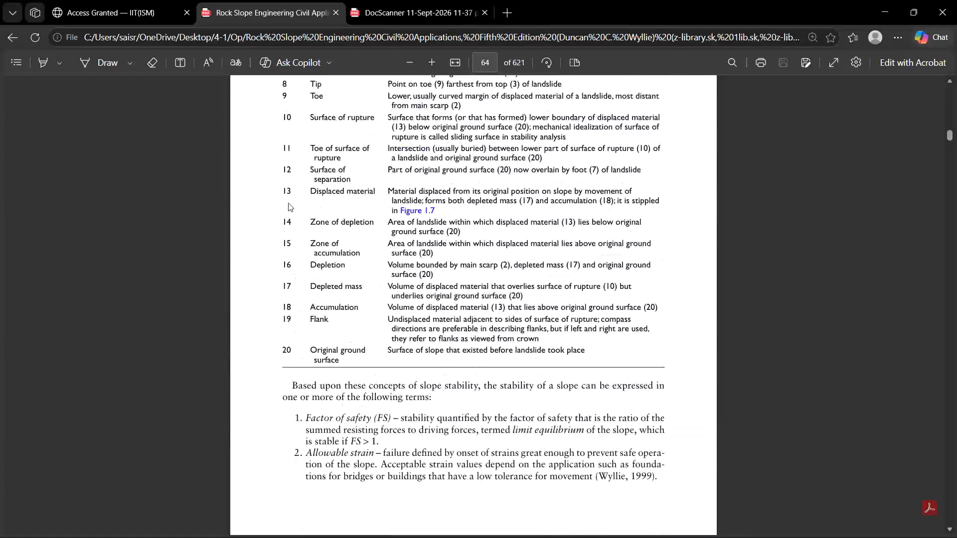
scroll(288, 203, "up", 9)
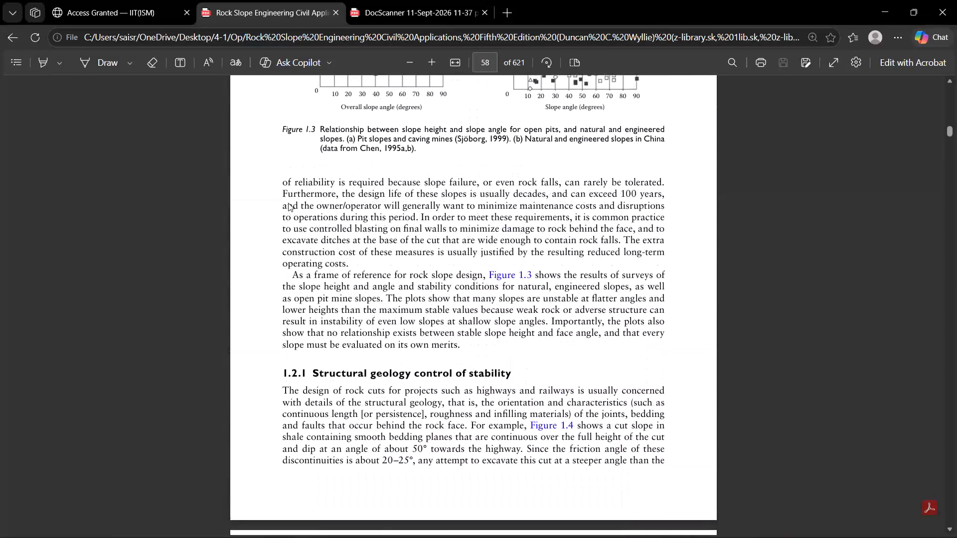
scroll(288, 203, "up", 12)
Skim back from Chapter 1 through the textbook's front matter, from the Note to the Introduction to the fifth edition.
scroll(288, 203, "right", 1)
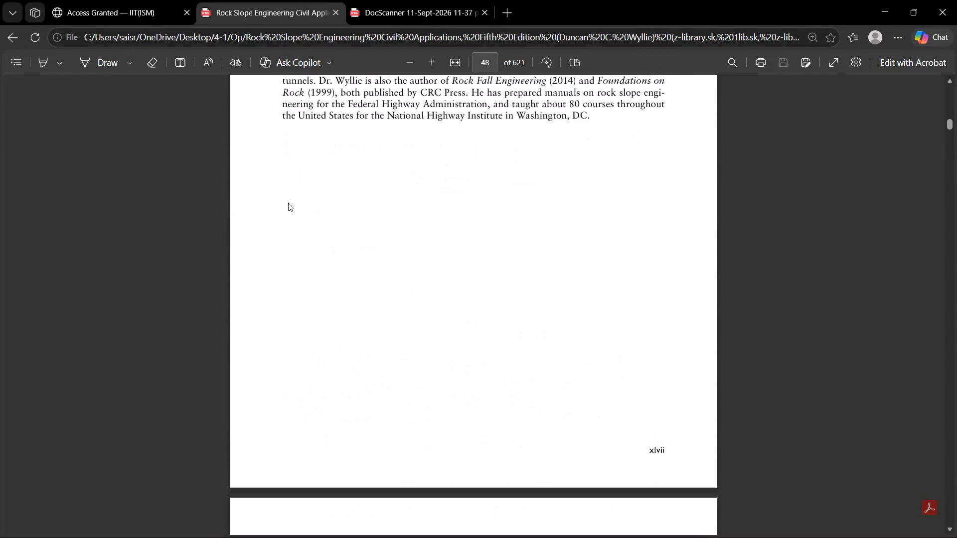
scroll(288, 203, "right", 1)
scroll(288, 203, "down", 6)
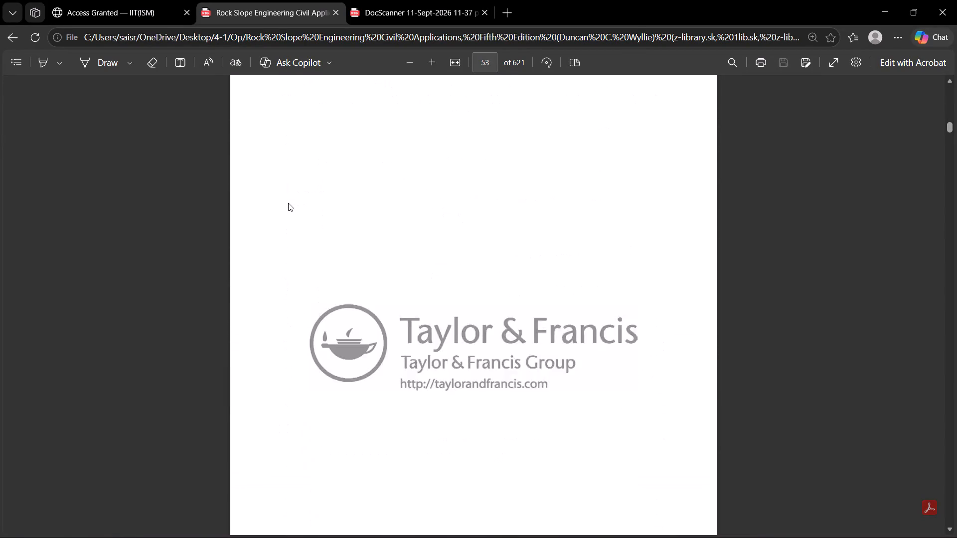
scroll(288, 203, "down", 1)
scroll(288, 203, "up", 7)
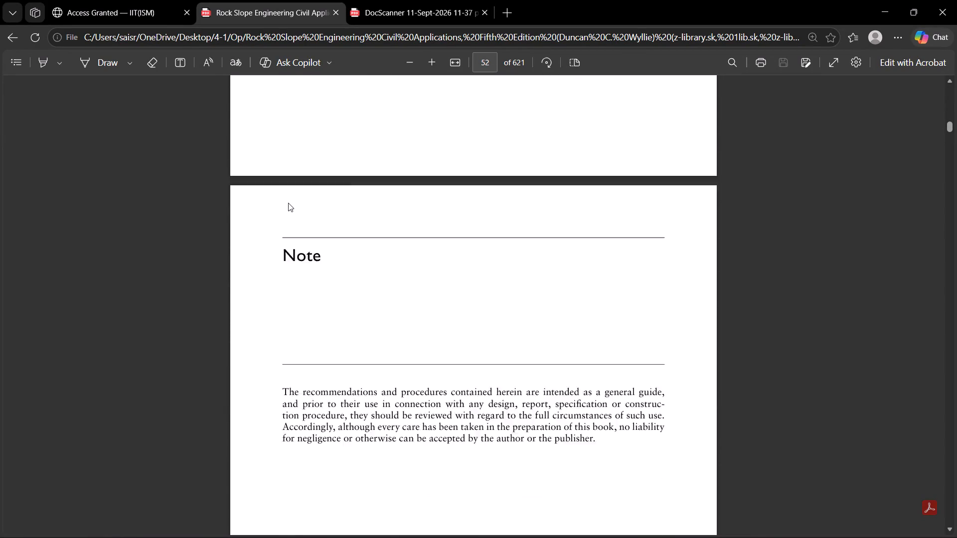
scroll(288, 203, "up", 9)
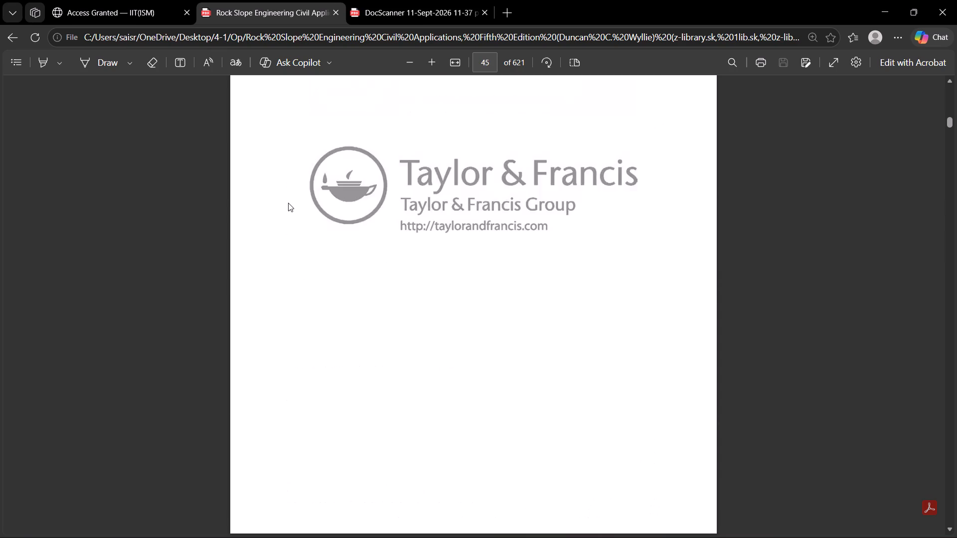
scroll(288, 203, "up", 8)
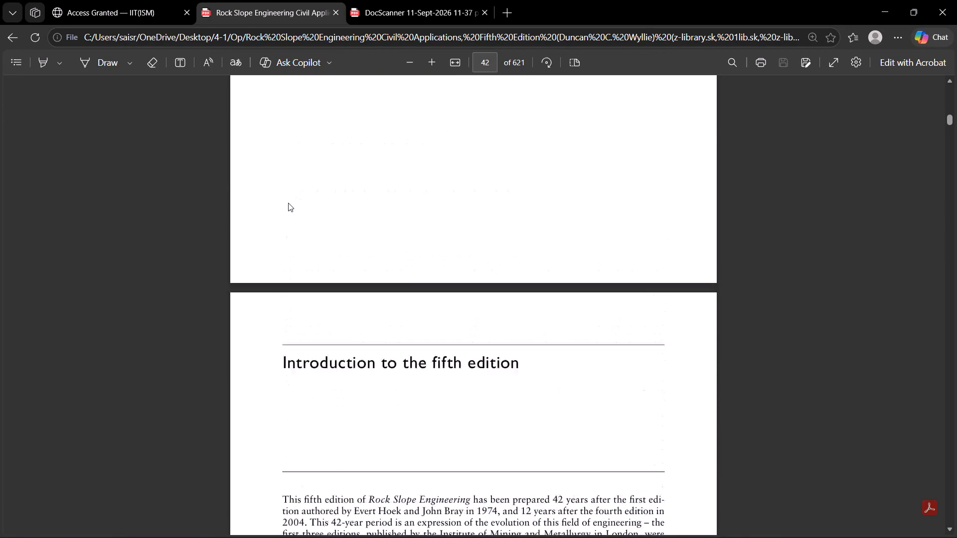
Skim back through the textbook's list of figures and chapter listings to the first Contents page.
scroll(288, 203, "up", 9)
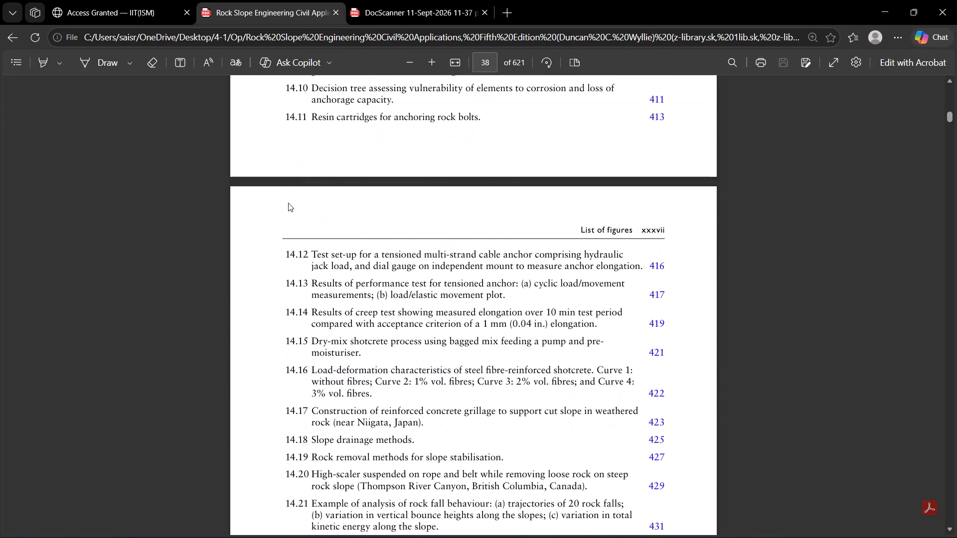
scroll(288, 203, "up", 10)
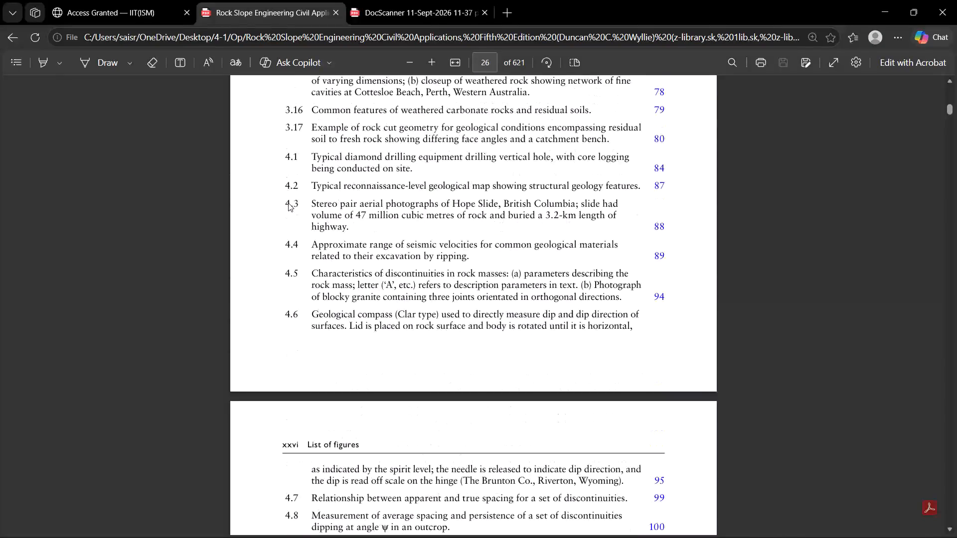
scroll(288, 203, "up", 9)
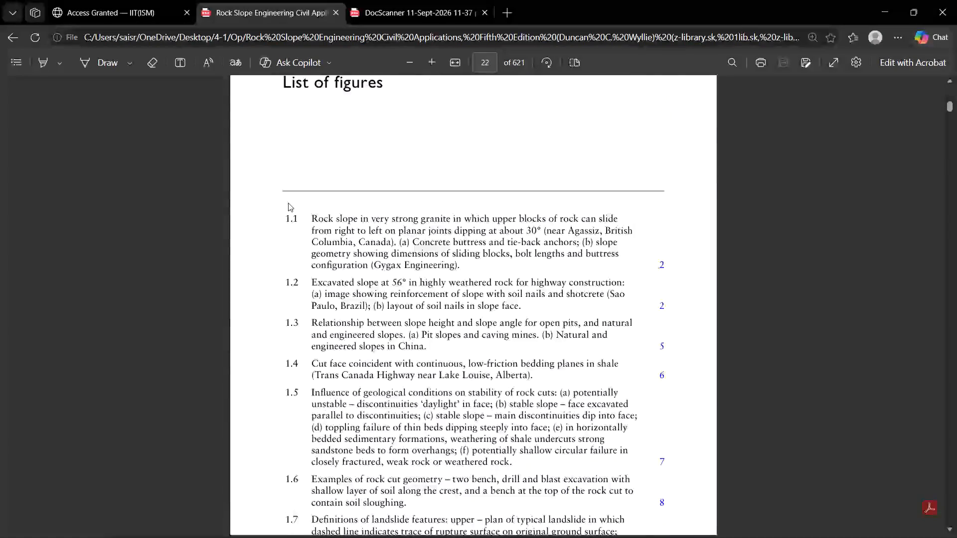
scroll(288, 203, "up", 6)
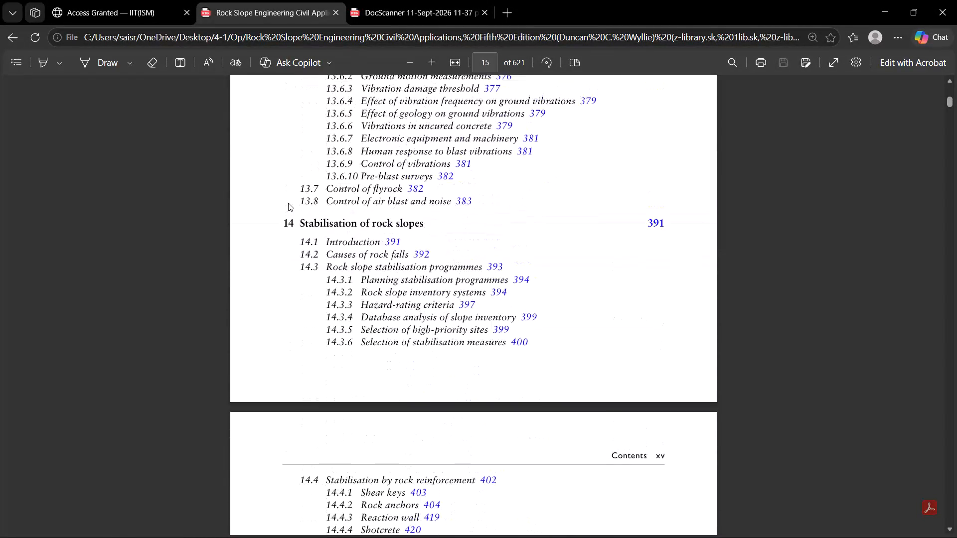
scroll(288, 203, "up", 7)
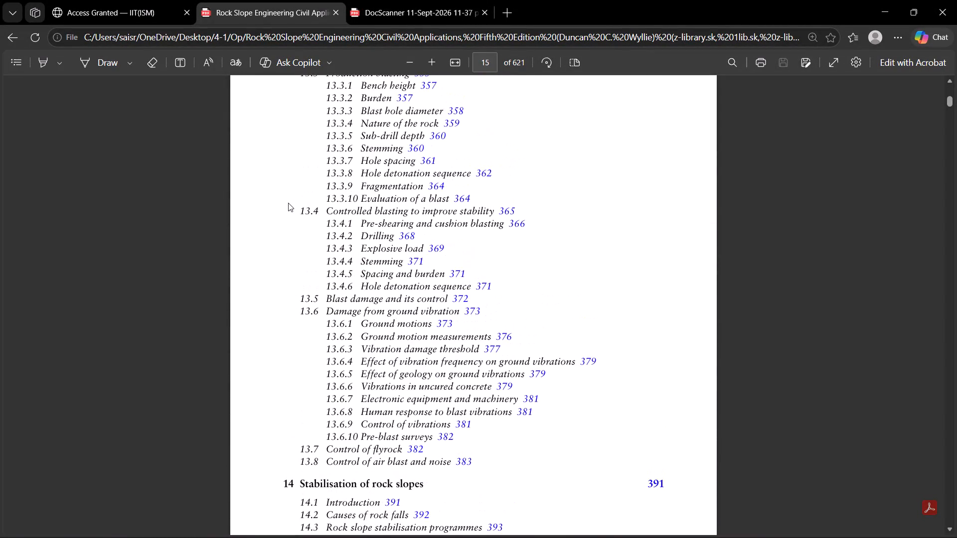
scroll(288, 203, "up", 12)
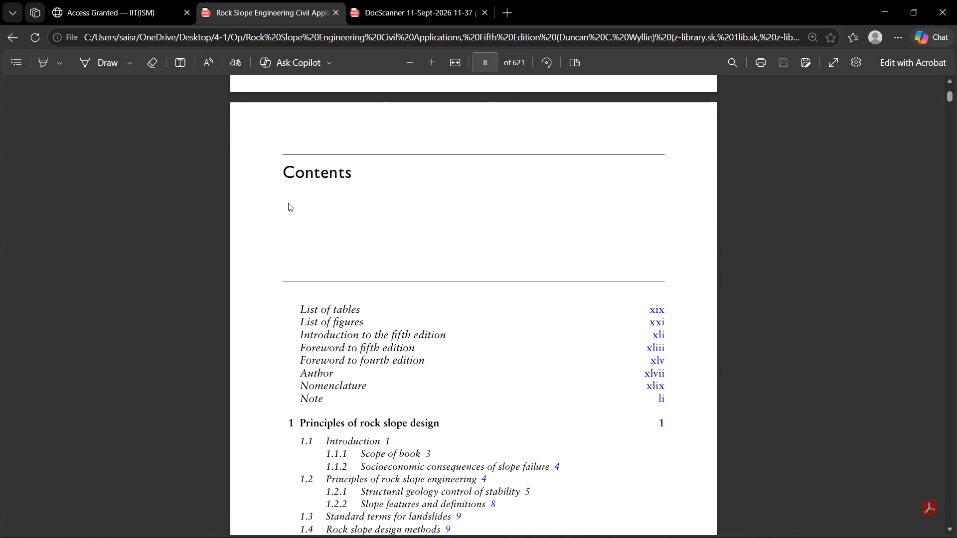
Read the table of contents from Chapter 1 through Chapter 5, Rock strength properties and their measurement.
scroll(288, 203, "down", 2)
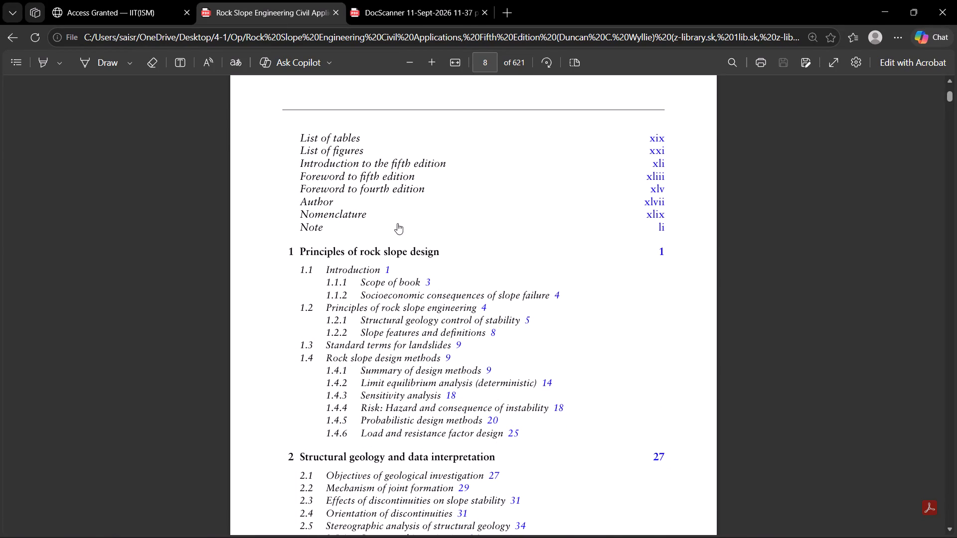
scroll(423, 216, "down", 1)
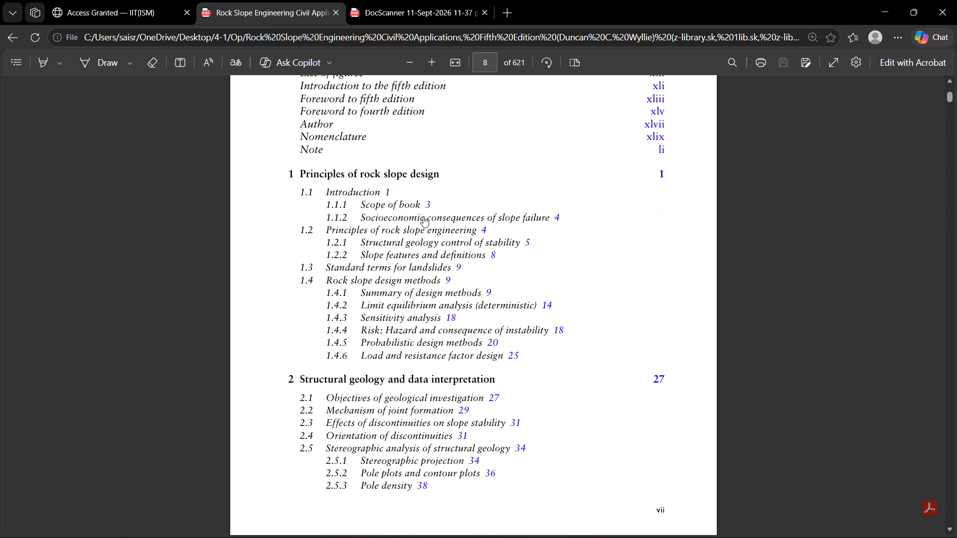
scroll(423, 216, "down", 2)
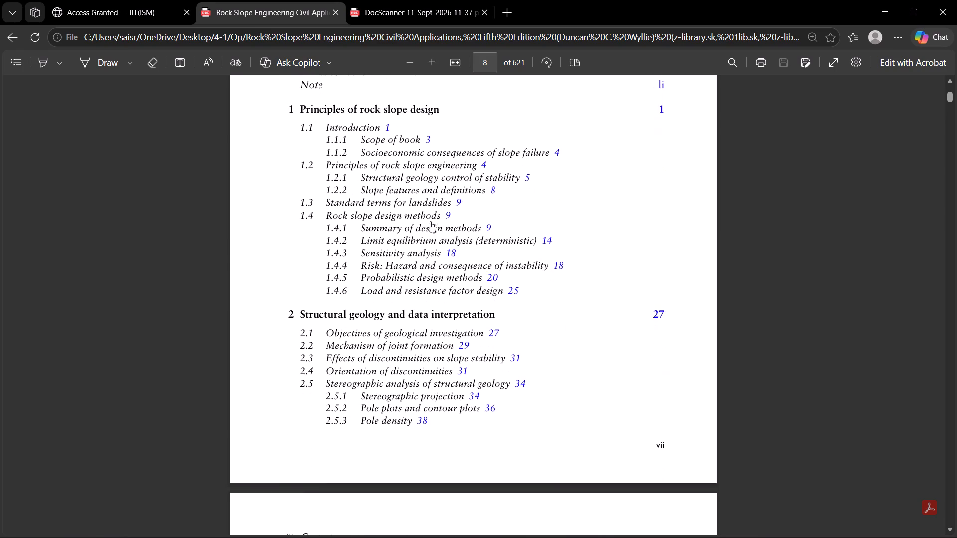
scroll(430, 221, "down", 2)
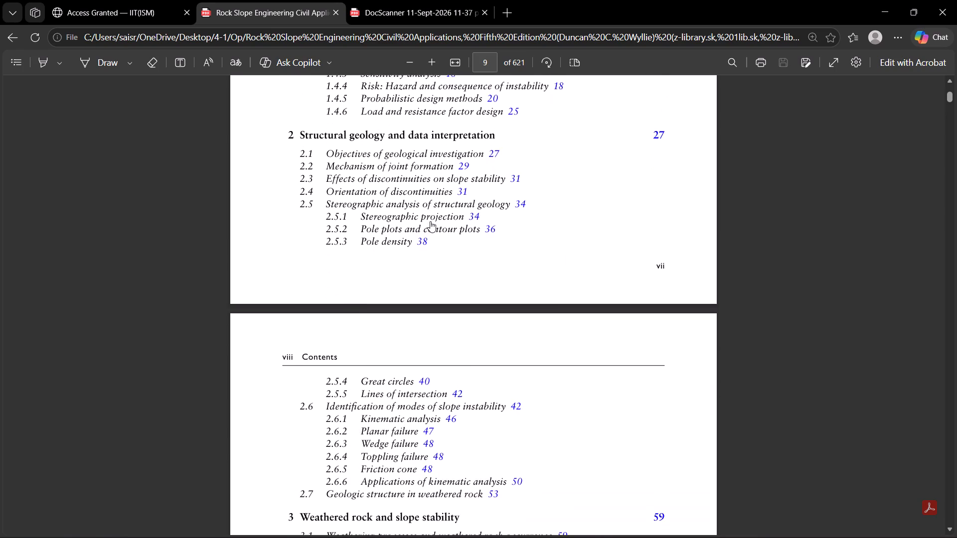
scroll(430, 221, "down", 2)
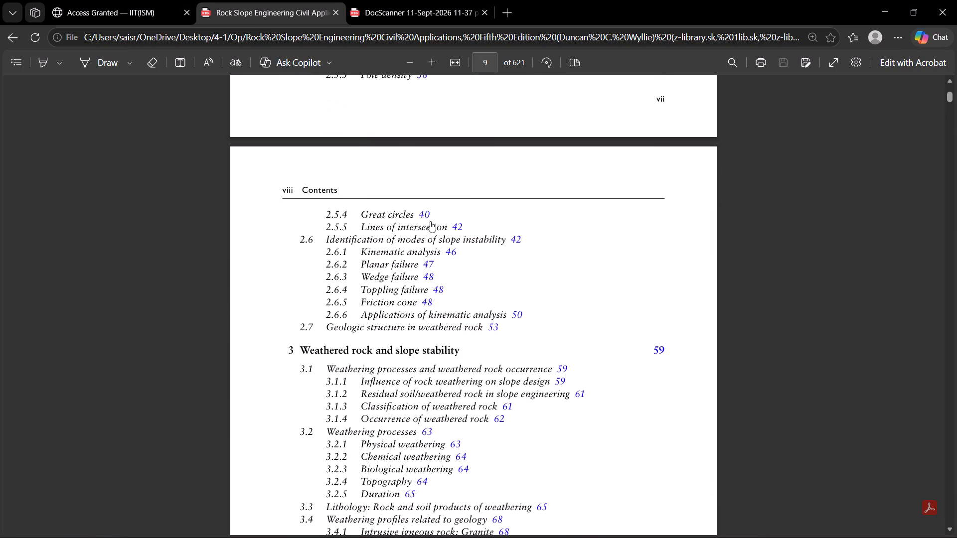
scroll(430, 221, "down", 1)
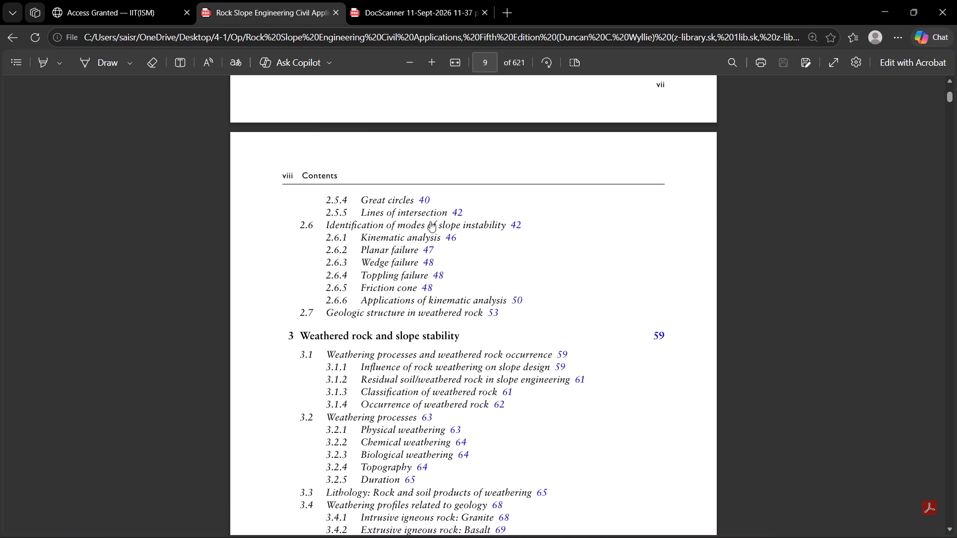
scroll(430, 221, "down", 2)
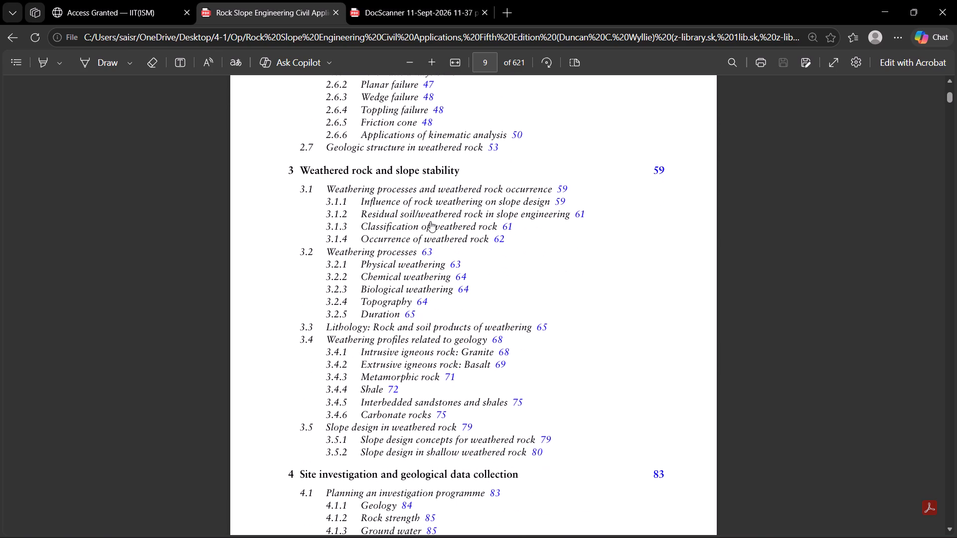
scroll(430, 221, "down", 2)
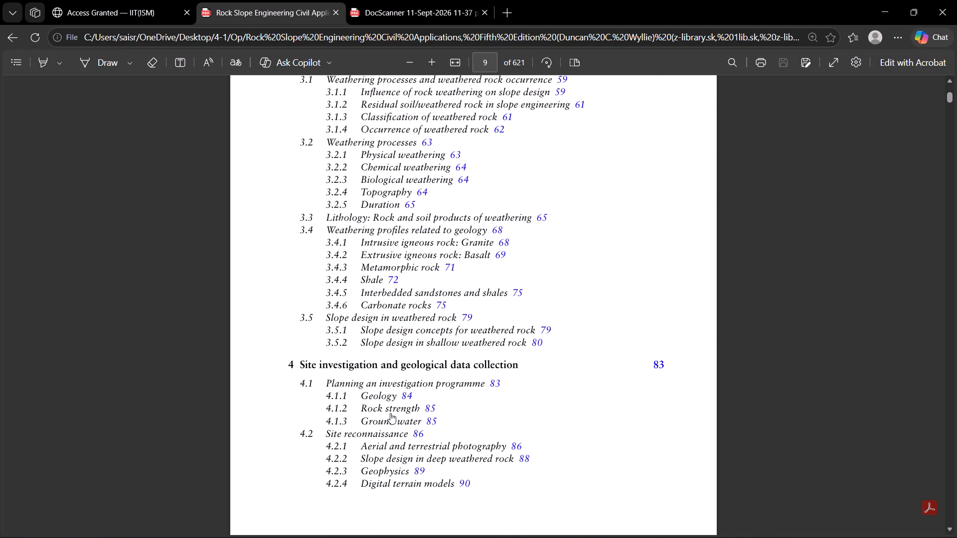
scroll(390, 408, "down", 1)
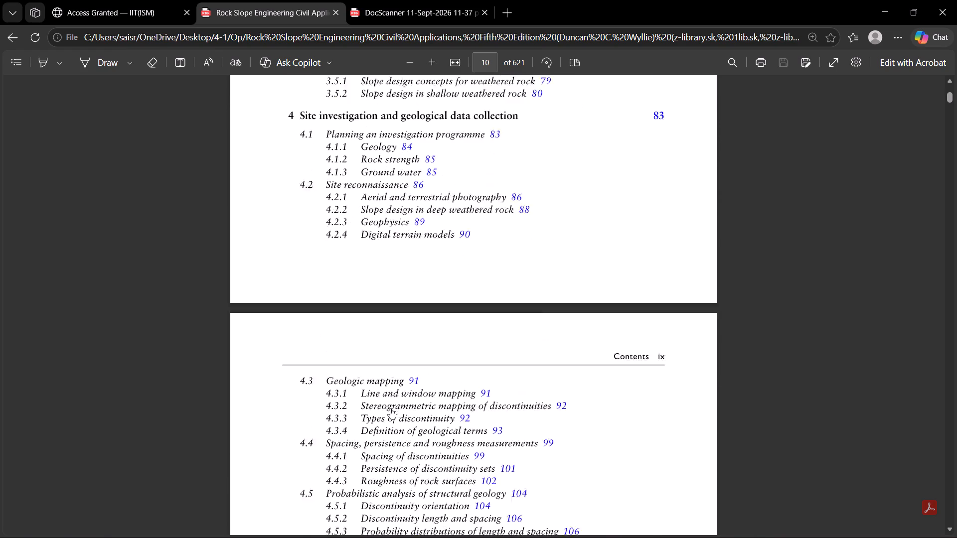
scroll(390, 408, "down", 2)
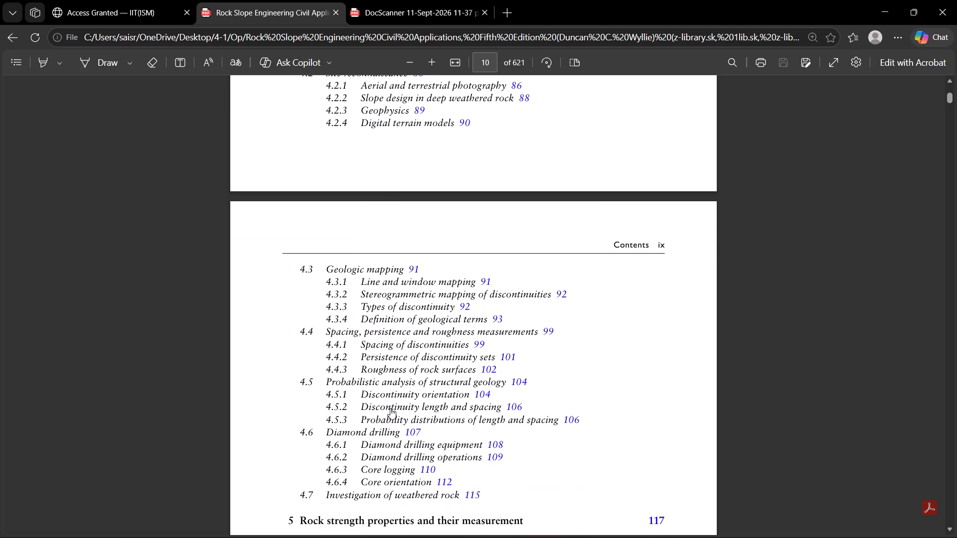
scroll(390, 408, "down", 2)
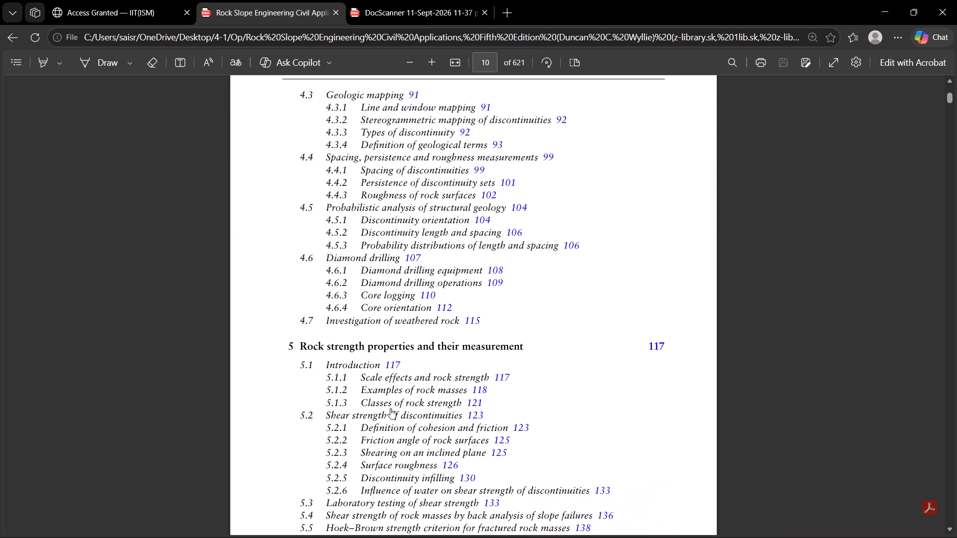
scroll(390, 408, "down", 1)
scroll(390, 408, "right", 1)
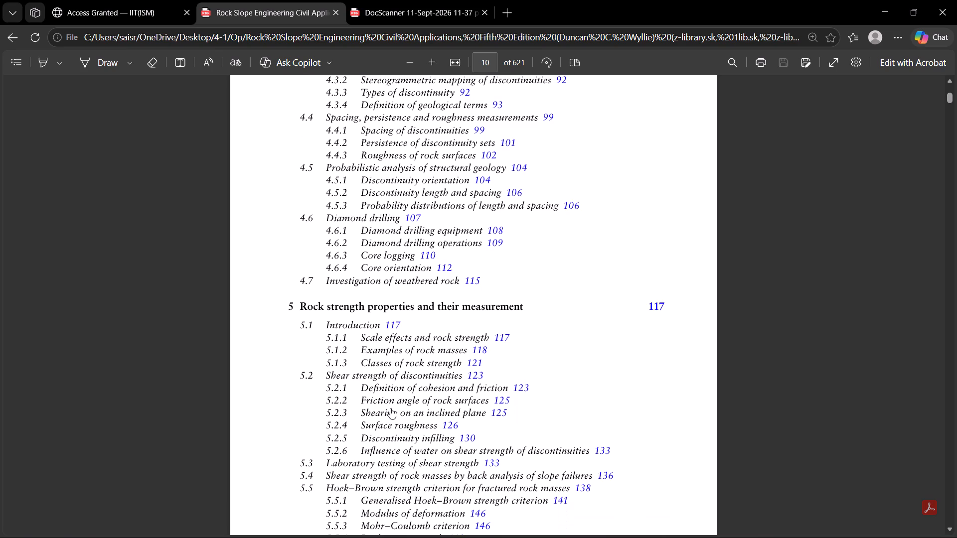
Go to section 5.4 on back analysis of slope failures and skim on through the Hoek–Brown strength criterion and GSI charts.
left_click(455, 477)
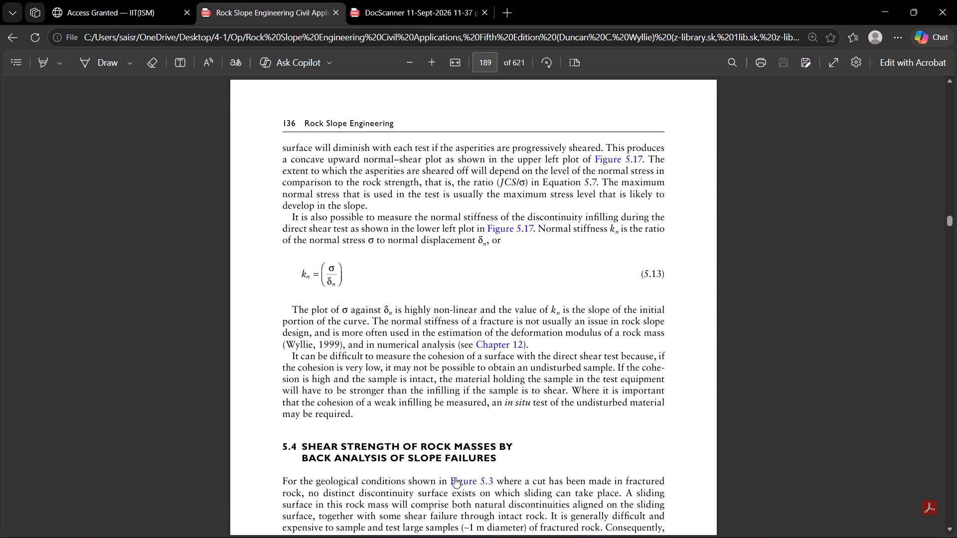
scroll(455, 477, "down", 6)
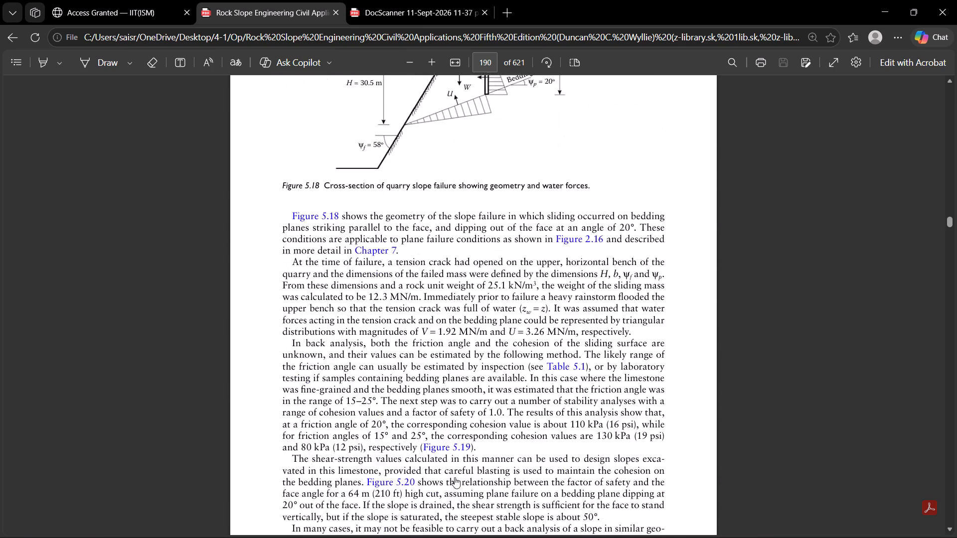
scroll(455, 477, "down", 5)
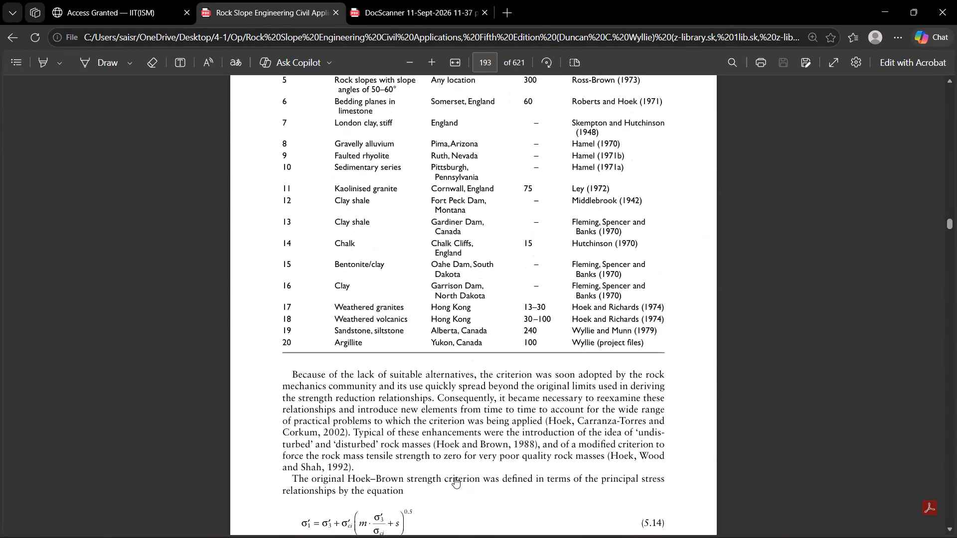
scroll(455, 477, "down", 3)
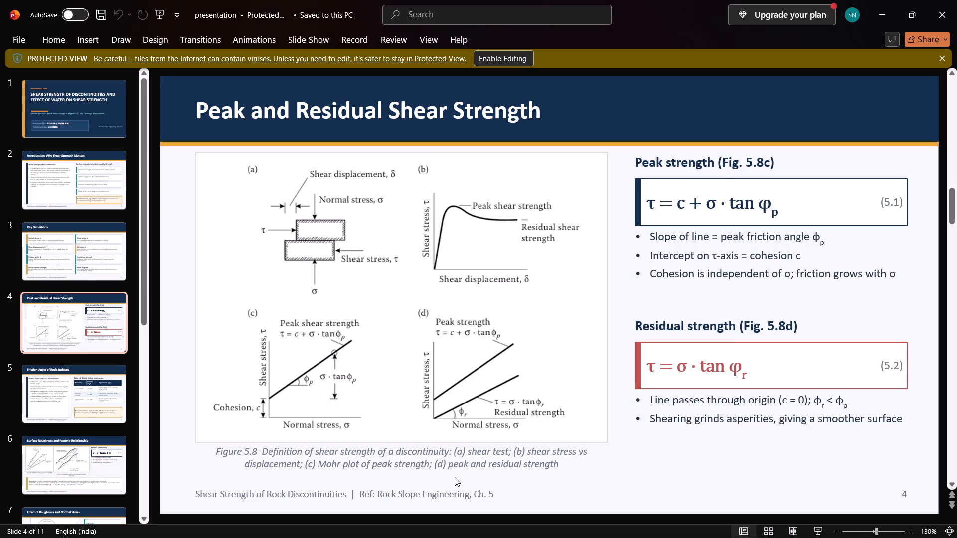
Switch to the protected source presentation and check the topic on its title slide.
scroll(42, 336, "up", 4)
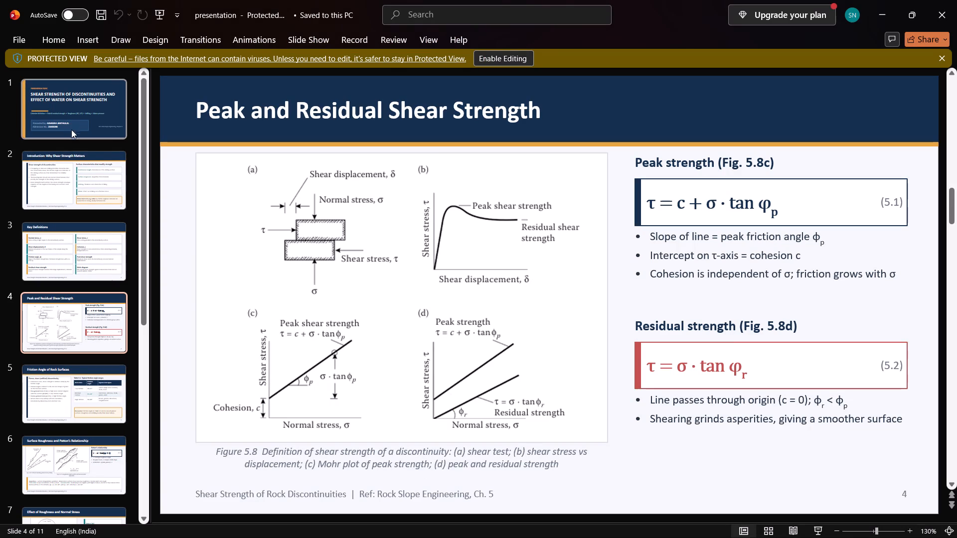
left_click(78, 117)
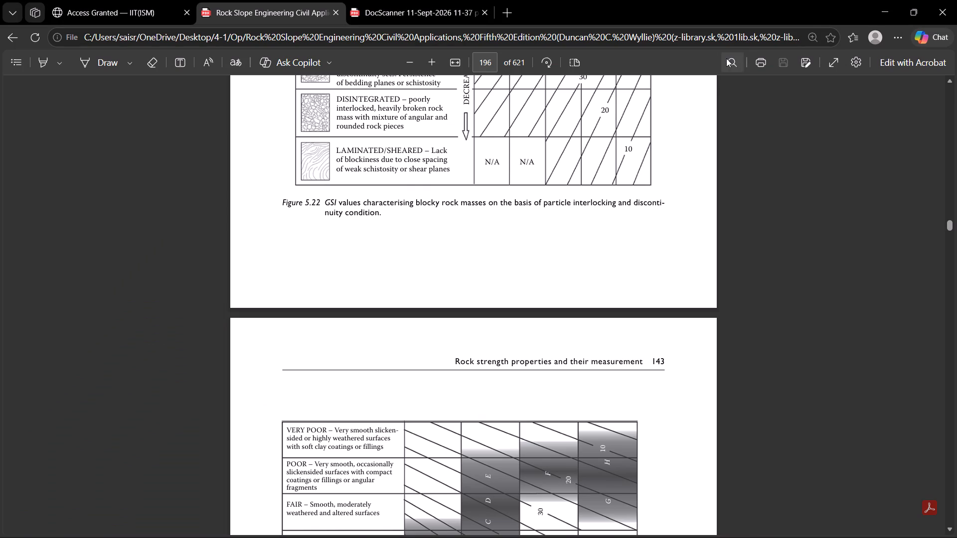
Return to the textbook PDF and search it for "SHEAR STRENGTH".
left_click(726, 58)
type("SHEAR STRENGH")
key("BackSpace")
type("TH")
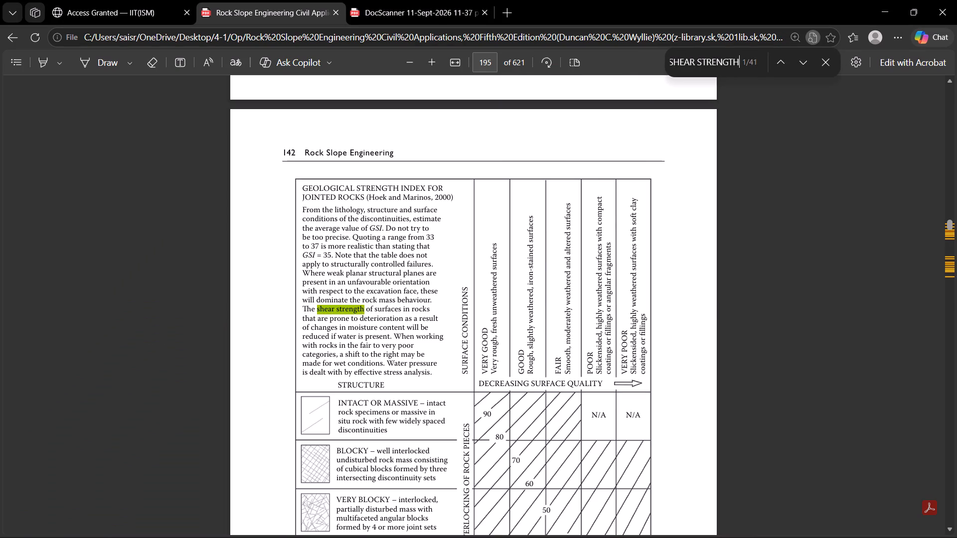
Go backward through the "SHEAR STRENGTH" matches from the end of the book to Chapter 9, then close the search.
triple_click(781, 63)
triple_click(781, 63)
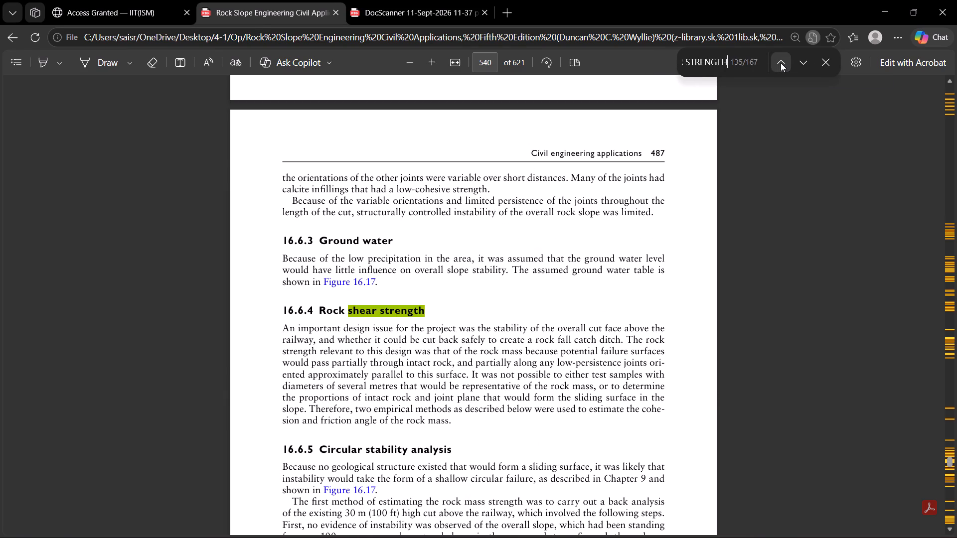
left_click(781, 63)
triple_click(781, 63)
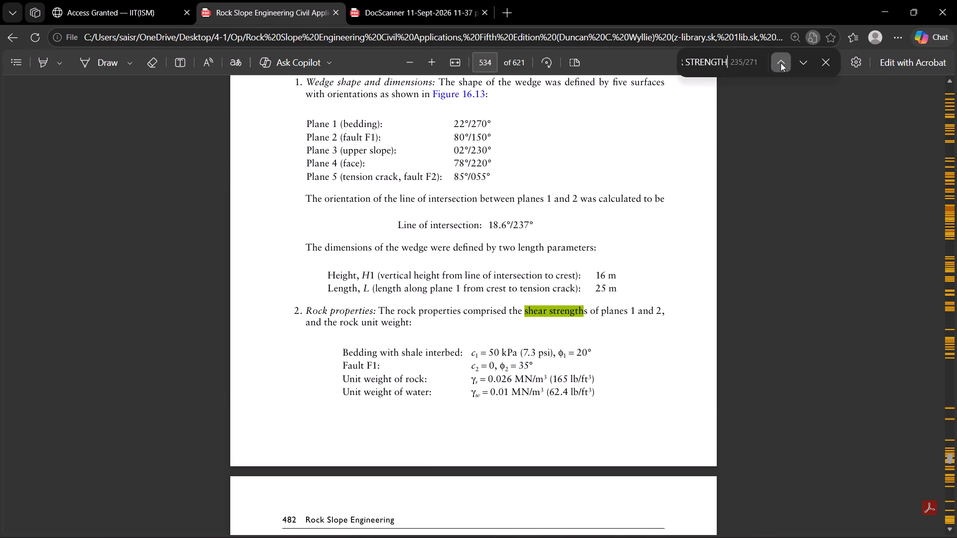
triple_click(781, 63)
triple_click(781, 63)
triple_click(781, 63)
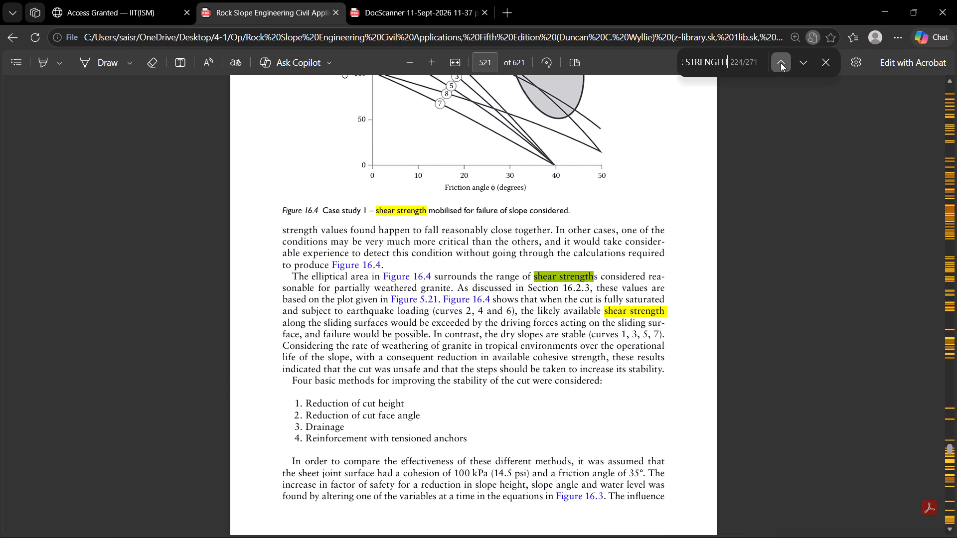
triple_click(781, 63)
triple_click(781, 63)
triple_click(781, 63)
triple_click(781, 63)
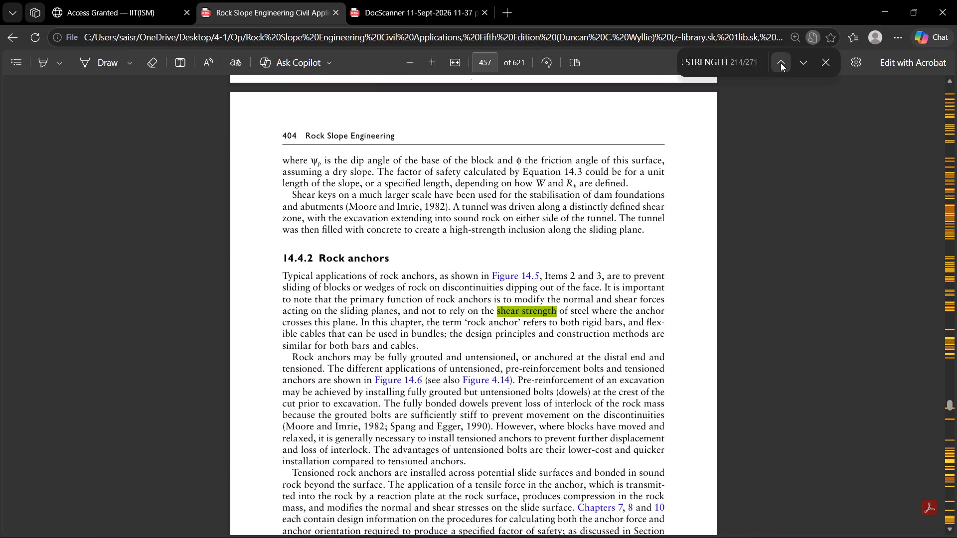
triple_click(781, 63)
left_click(781, 63)
triple_click(781, 63)
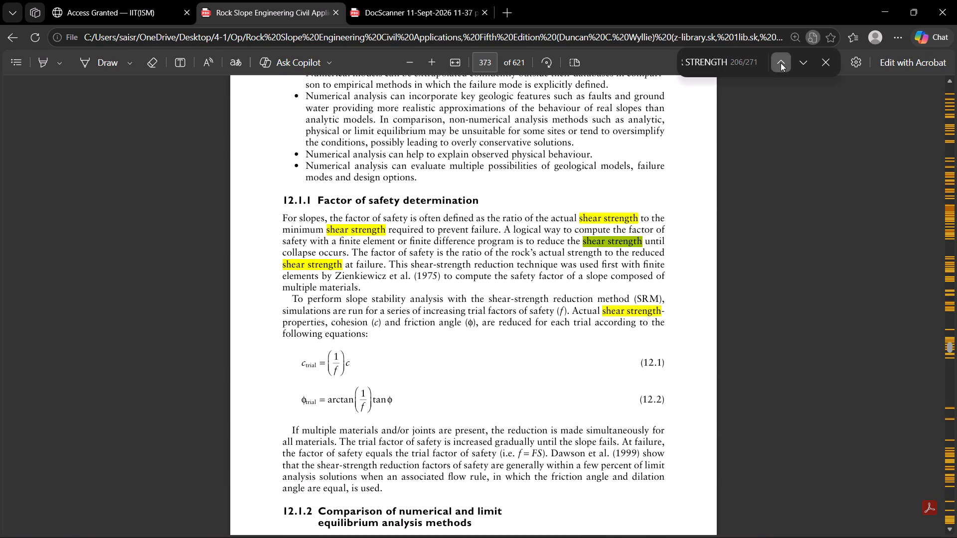
left_click(781, 63)
triple_click(781, 63)
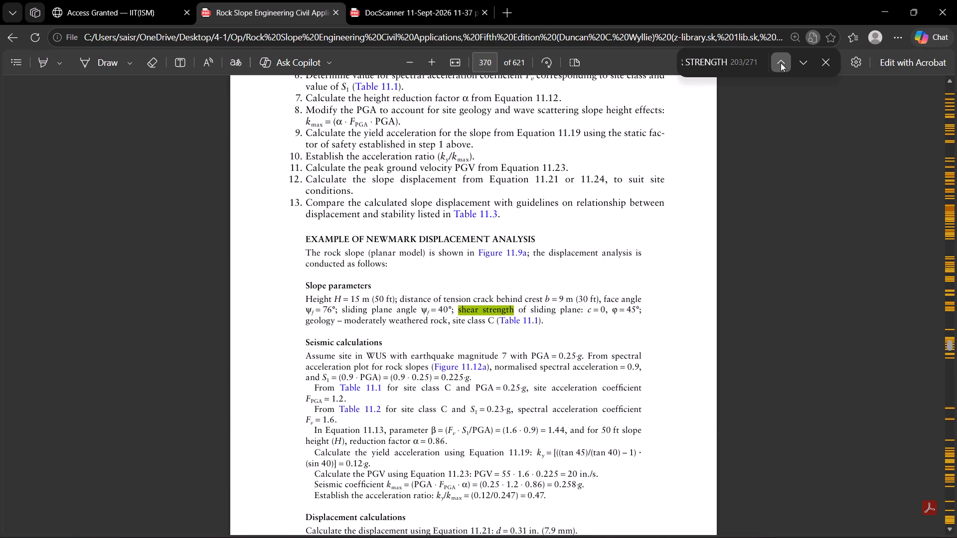
triple_click(781, 63)
triple_click(781, 63)
triple_click(781, 63)
triple_click(781, 63)
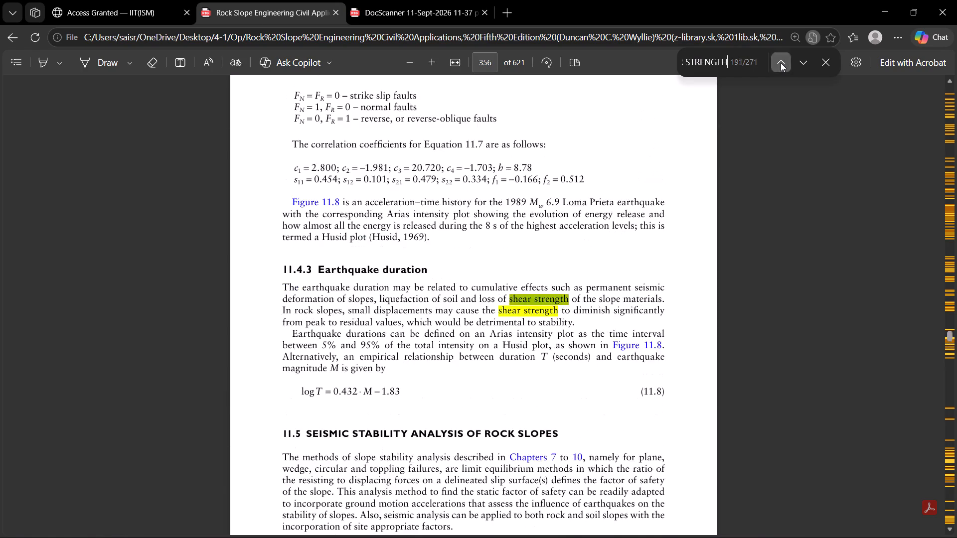
triple_click(781, 63)
triple_click(781, 63)
triple_click(781, 63)
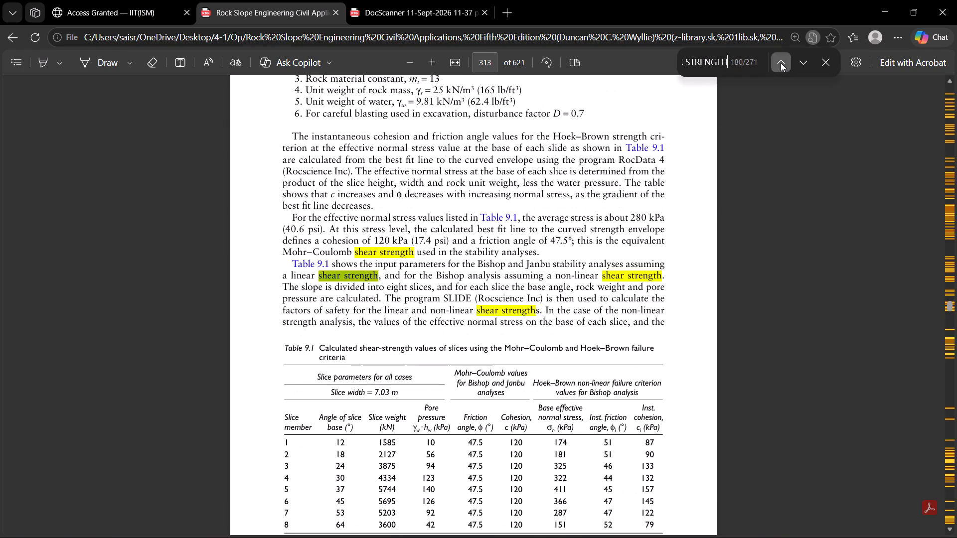
triple_click(781, 63)
triple_click(781, 63)
triple_click(781, 63)
triple_click(781, 63)
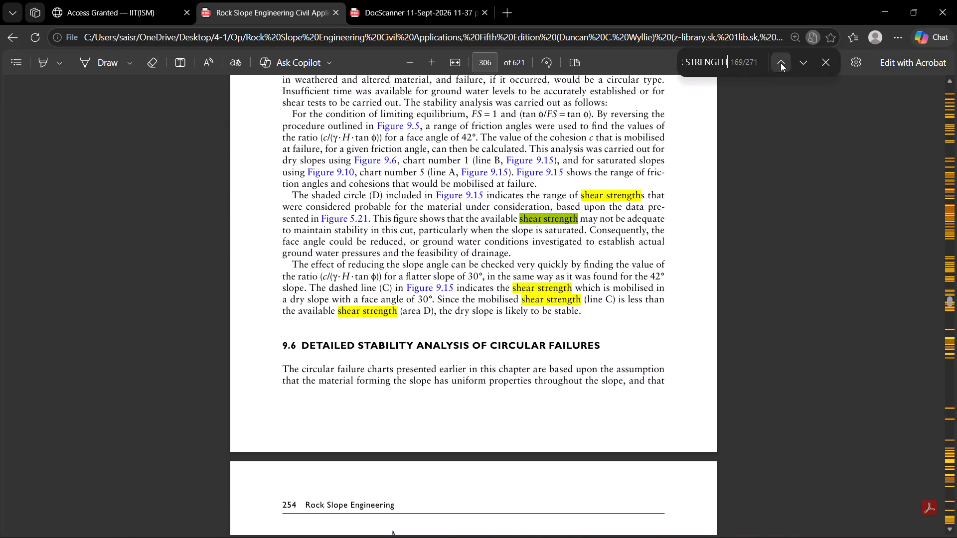
left_click(781, 63)
left_click(833, 57)
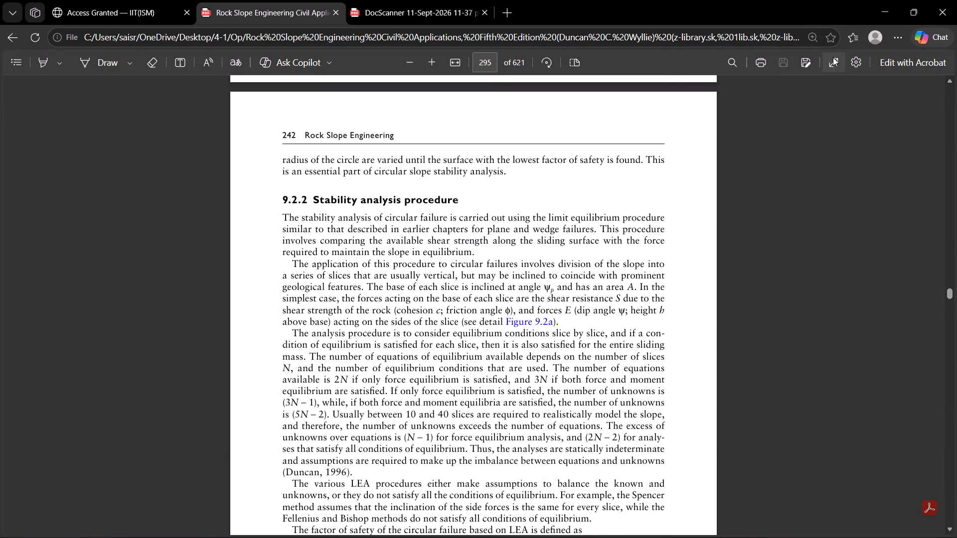
Go to page 2 of the textbook and look through the table of contents as far as Chapter 5's sections.
left_click(495, 64)
key("2")
key("Return")
scroll(455, 357, "down", 2)
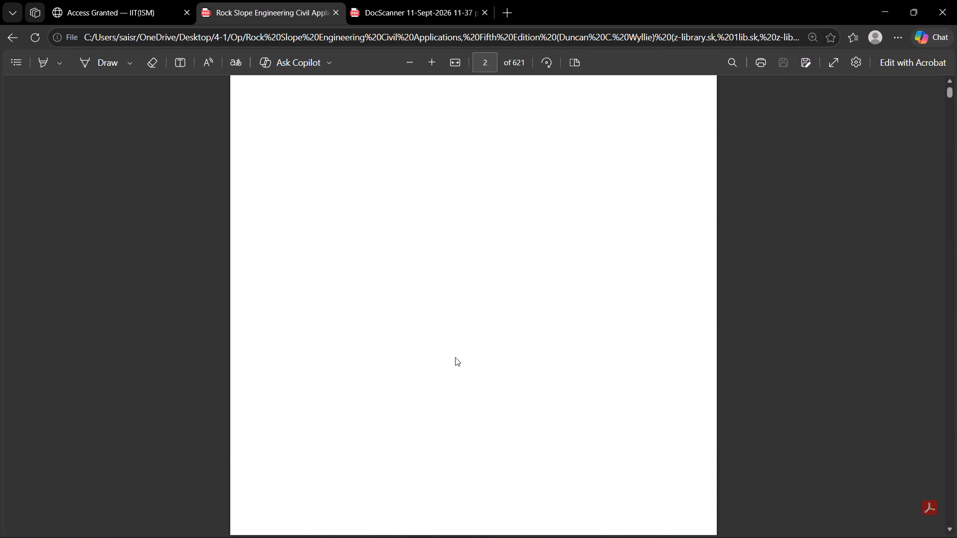
scroll(455, 357, "down", 10)
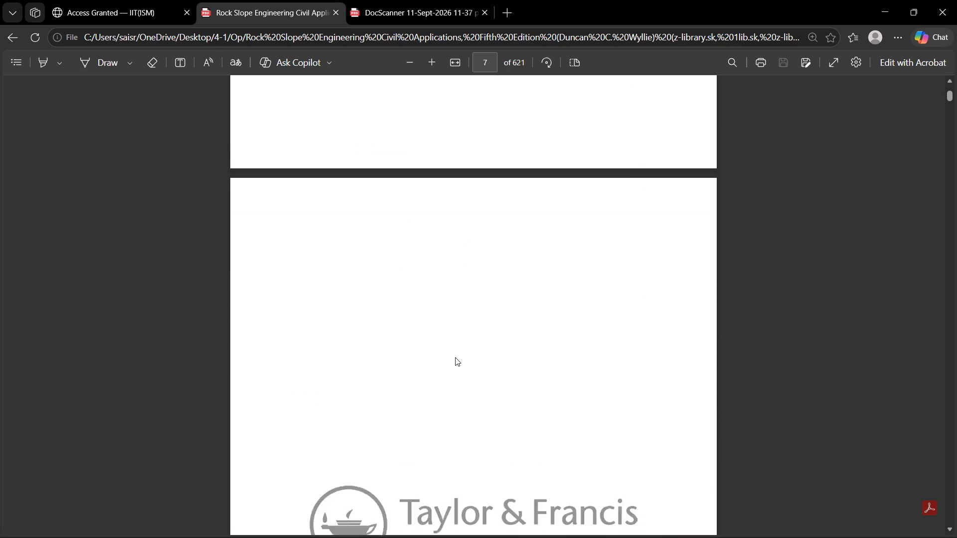
scroll(455, 357, "down", 6)
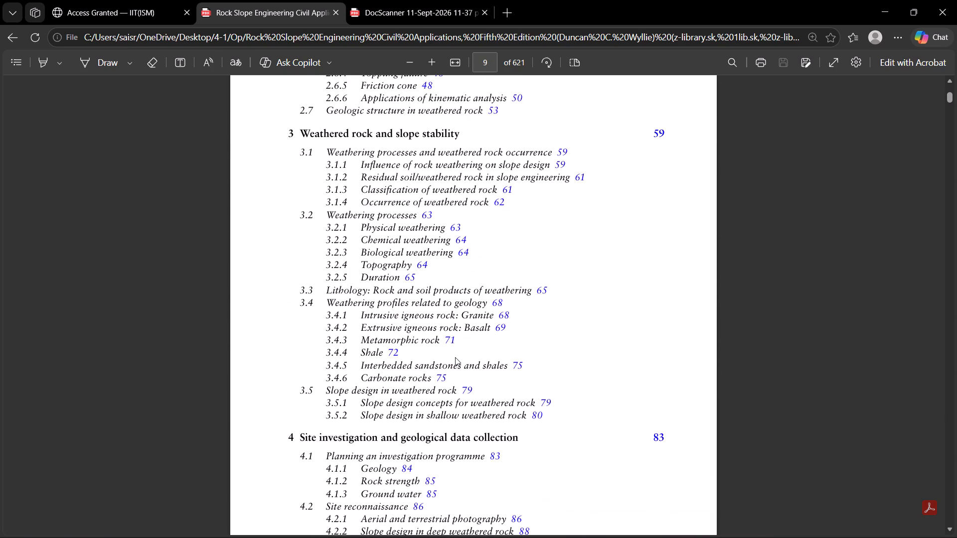
scroll(455, 357, "down", 1)
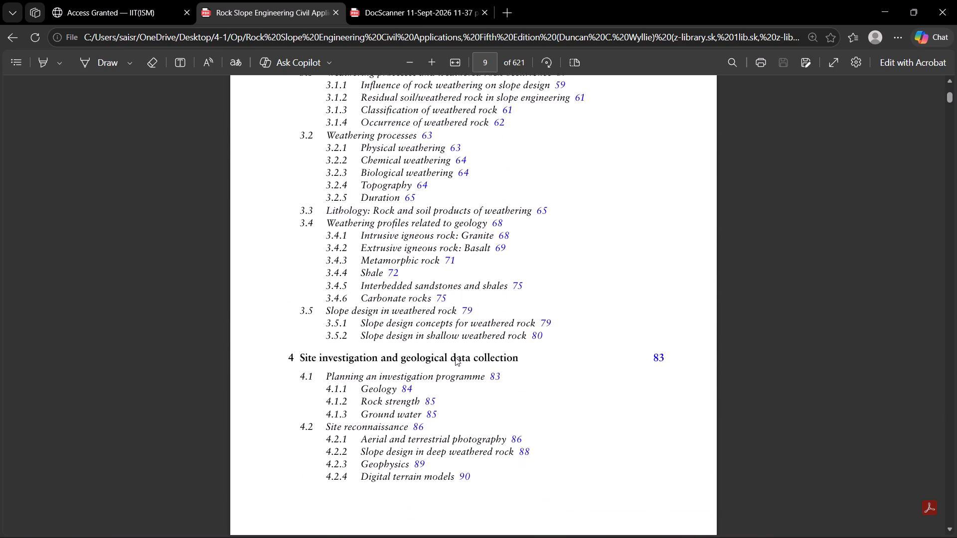
scroll(455, 357, "down", 4)
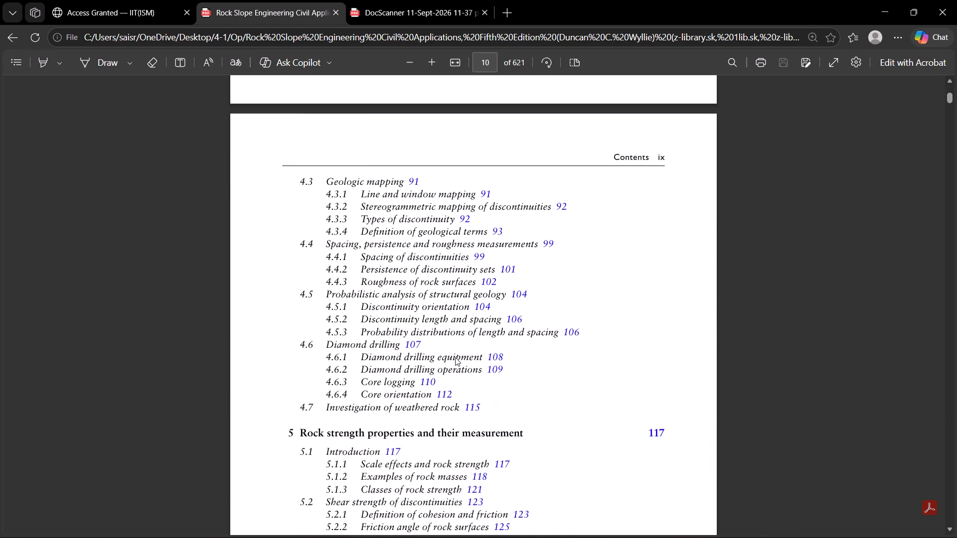
scroll(455, 357, "down", 2)
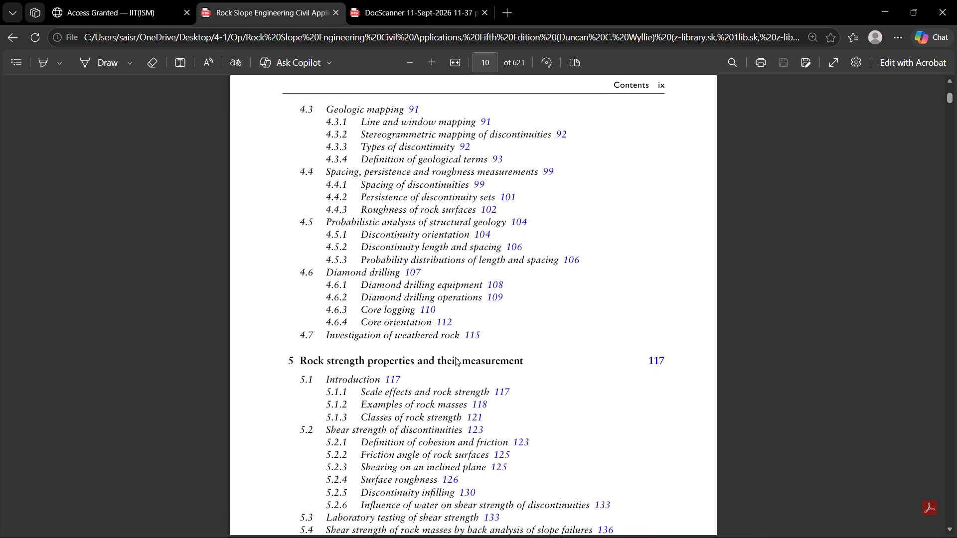
scroll(455, 357, "down", 1)
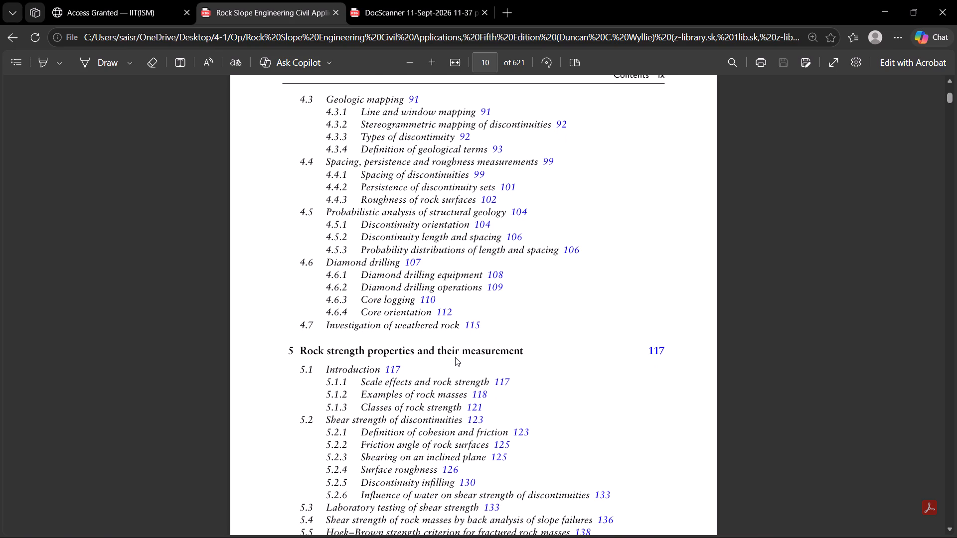
scroll(455, 357, "down", 1)
Open section 5.2, Shear strength of discontinuities, from the contents and read on into 5.2.1, Definition of cohesion and friction.
left_click(370, 372)
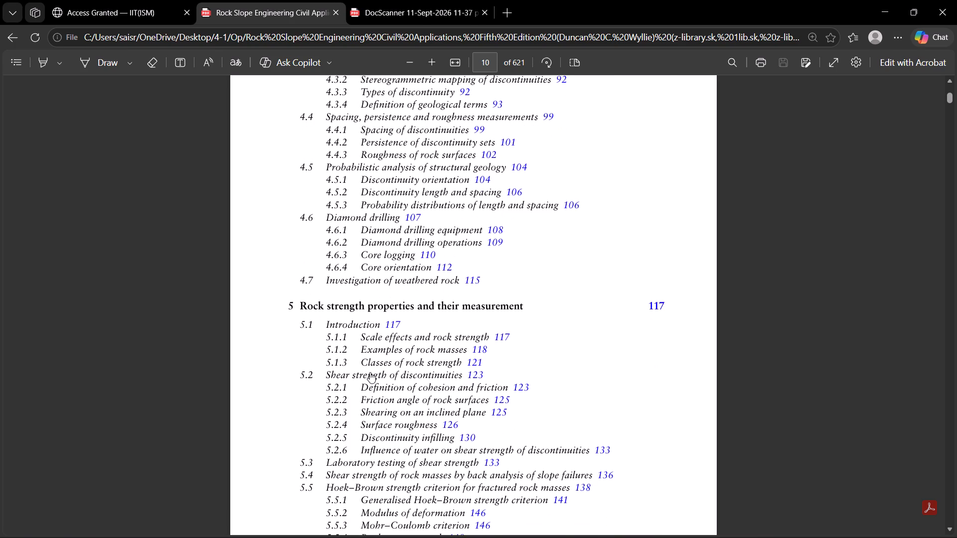
scroll(370, 372, "down", 2)
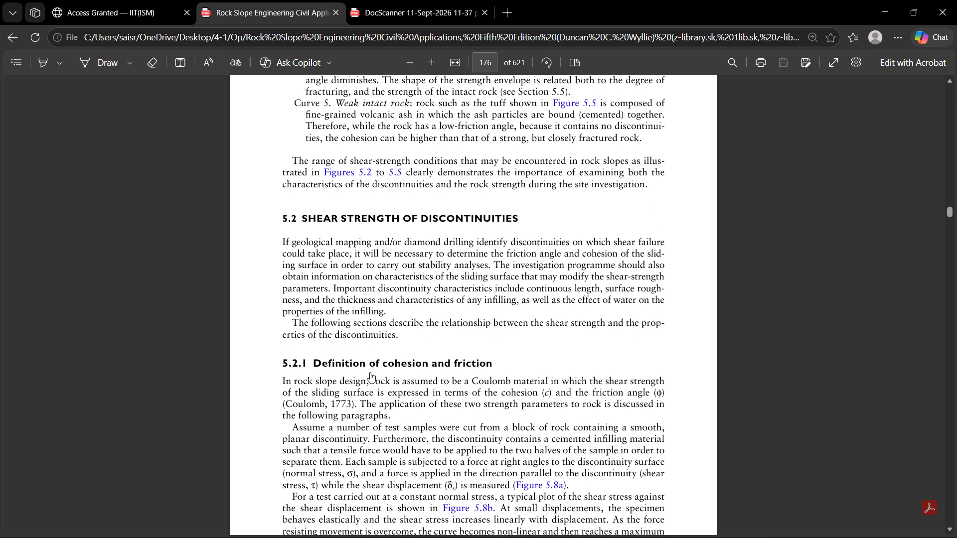
scroll(370, 372, "down", 1)
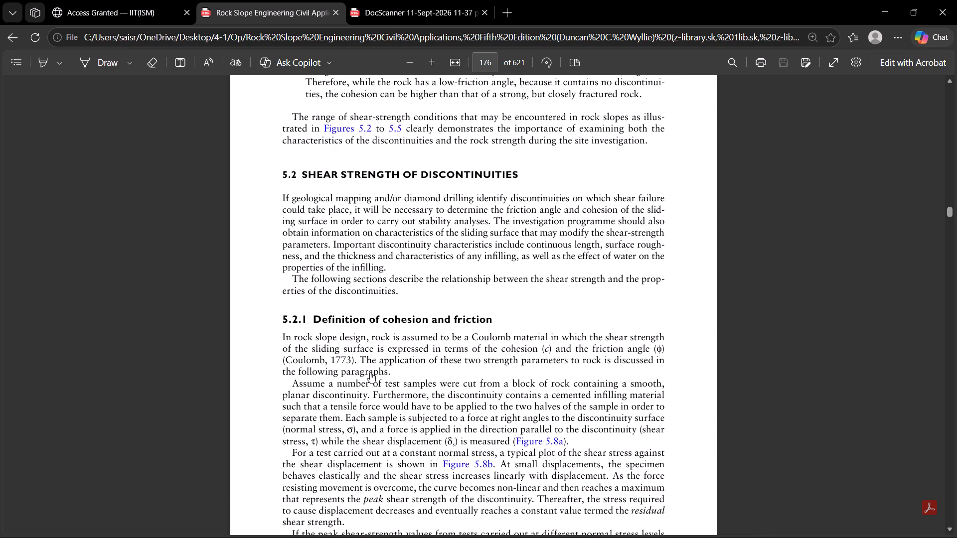
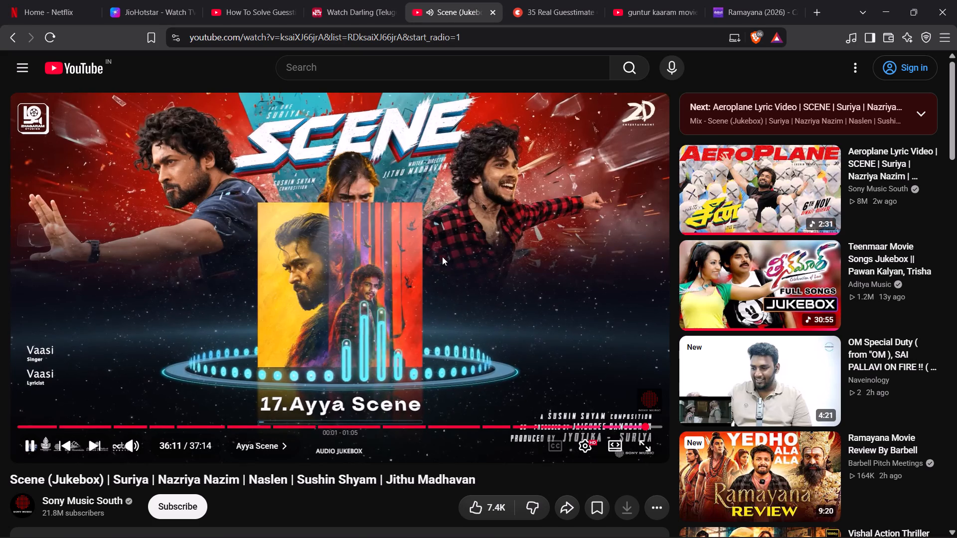
Switch to the YouTube Scene jukebox in Brave, skip ahead within Ayya Scene and lower the volume.
key("Right")
key("Right")
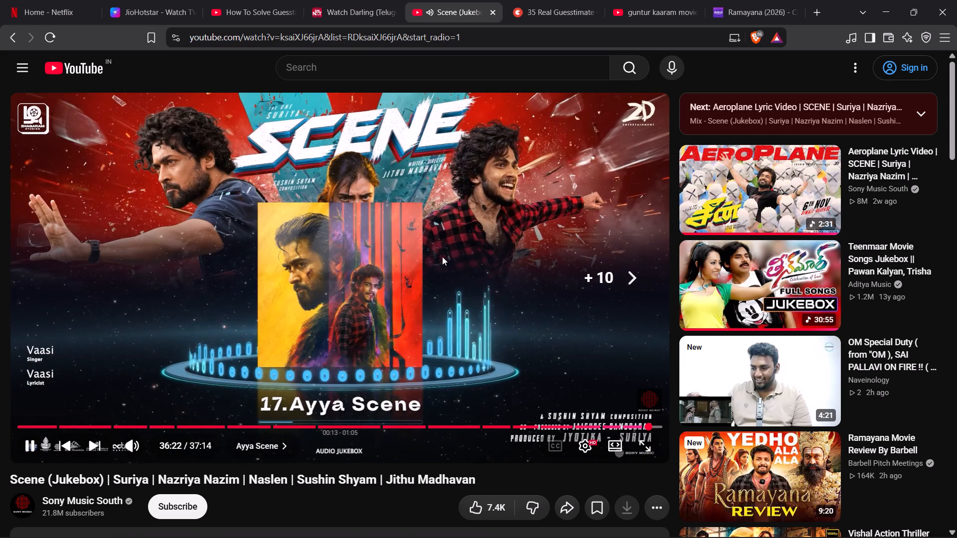
key("Right")
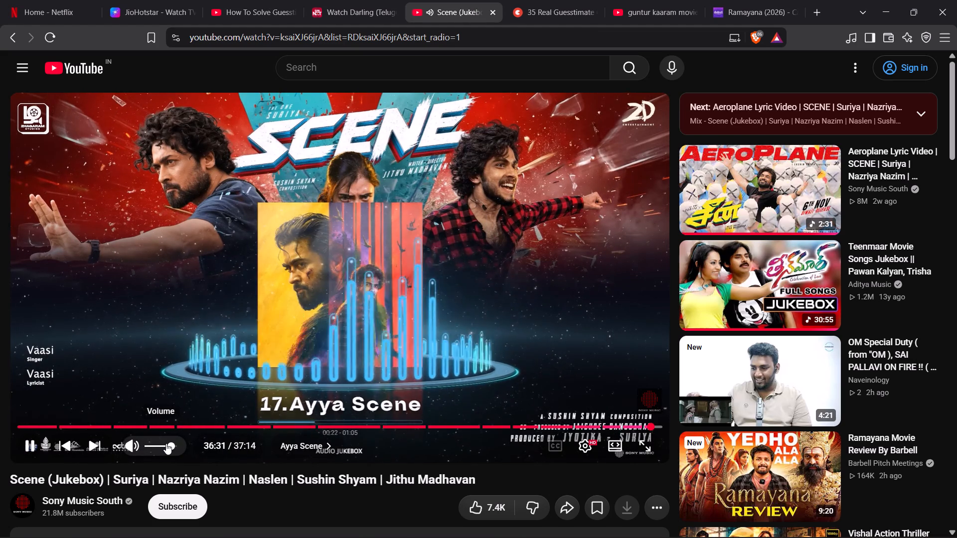
left_click(166, 443)
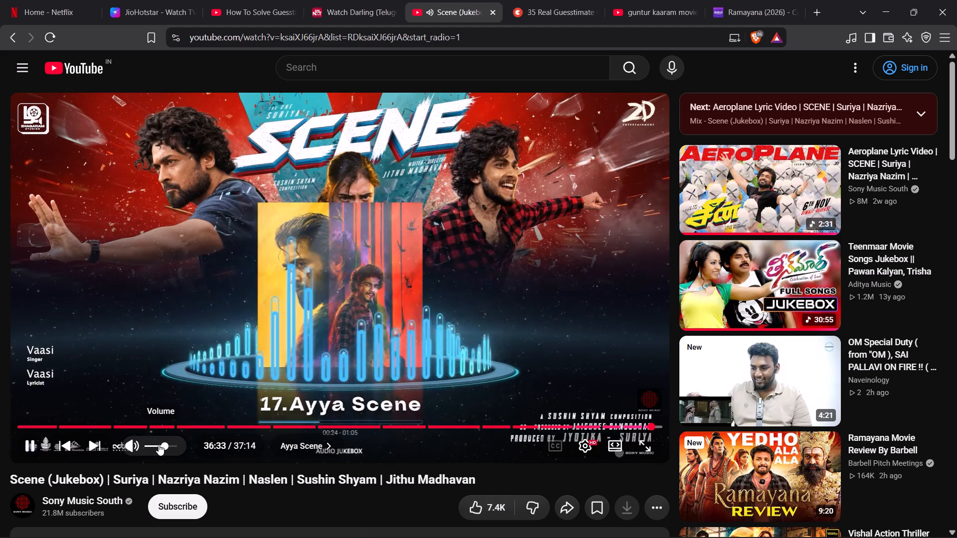
left_click(159, 444)
Go to the YouTube home page and close the Scene jukebox mini player.
left_click(89, 67)
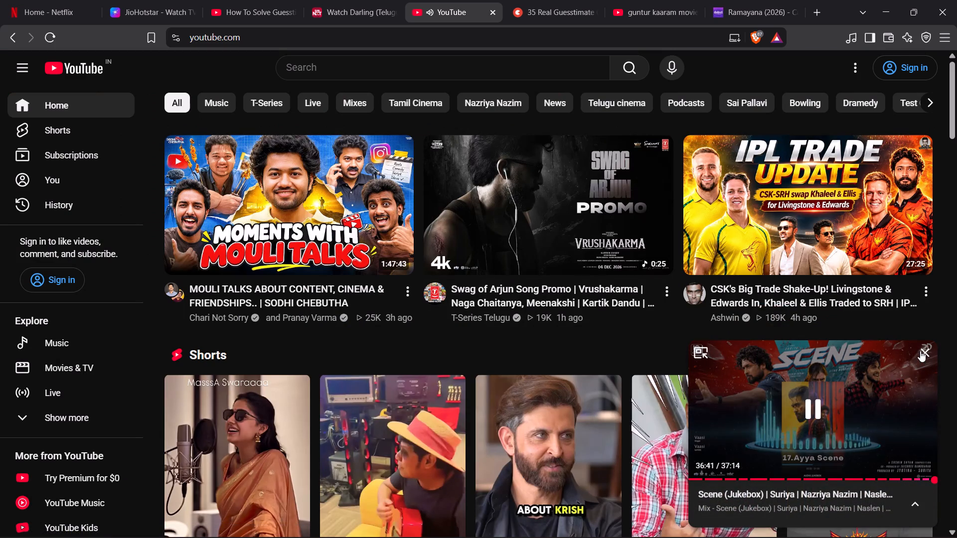
left_click(920, 351)
Browse the recommended videos and Shorts on the YouTube home feed, then refresh the feed.
scroll(699, 383, "down", 2)
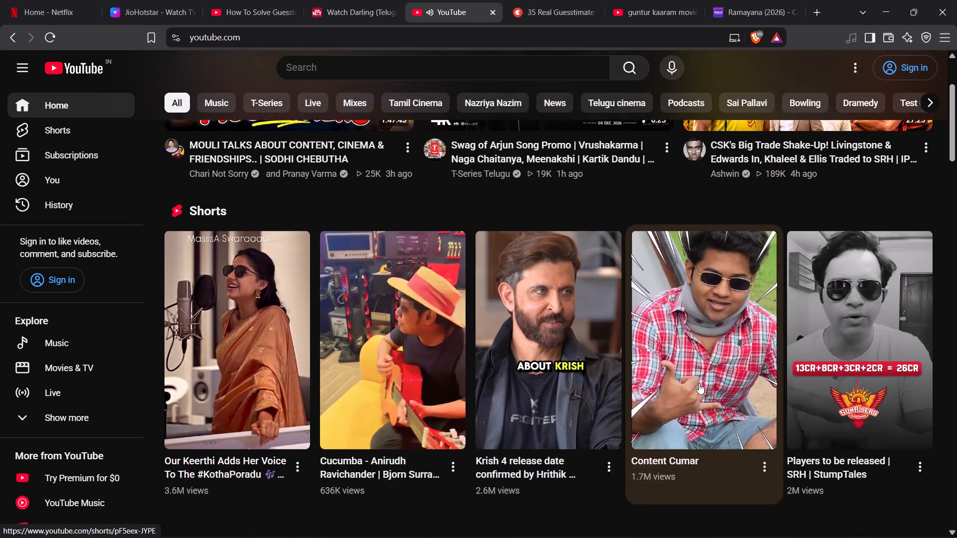
scroll(699, 383, "down", 4)
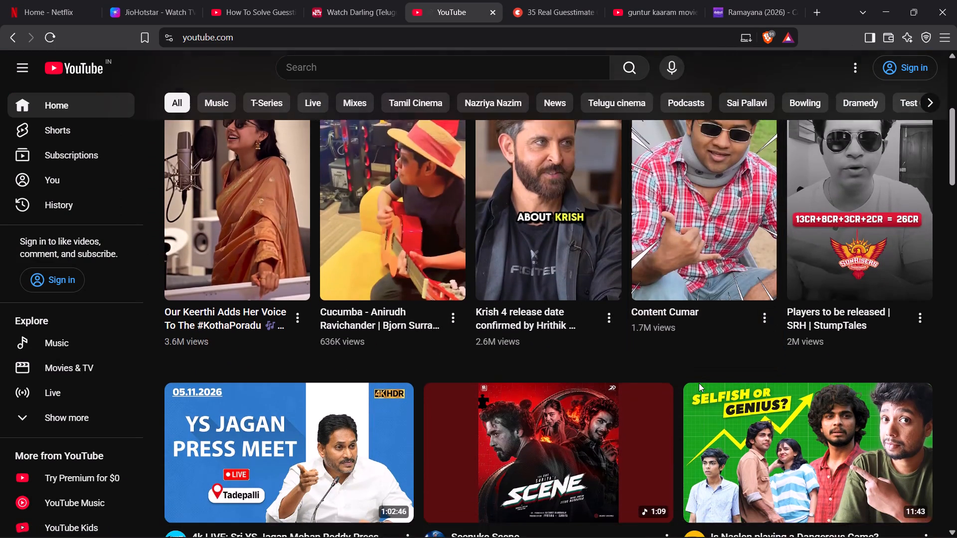
scroll(699, 383, "down", 3)
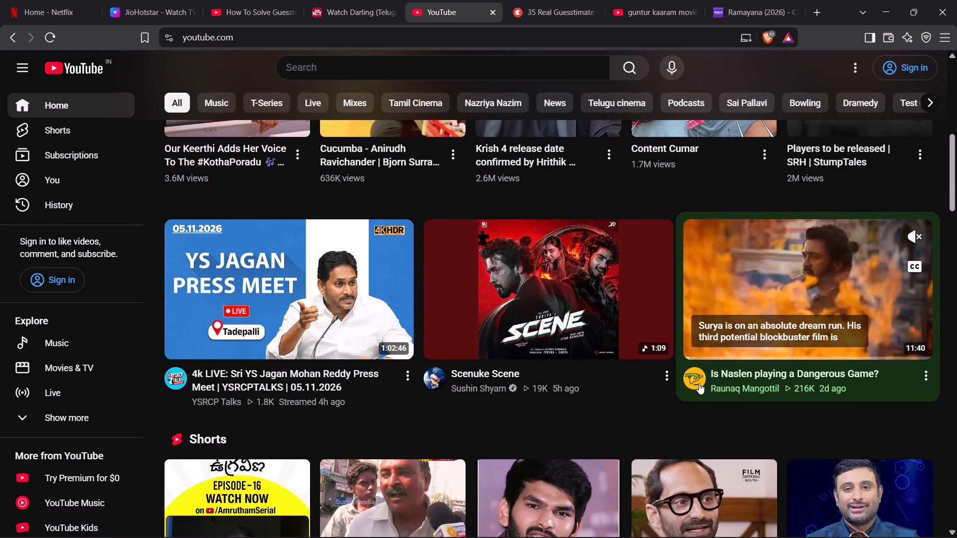
scroll(699, 383, "down", 1)
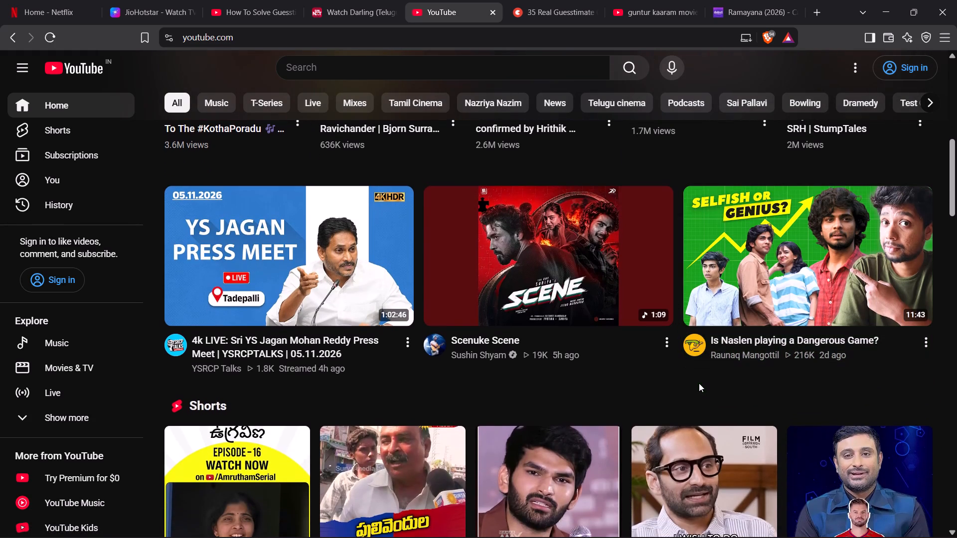
scroll(606, 418, "down", 6)
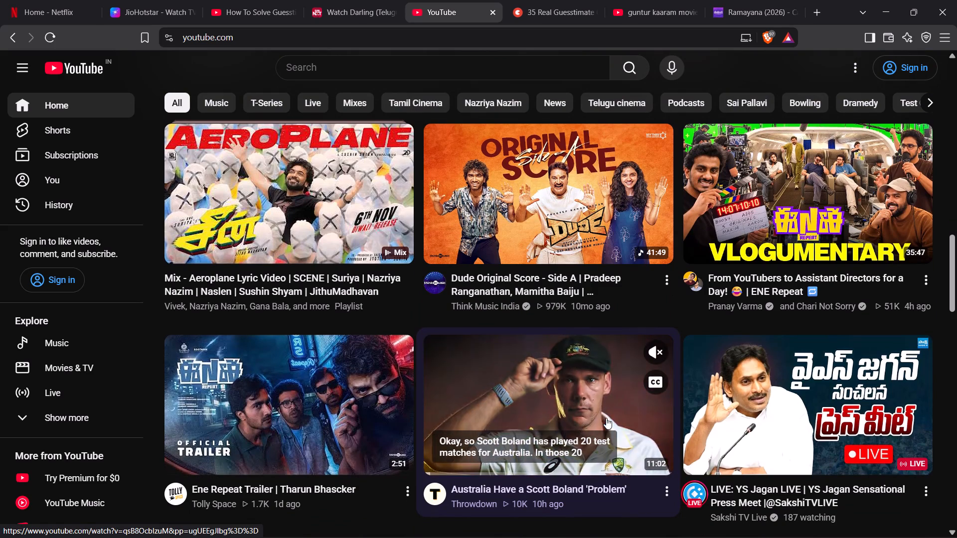
scroll(606, 418, "down", 4)
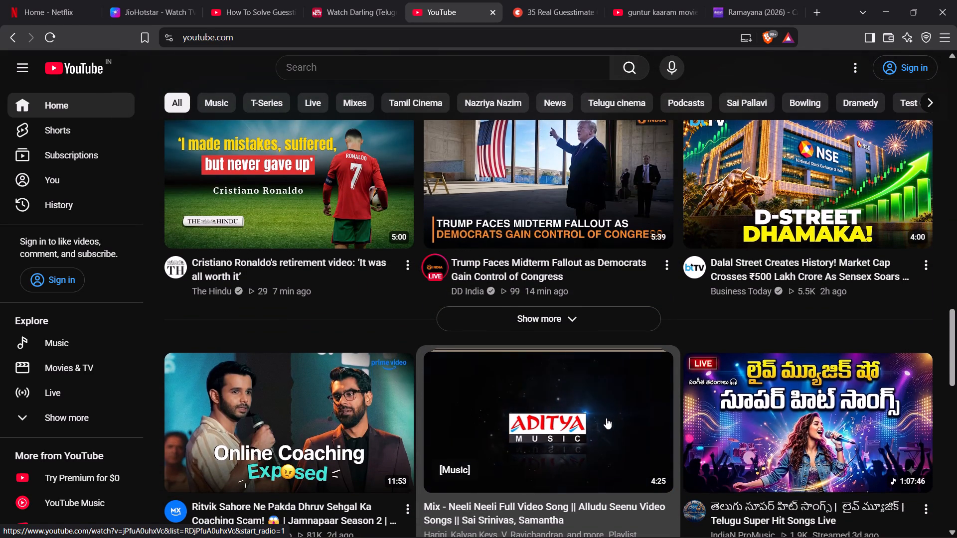
scroll(606, 418, "down", 1)
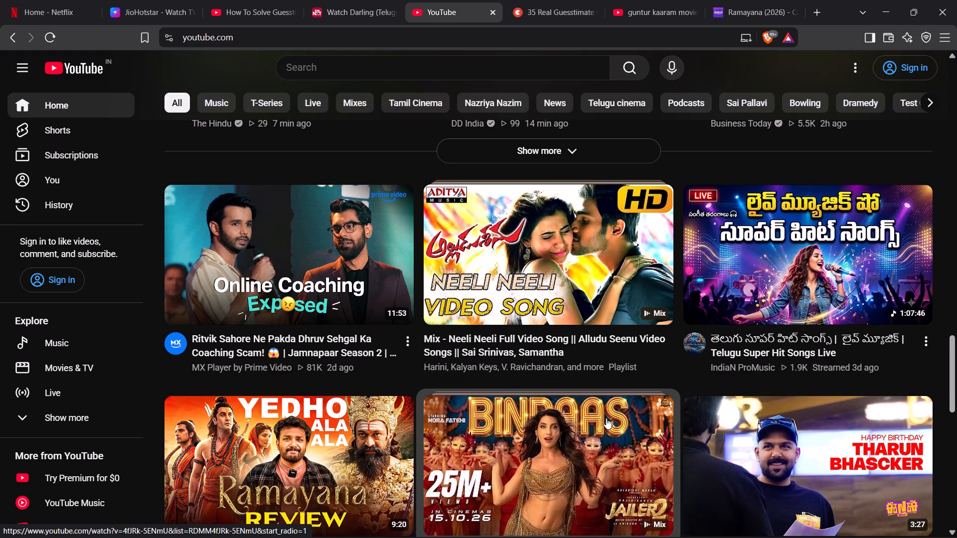
scroll(606, 418, "down", 3)
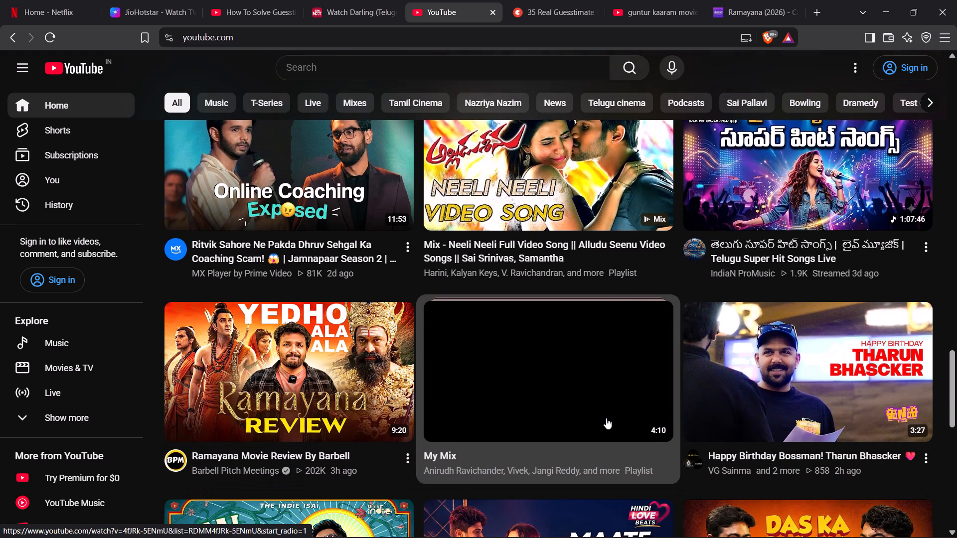
right_click(606, 418)
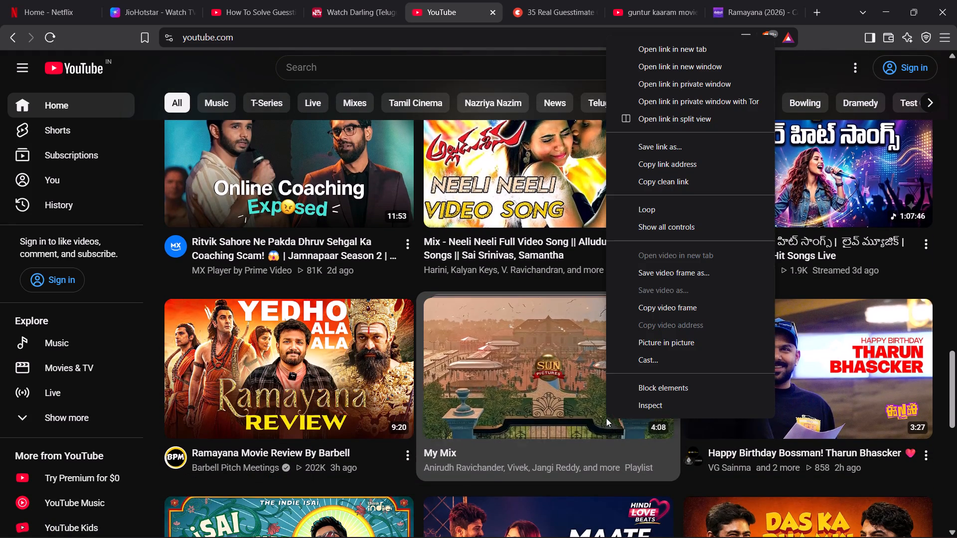
scroll(489, 464, "down", 3)
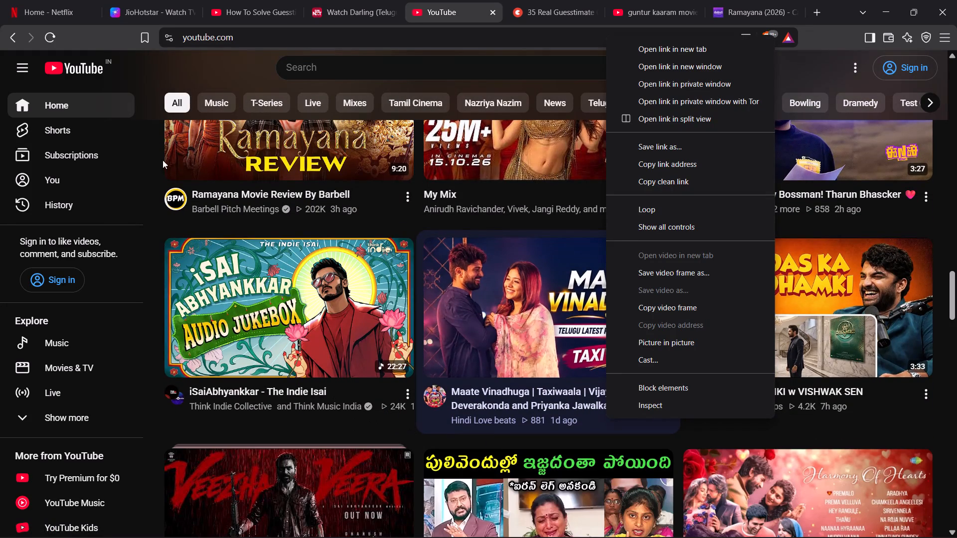
left_click(107, 115)
left_click(107, 115)
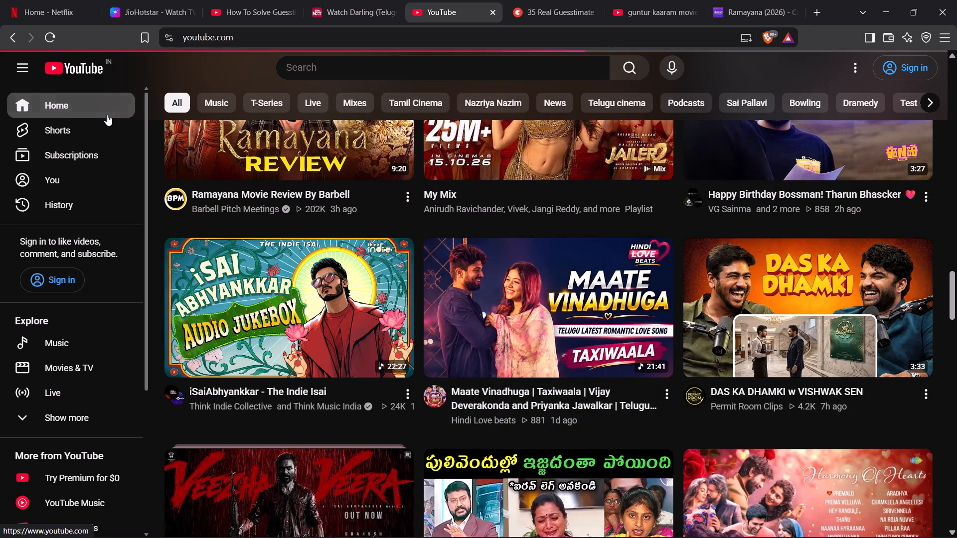
Search YouTube for "scene movie trailer", play the SCENE Title Teaser and change to the SCENE (Telugu) Title Teaser.
left_click(384, 68)
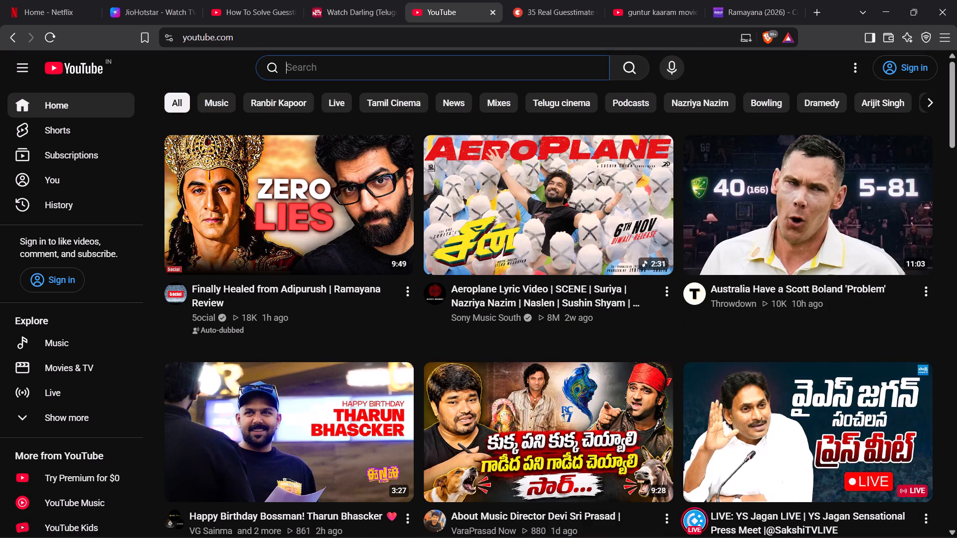
type("SC")
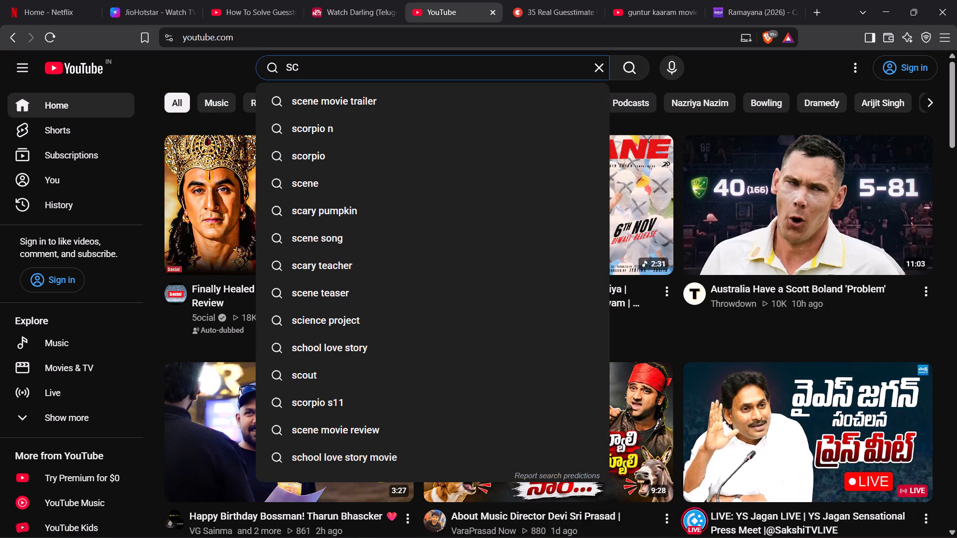
left_click(336, 97)
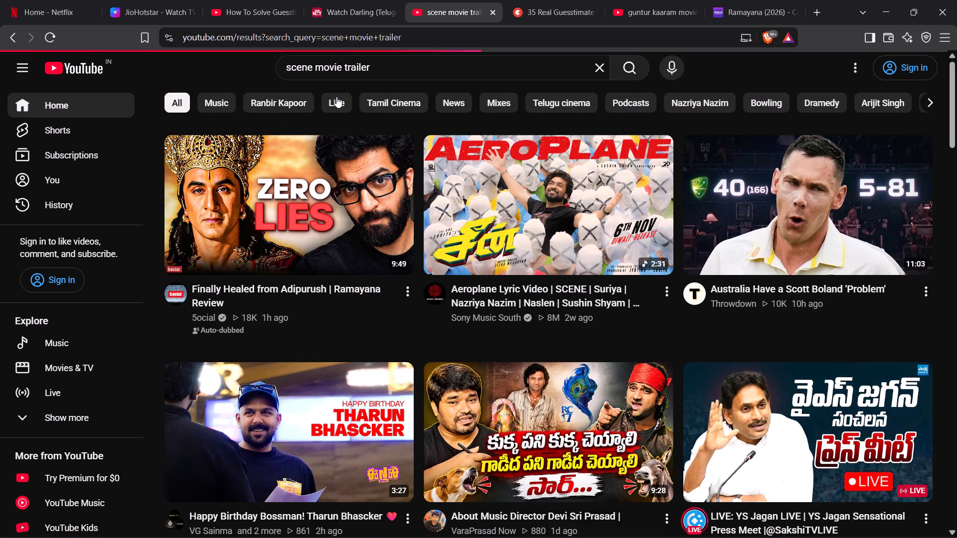
left_click(334, 384)
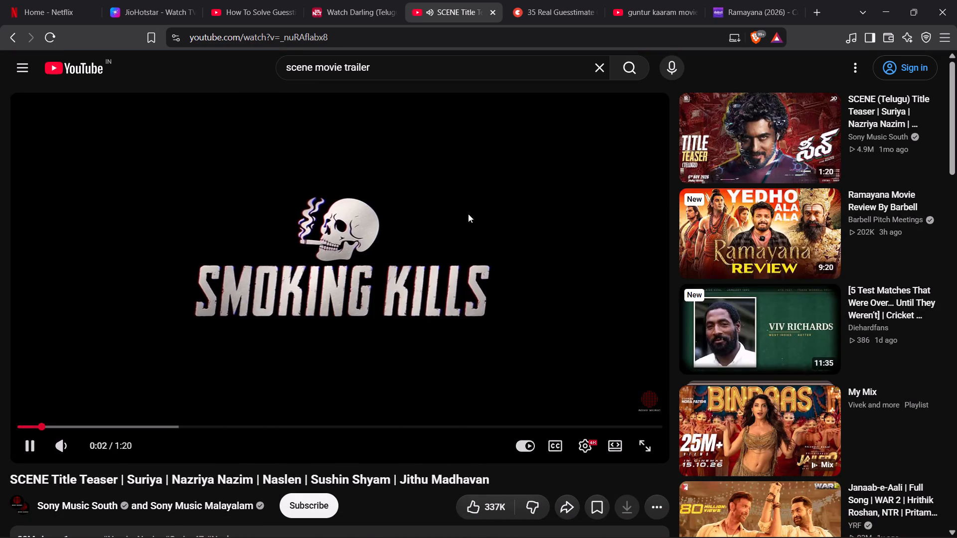
left_click(726, 150)
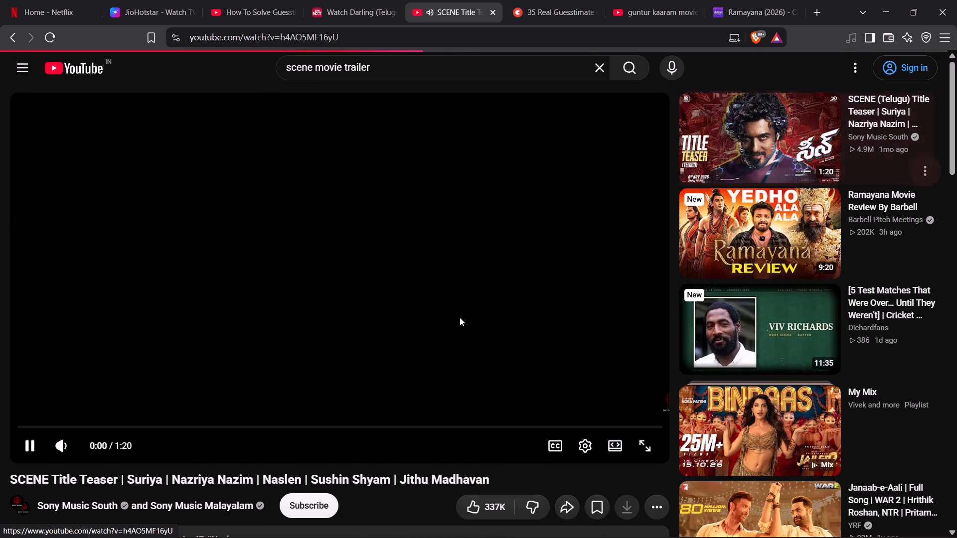
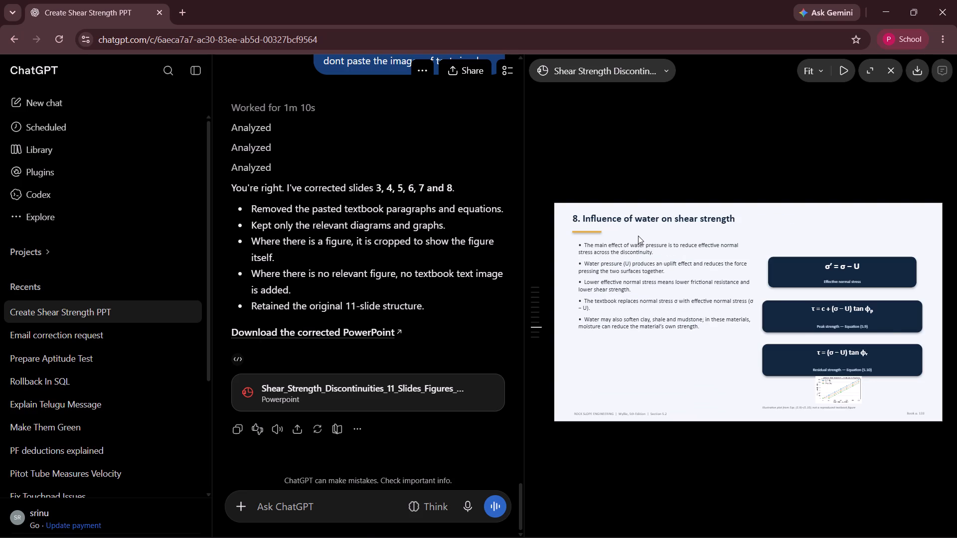
left_click(785, 300)
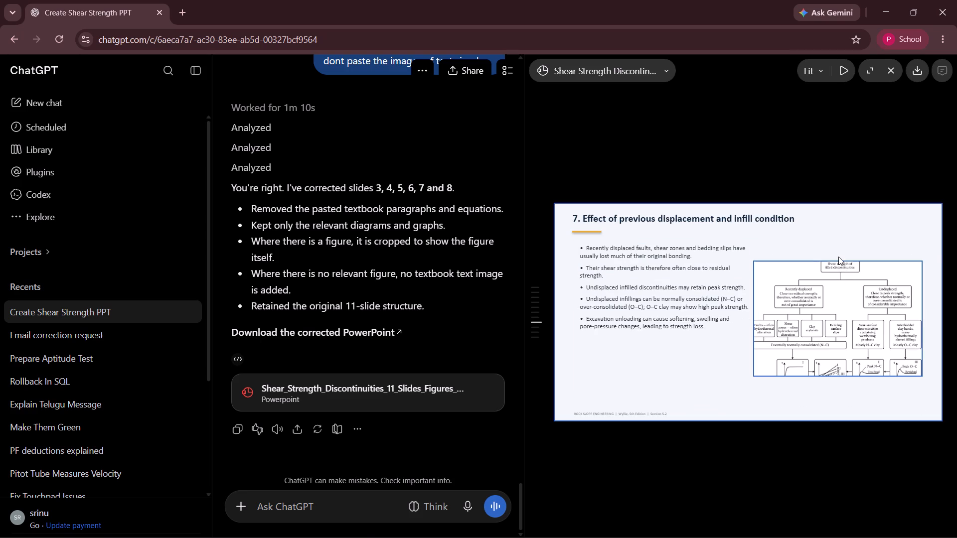
left_click_drag(838, 257, 817, 221)
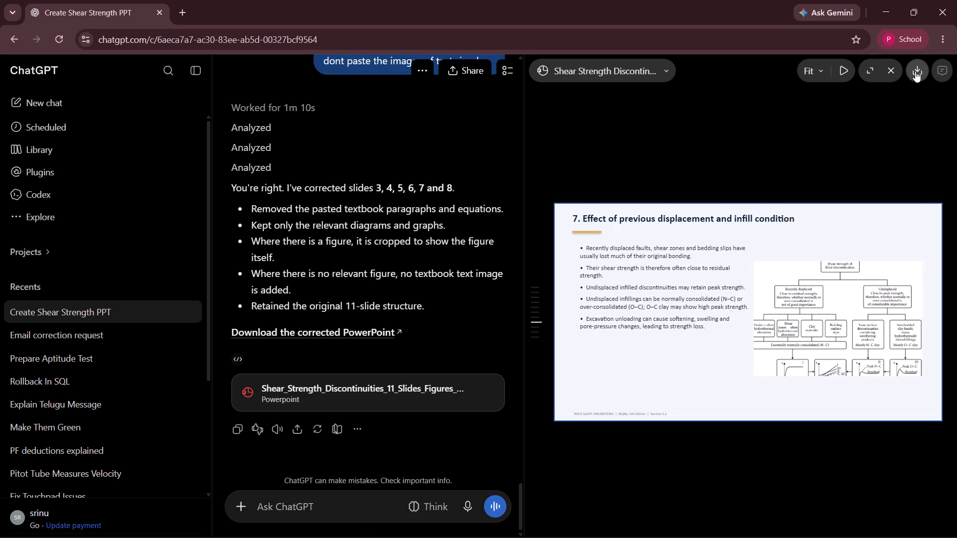
Download the corrected presentation and open it in PowerPoint with editing enabled.
left_click(916, 74)
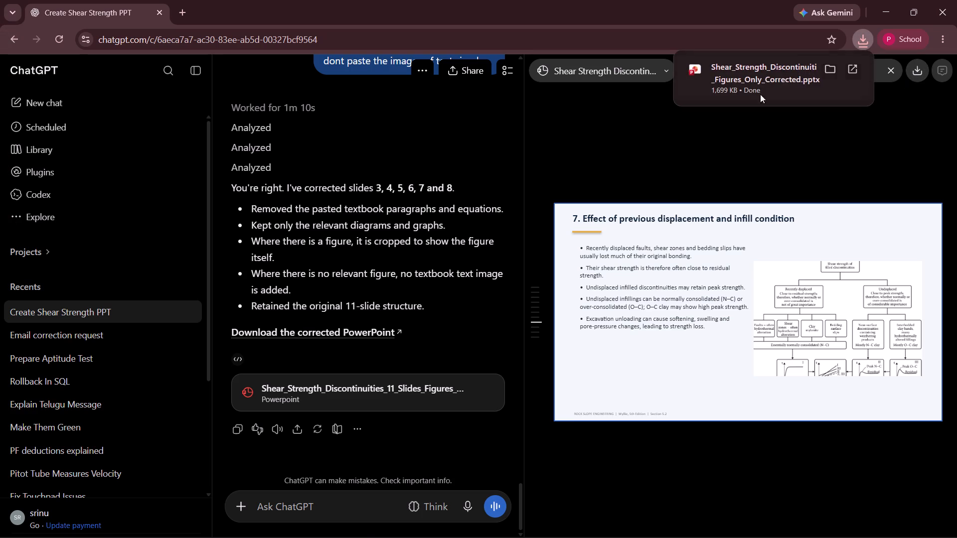
left_click(743, 80)
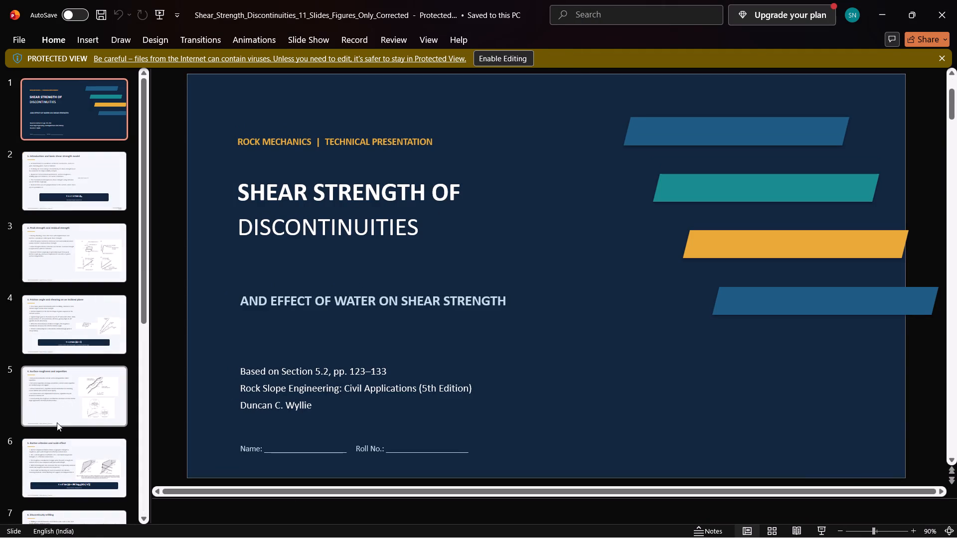
scroll(57, 422, "down", 9)
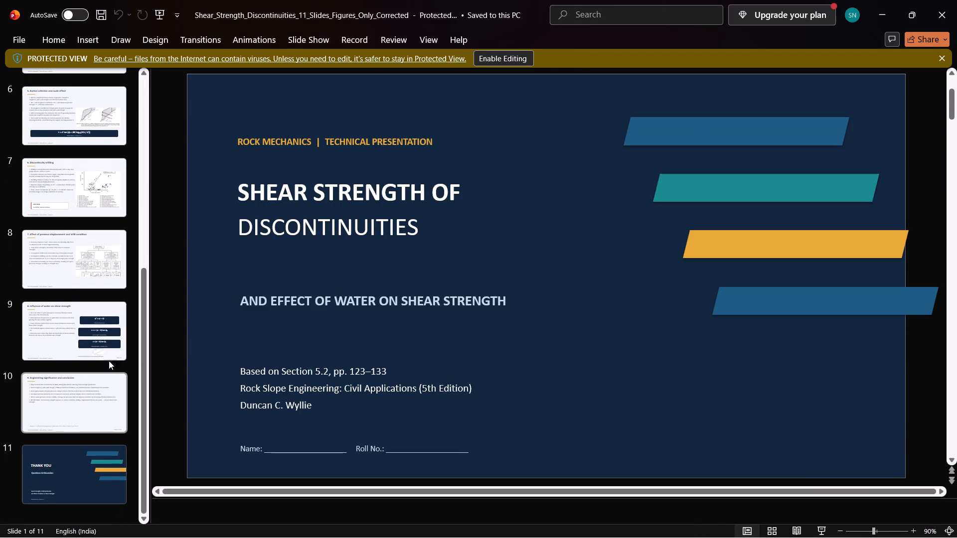
left_click(519, 57)
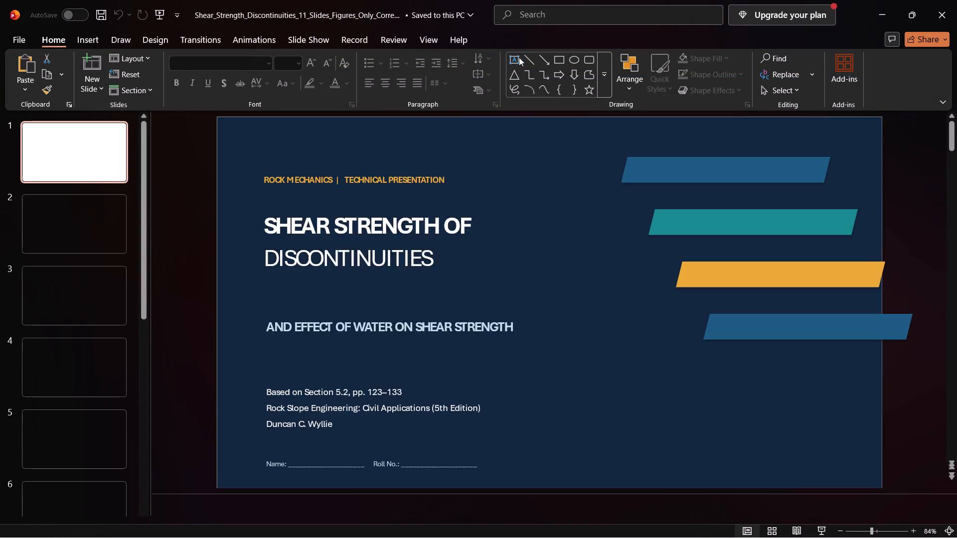
On slide 8, stretch the filled-discontinuities flowchart picture slightly upward from its top edge.
scroll(34, 472, "down", 7)
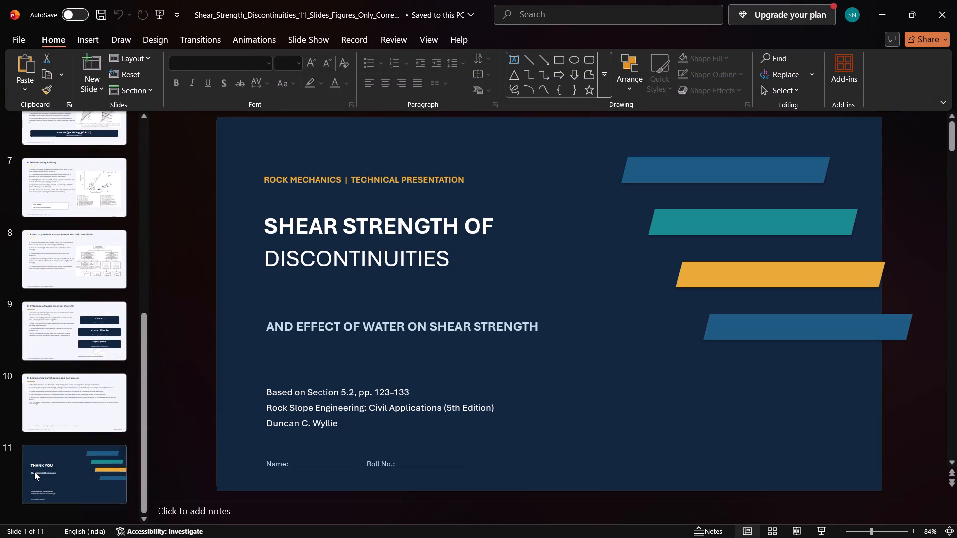
scroll(34, 472, "down", 1)
left_click(96, 262)
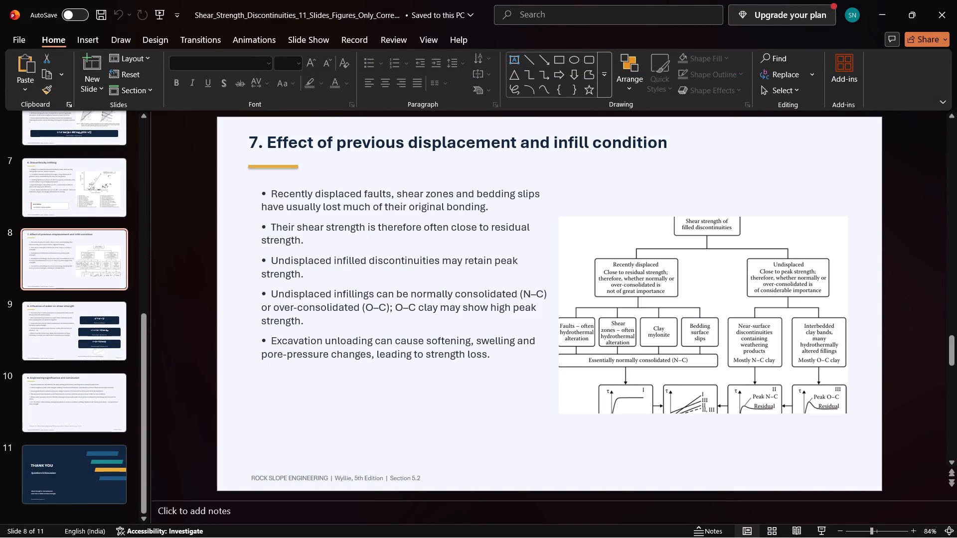
left_click(745, 312)
left_click_drag(706, 218, 712, 197)
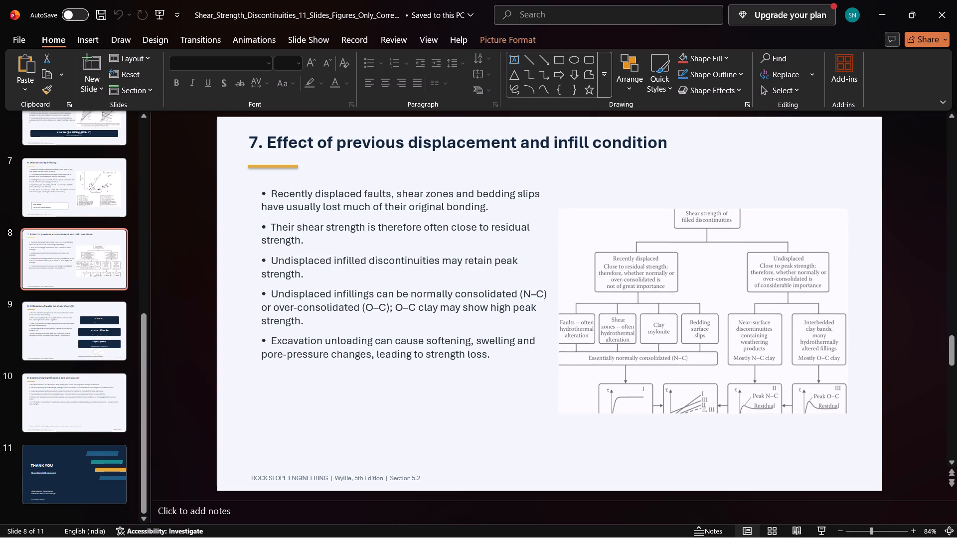
left_click_drag(712, 197, 707, 213)
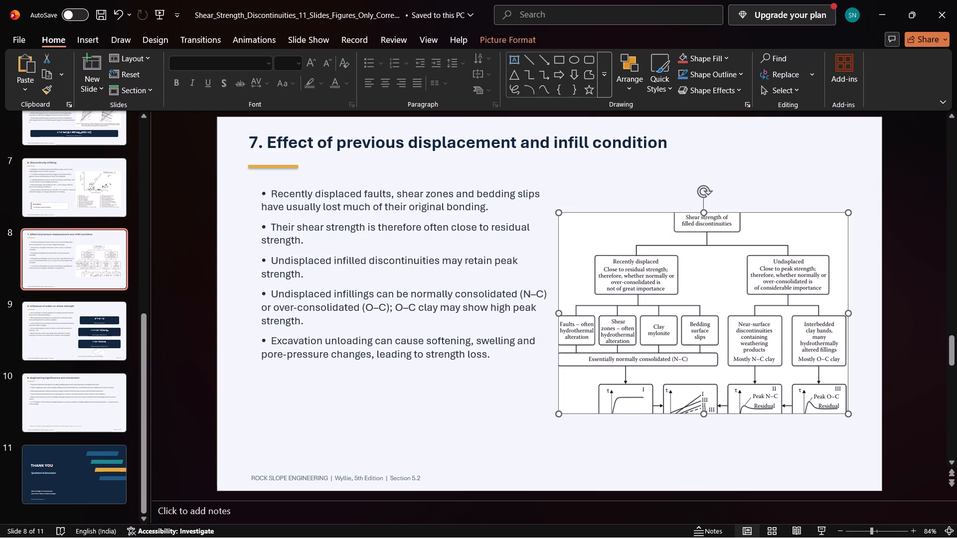
left_click(687, 314)
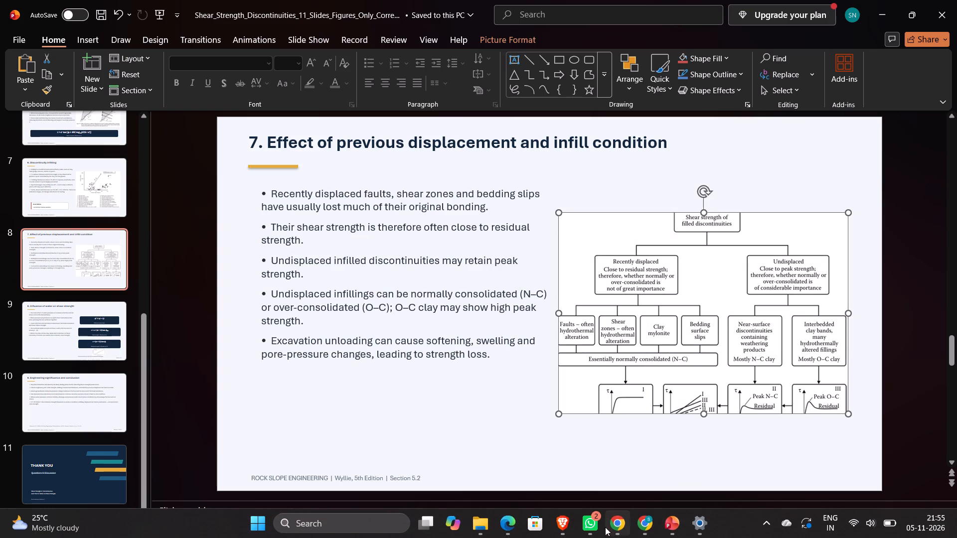
Switch to the textbook PDF in Edge and capture the complete Figure 5.15 flowchart, including legend and caption, from book page 132.
left_click(505, 531)
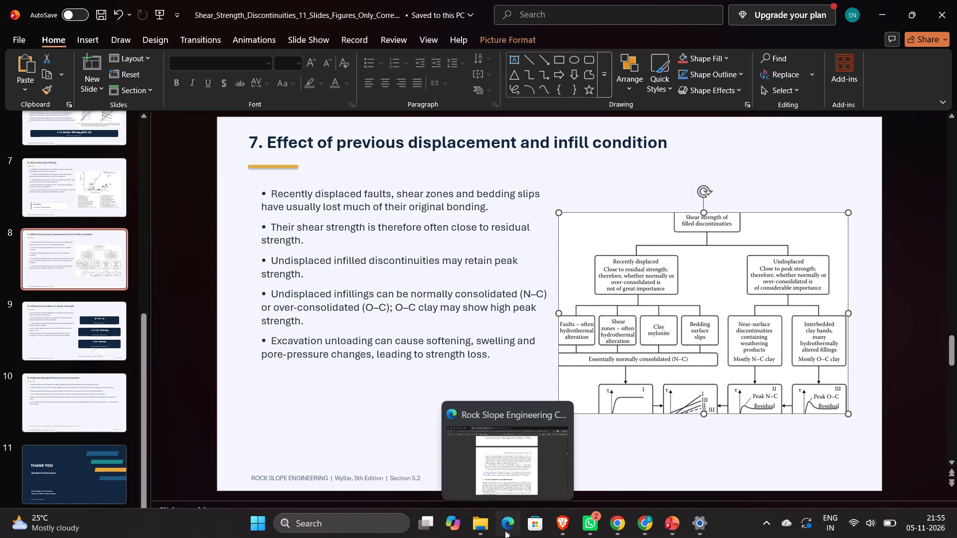
scroll(367, 176, "down", 7)
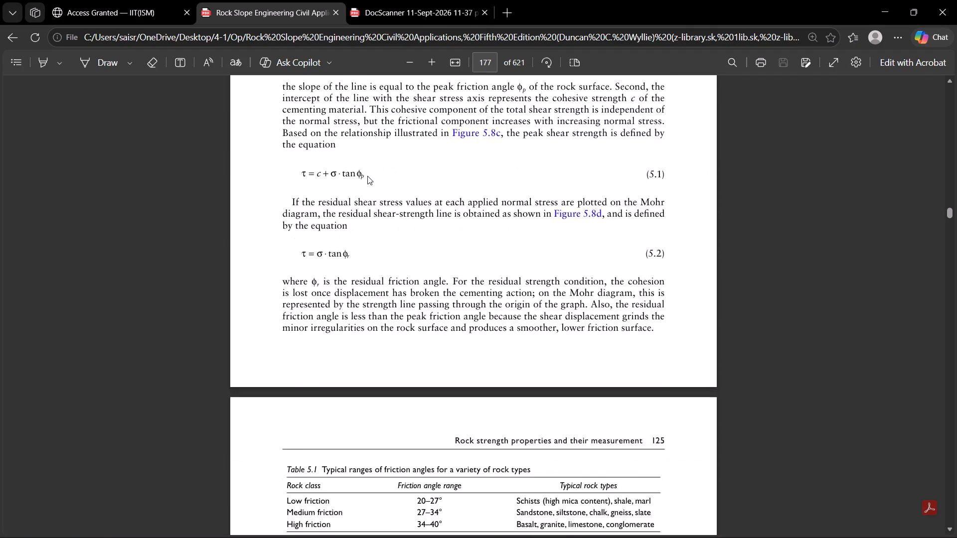
scroll(367, 176, "down", 5)
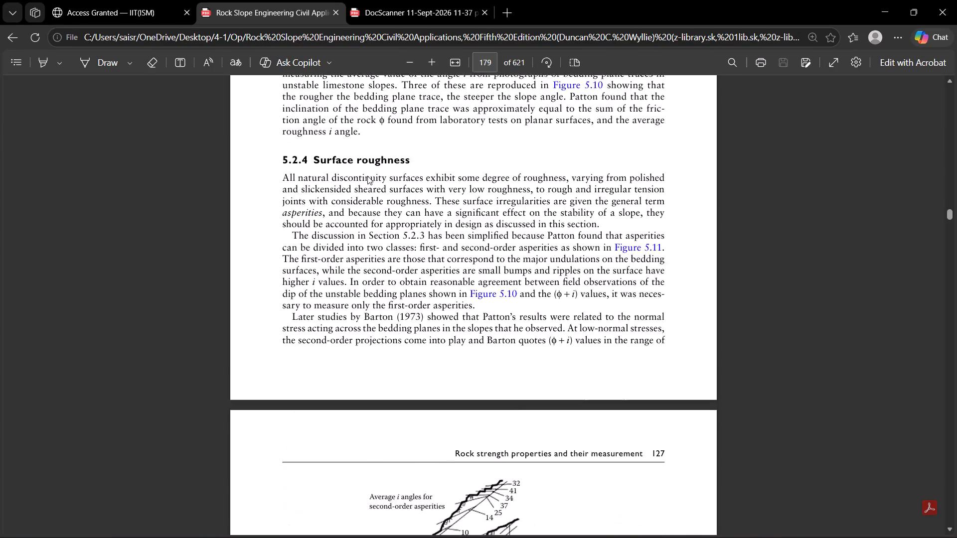
scroll(367, 176, "down", 5)
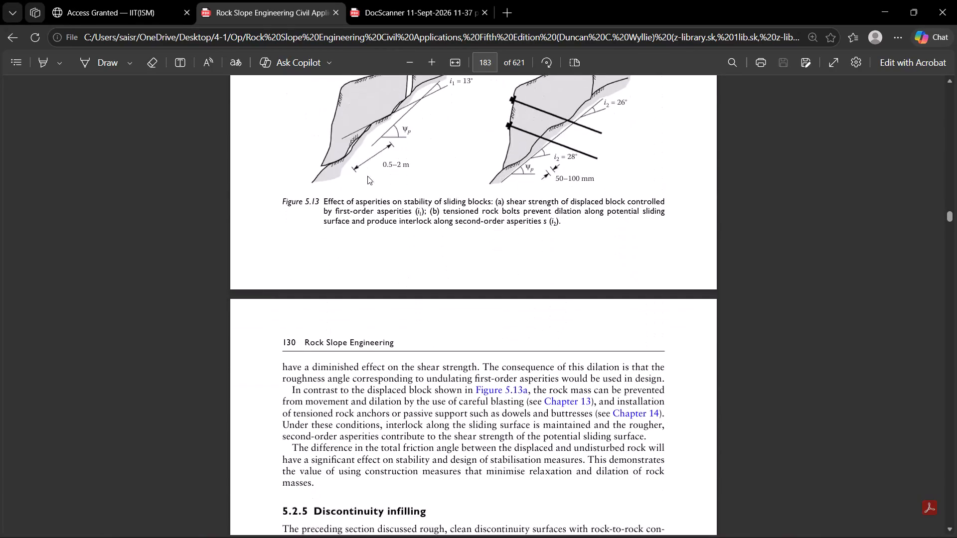
scroll(367, 176, "down", 4)
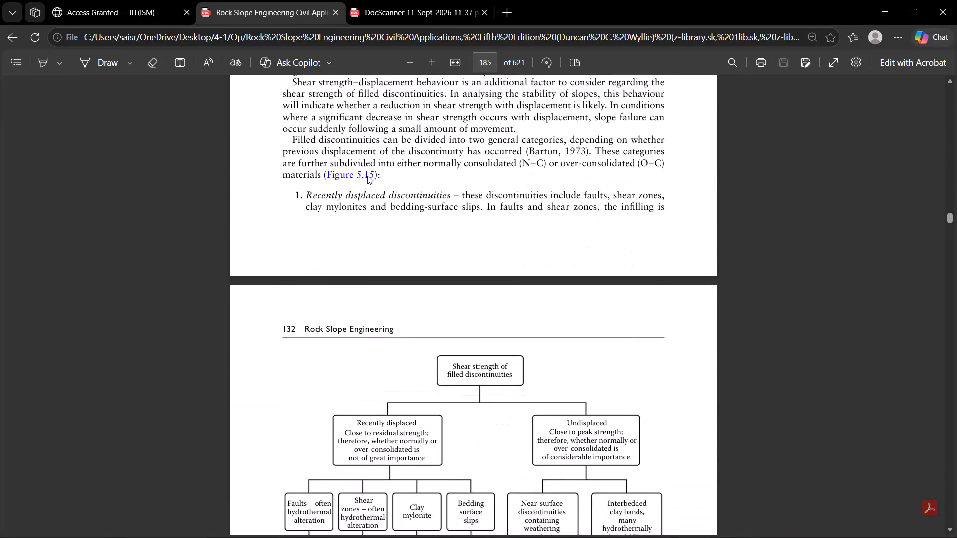
scroll(367, 176, "down", 3)
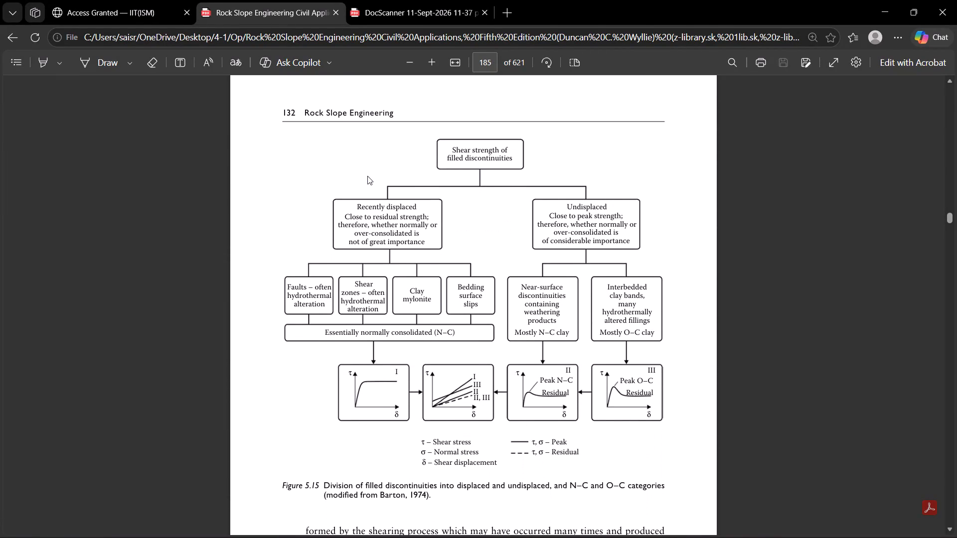
scroll(367, 176, "down", 3)
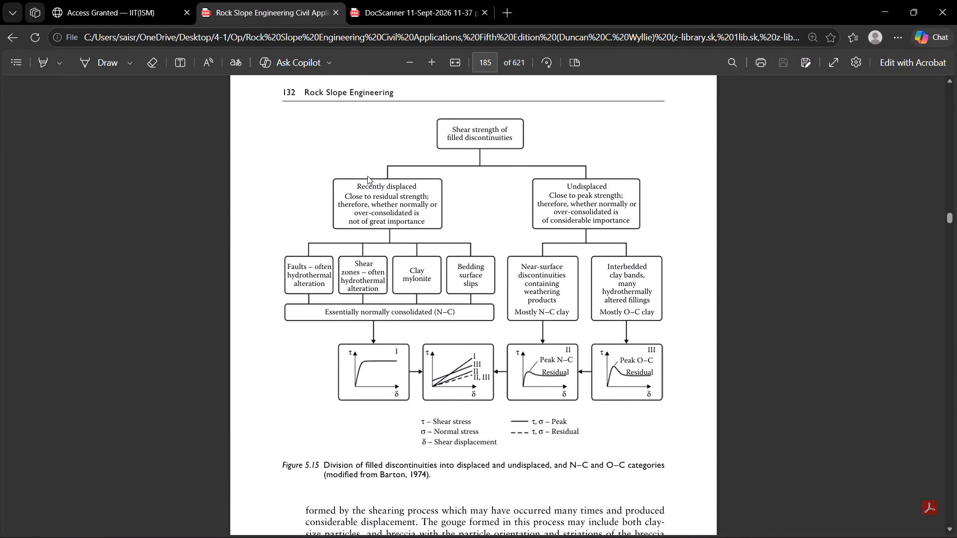
key("Print")
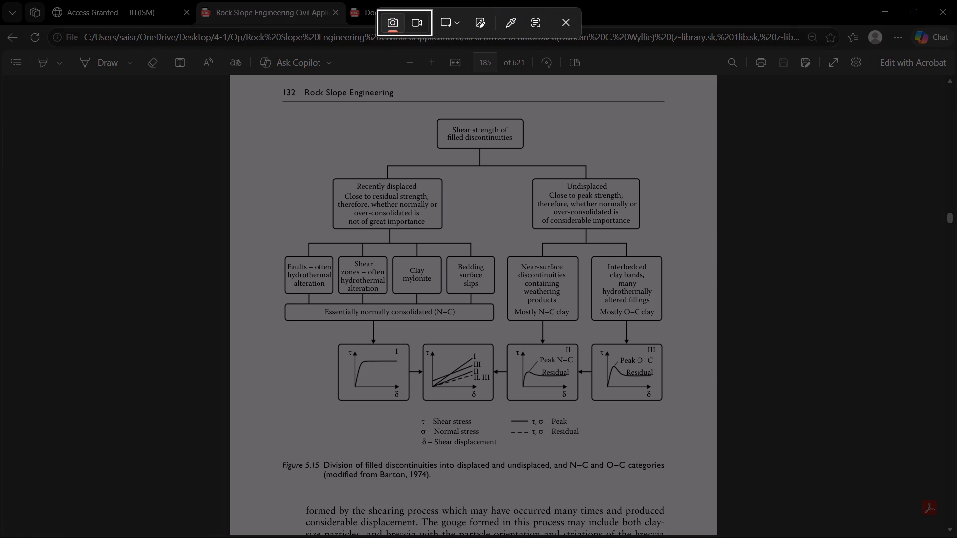
left_click_drag(271, 106, 697, 394)
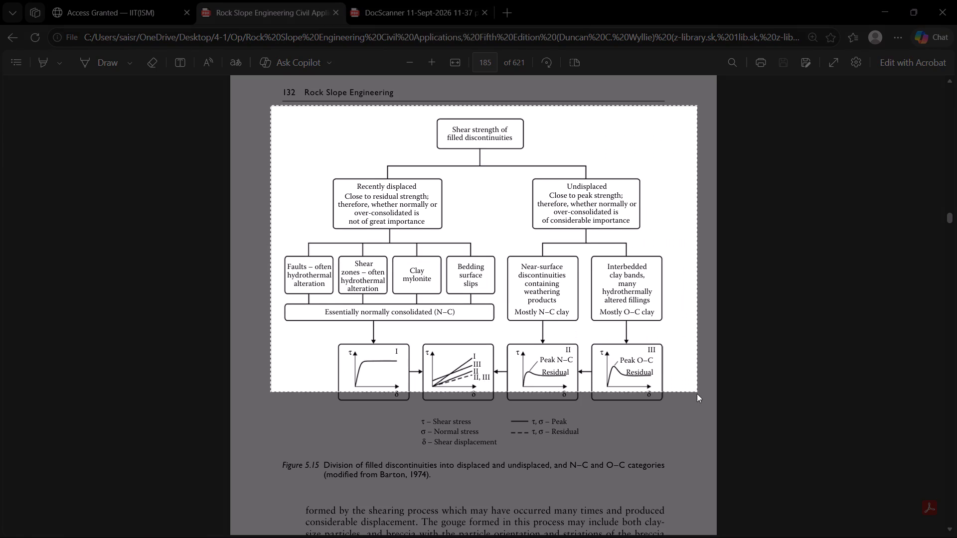
left_click_drag(697, 394, 693, 505)
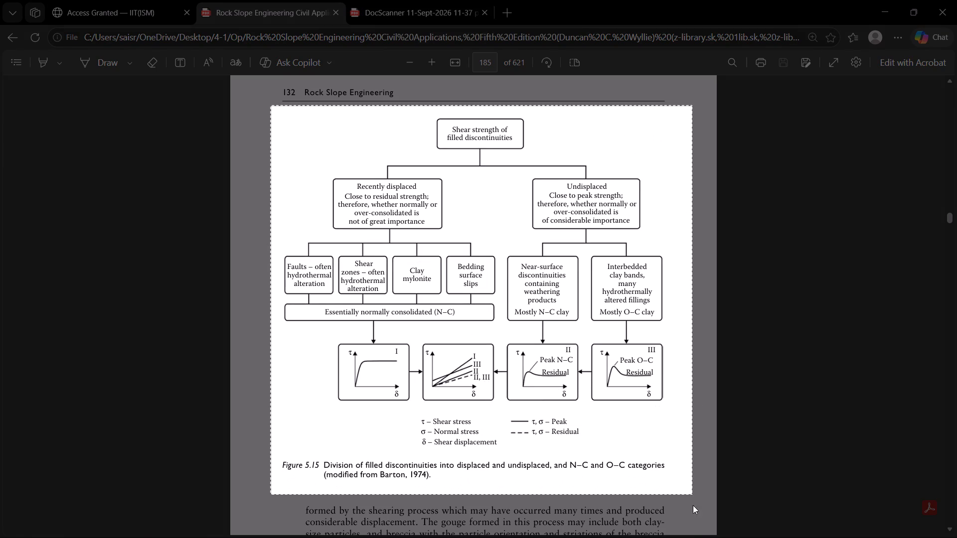
left_click_drag(693, 505, 685, 493)
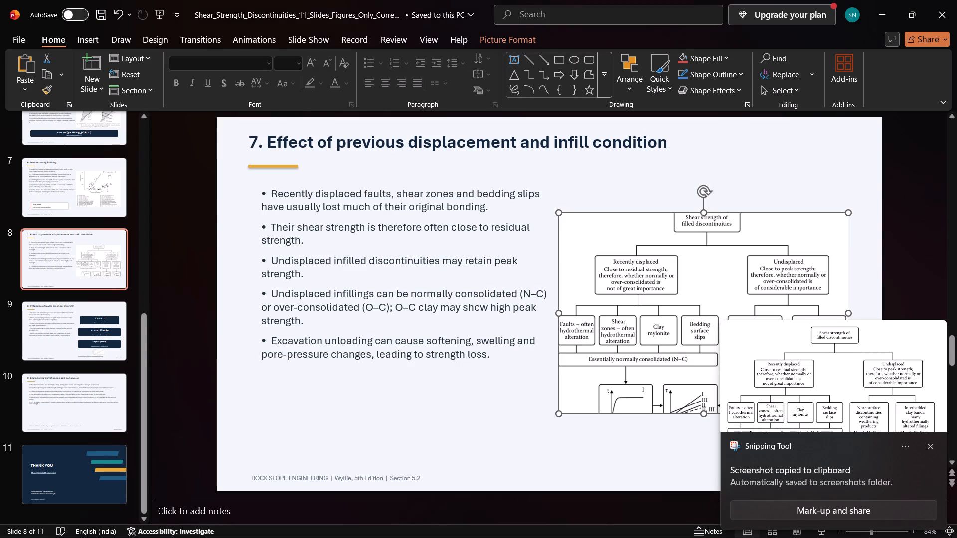
left_click(617, 300)
right_click(617, 300)
left_click(698, 113)
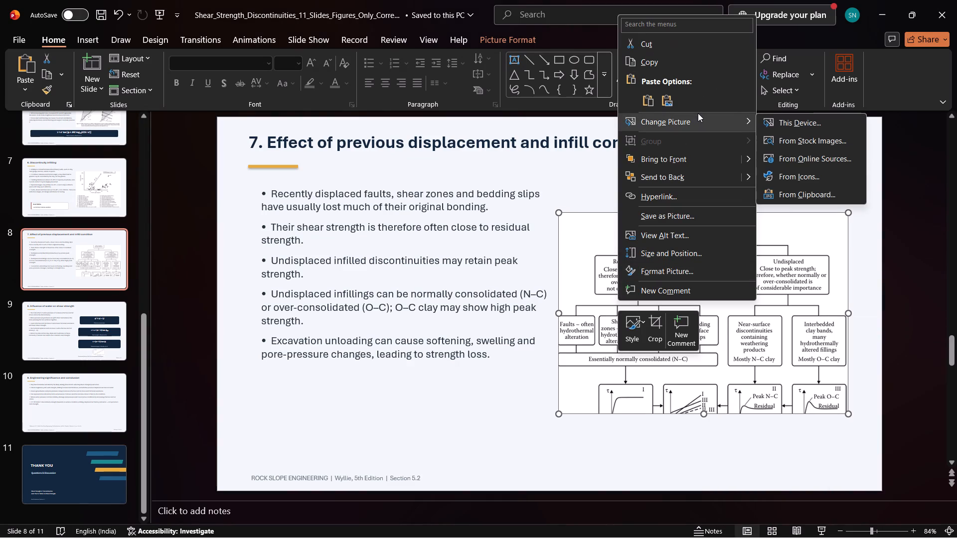
left_click(791, 119)
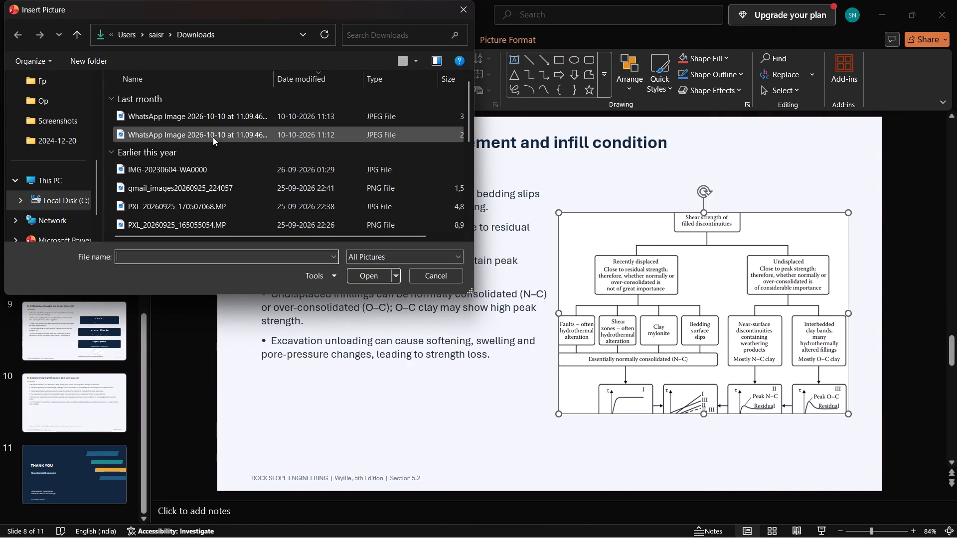
left_click(53, 114)
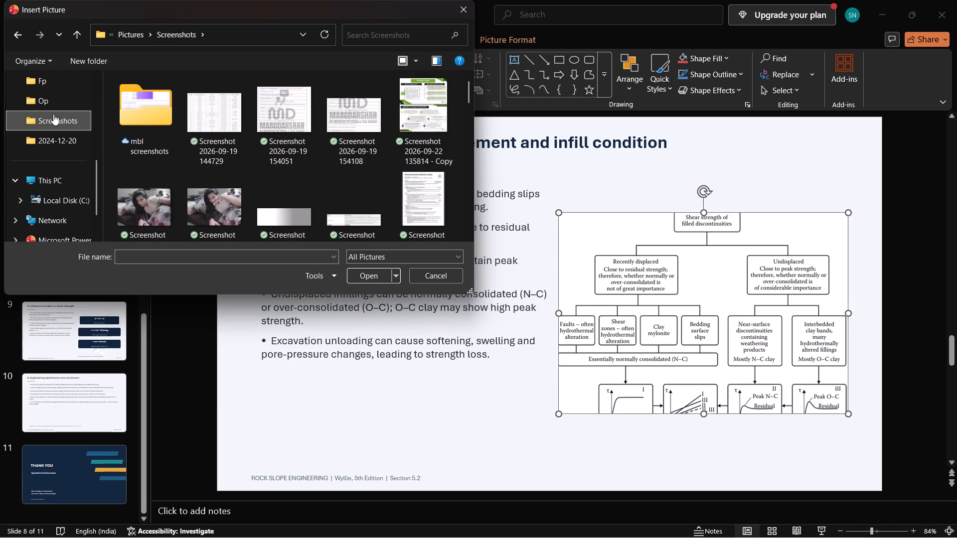
scroll(258, 110, "down", 4)
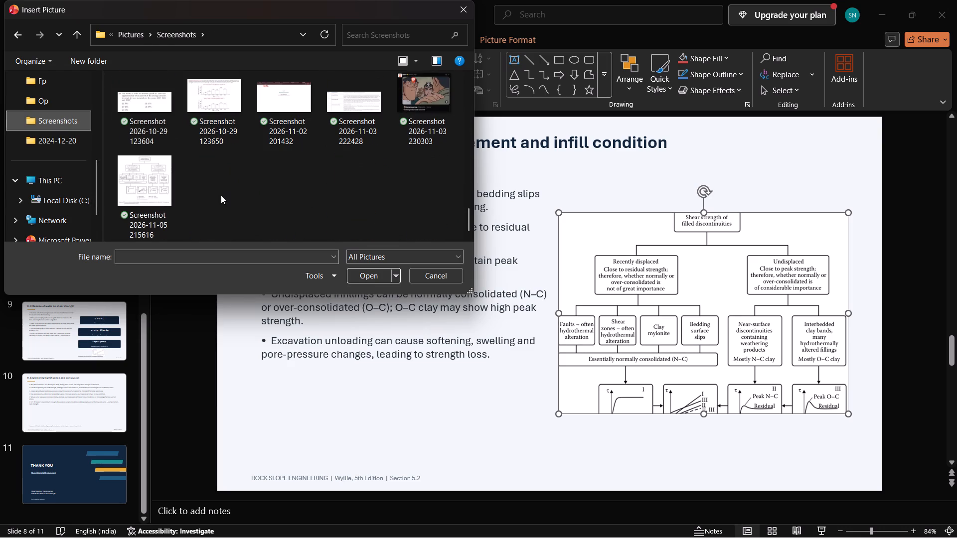
double_click(139, 183)
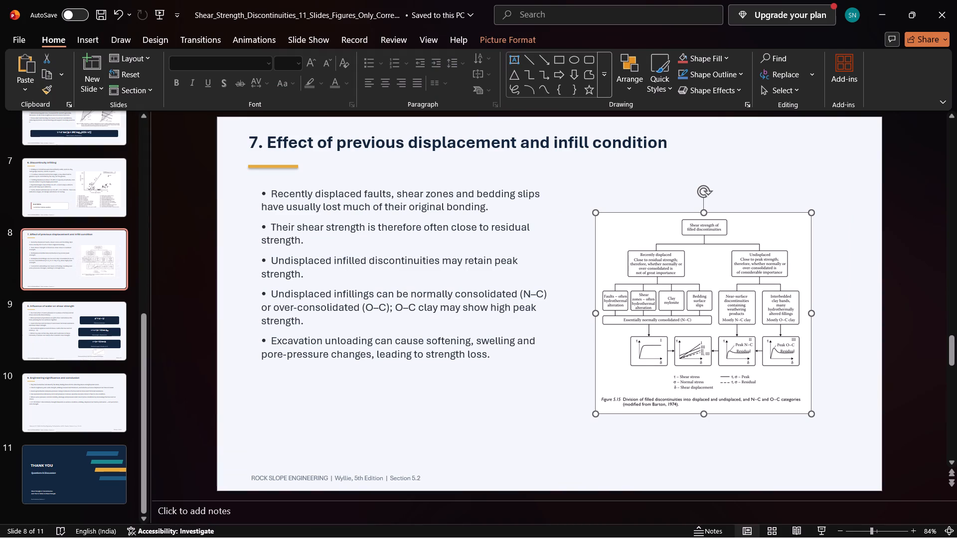
Move the Figure 5.15 picture up and slightly right so its top aligns with the bullet text box, and stretch its bottom edge slightly downward.
left_click(509, 421)
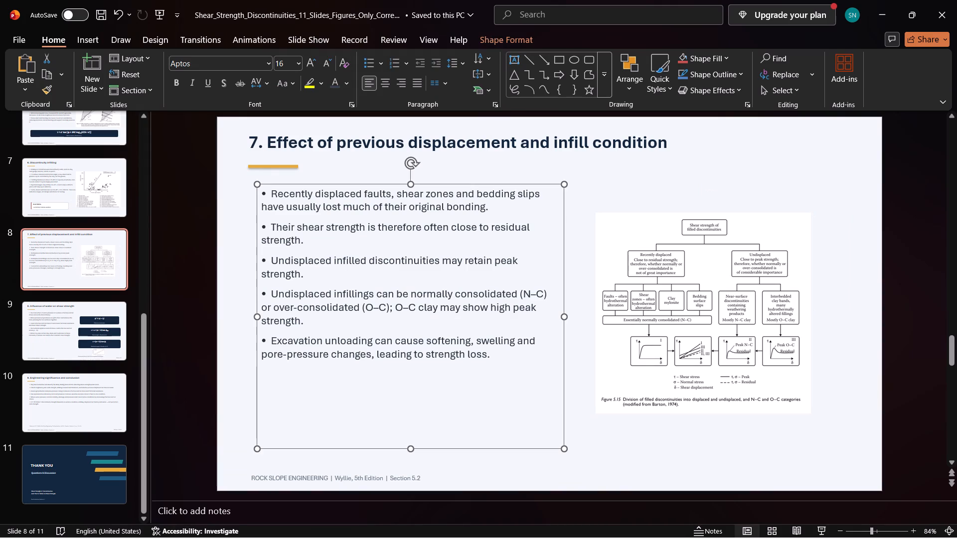
scroll(690, 429, "up", 8, "ctrl")
scroll(690, 429, "down", 5, "ctrl")
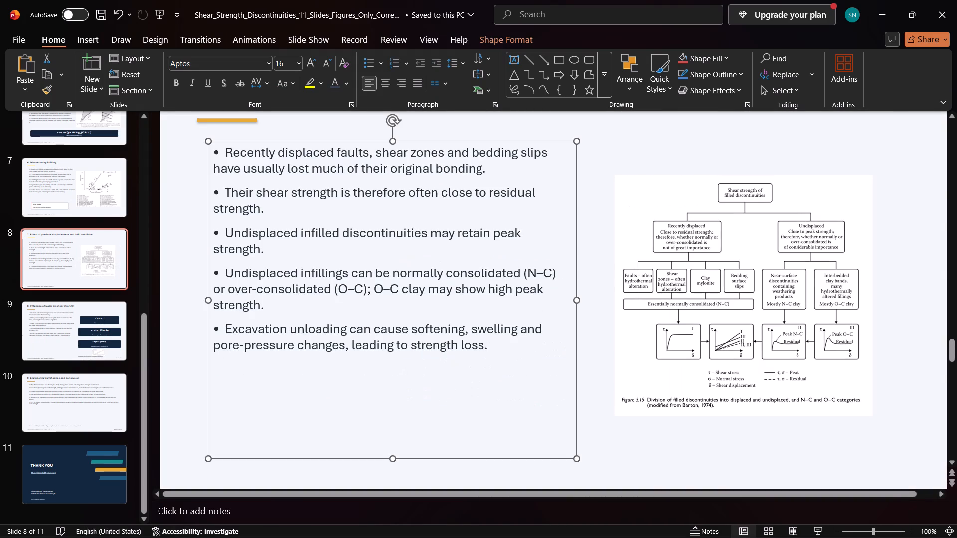
scroll(774, 320, "up", 4, "ctrl")
scroll(774, 320, "down", 7, "ctrl")
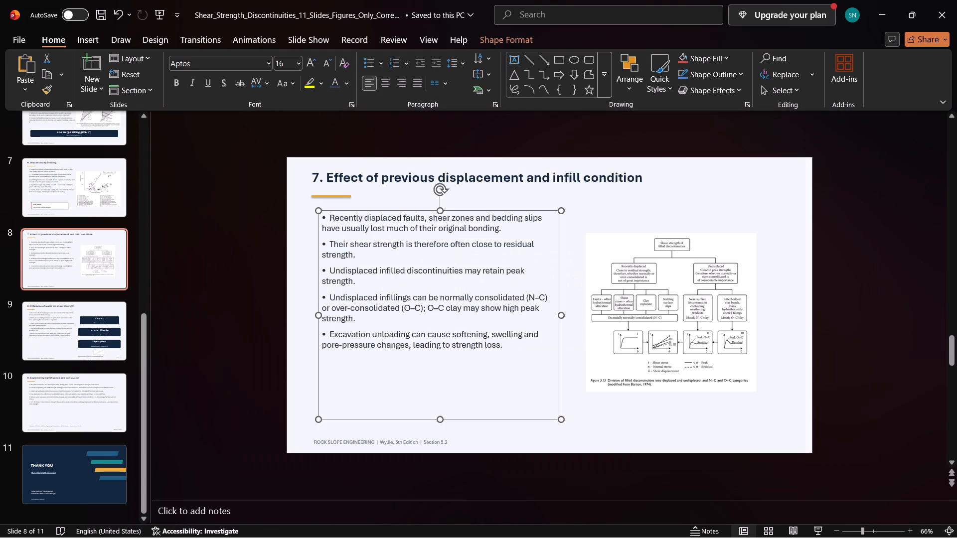
scroll(774, 320, "left", 2)
left_click(793, 292)
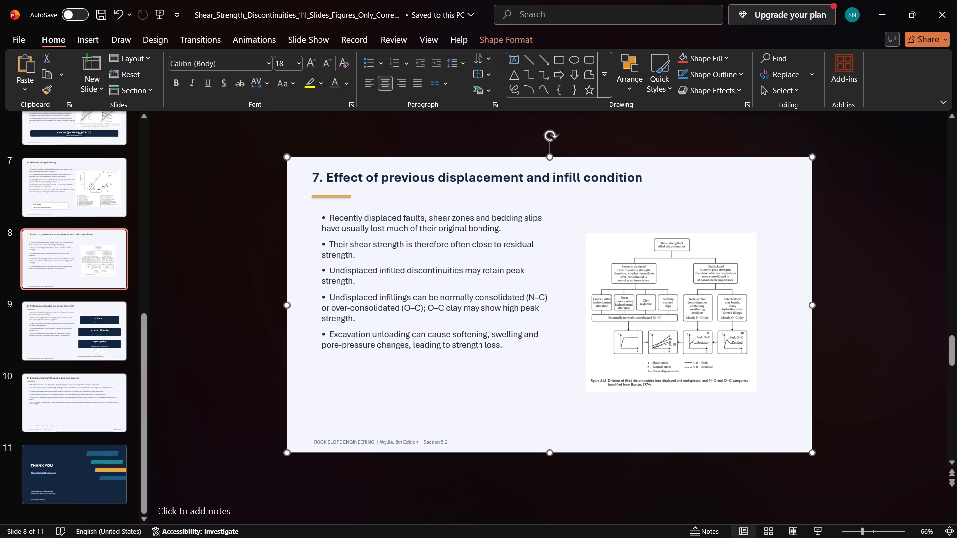
scroll(717, 294, "up", 2, "ctrl")
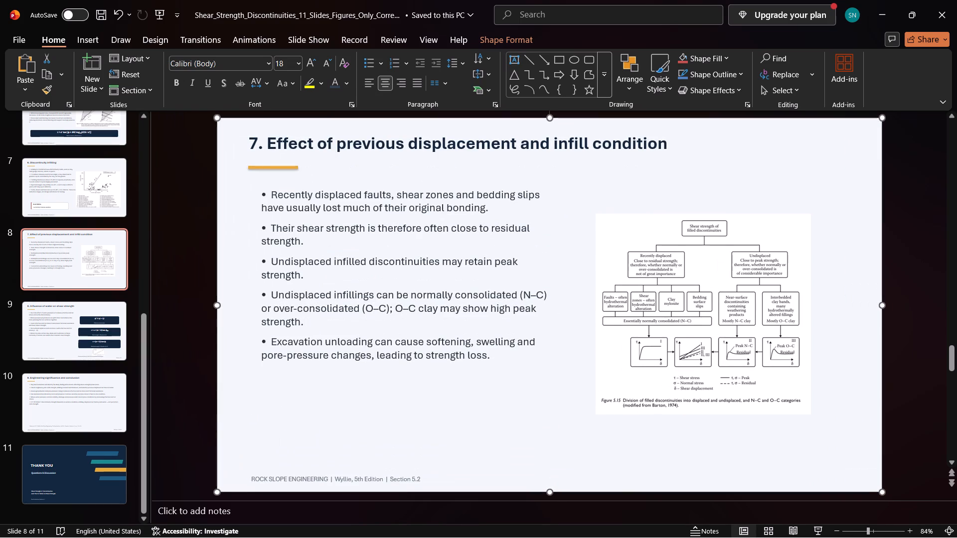
left_click(706, 284)
left_click_drag(707, 212, 707, 206)
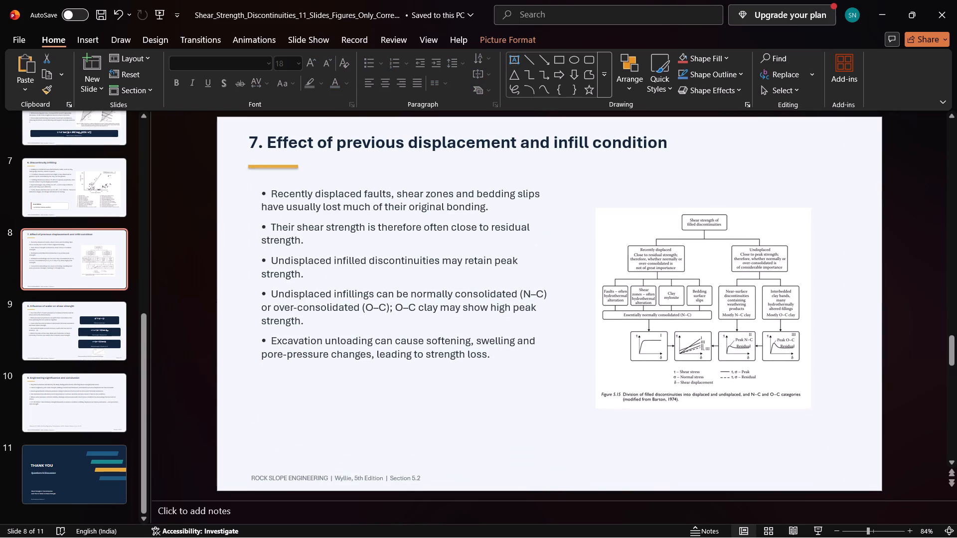
left_click_drag(707, 206, 703, 189)
left_click_drag(690, 285, 710, 282)
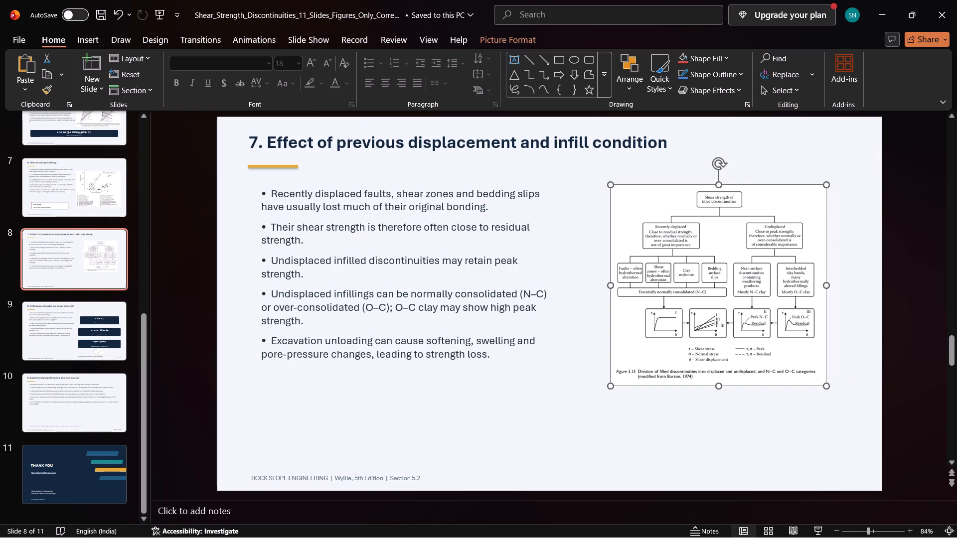
left_click(719, 385)
left_click_drag(719, 385, 719, 405)
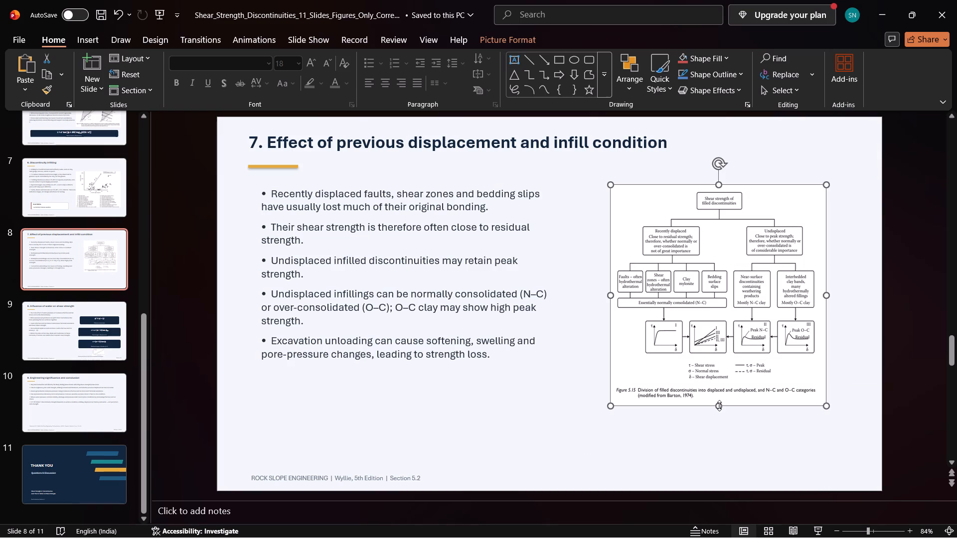
left_click(724, 453)
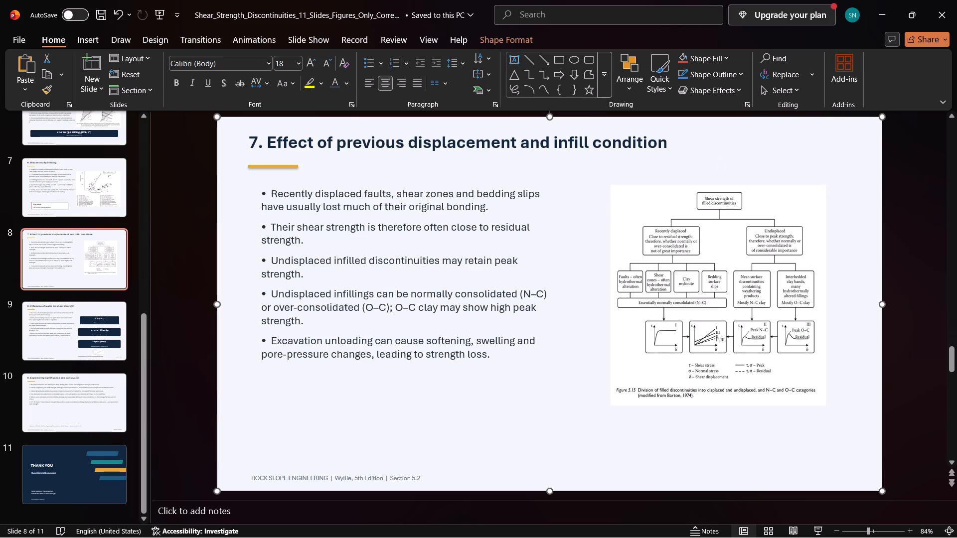
Go to slide 7, Discontinuity infilling.
left_click(99, 187)
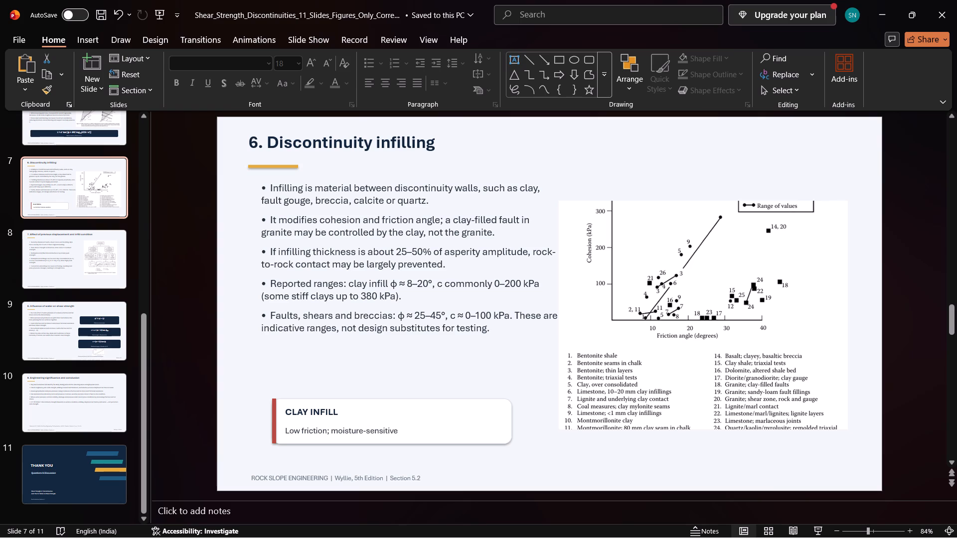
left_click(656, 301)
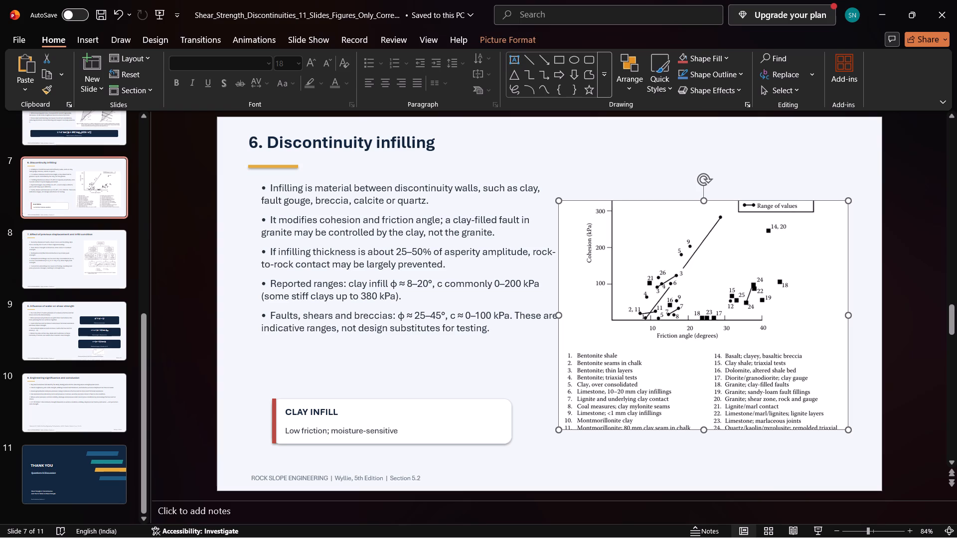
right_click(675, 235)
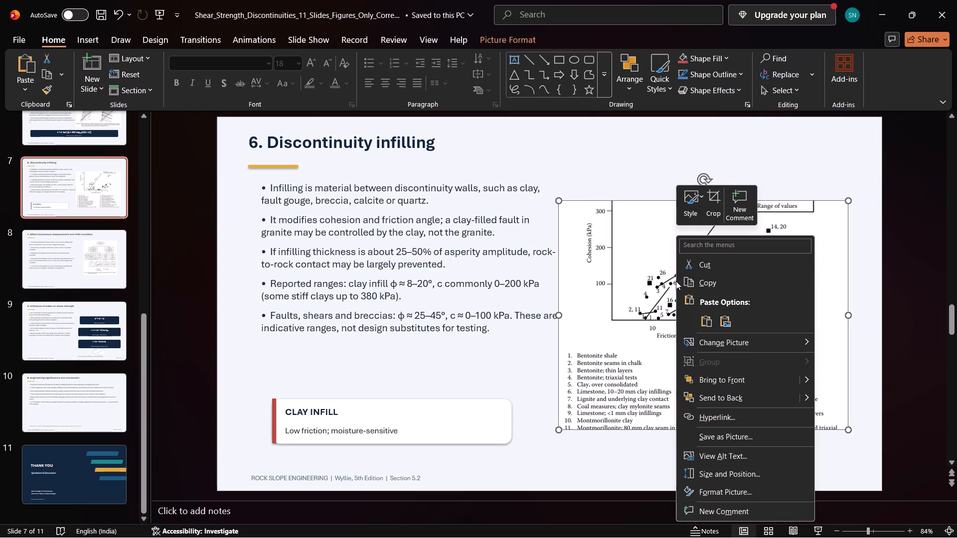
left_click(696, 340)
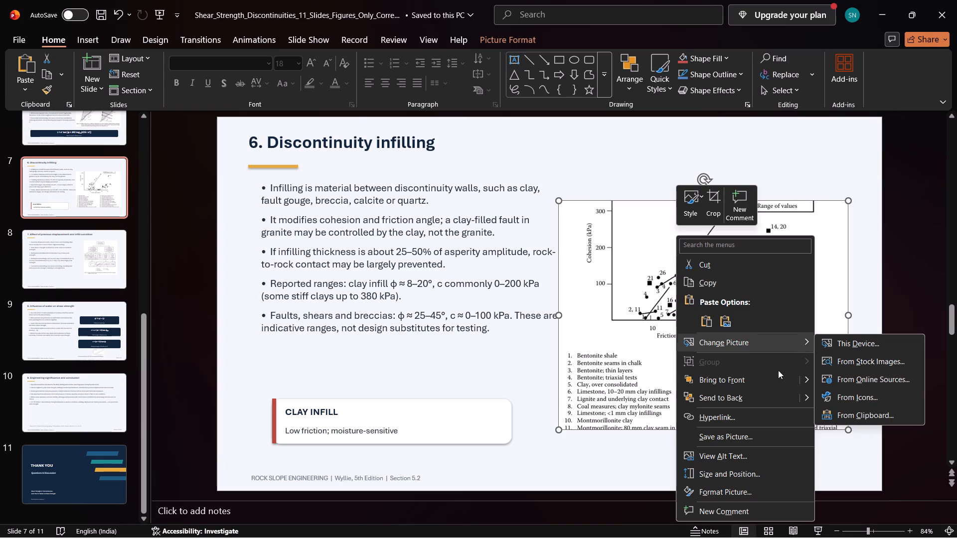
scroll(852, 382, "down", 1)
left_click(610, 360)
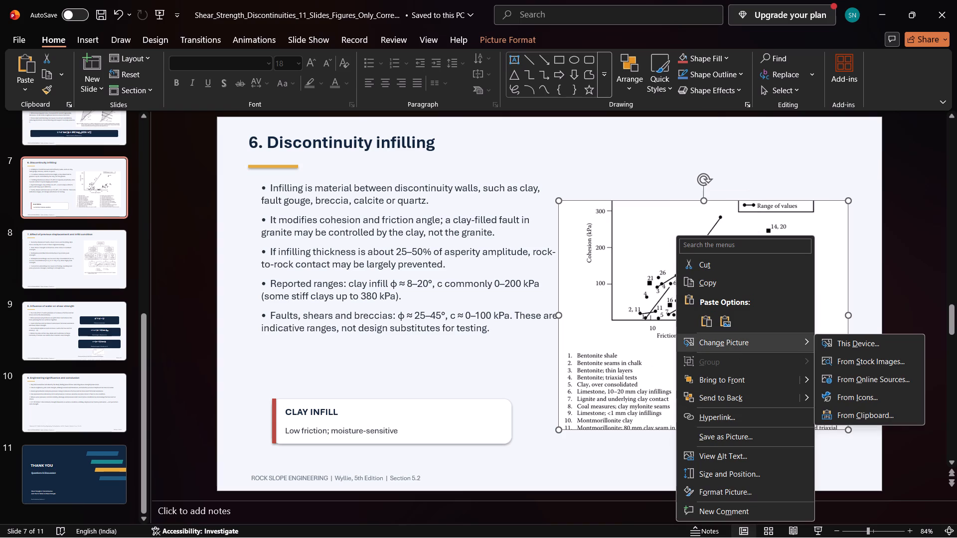
Cut the badly cropped cohesion versus friction angle chart picture from slide 7.
right_click(706, 204)
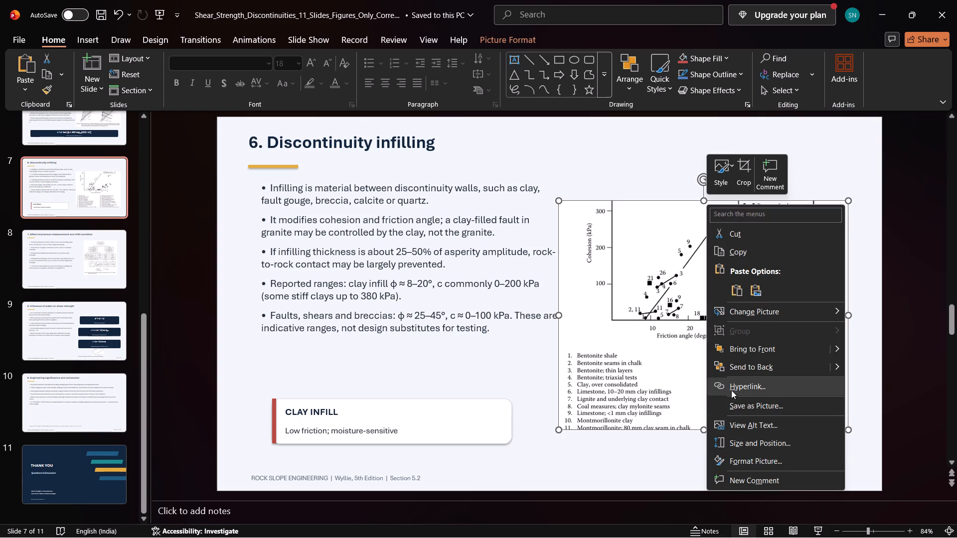
left_click(749, 225)
left_click(747, 227)
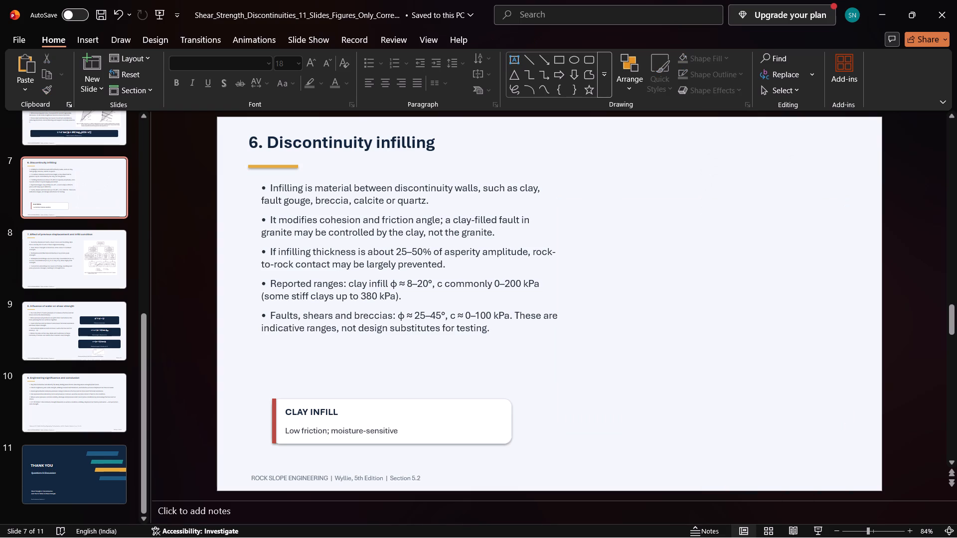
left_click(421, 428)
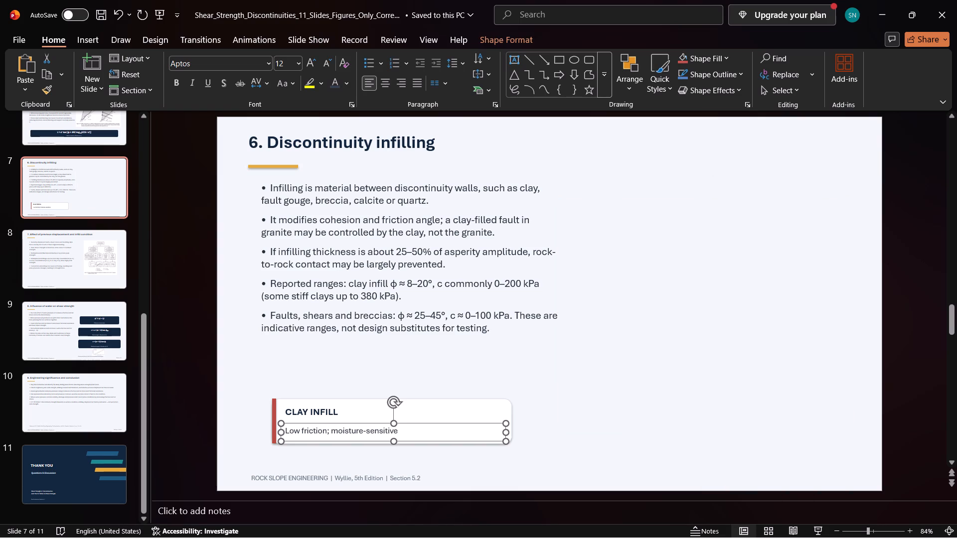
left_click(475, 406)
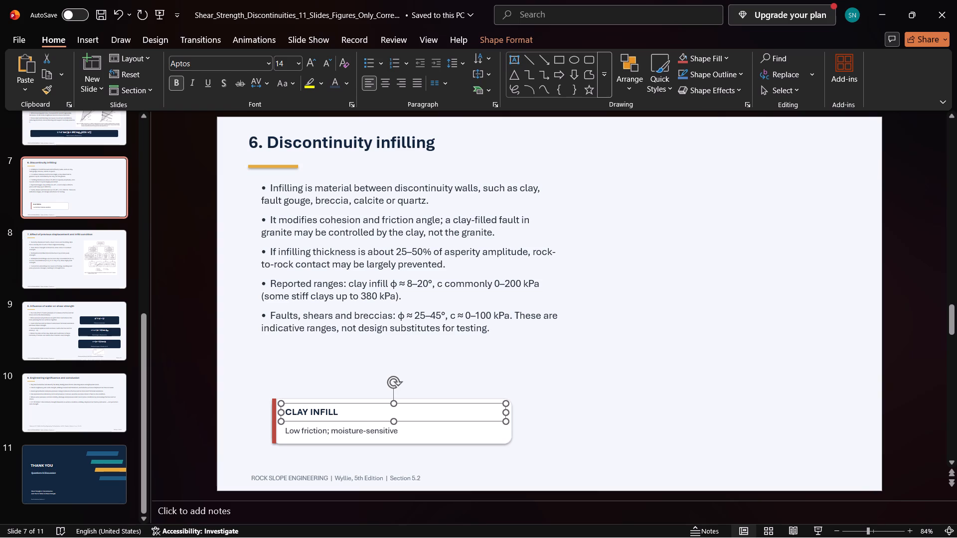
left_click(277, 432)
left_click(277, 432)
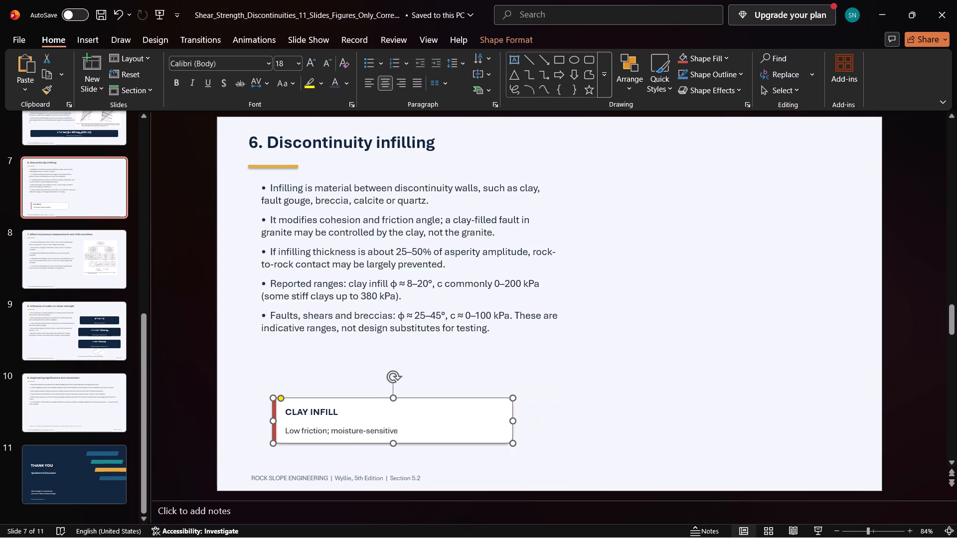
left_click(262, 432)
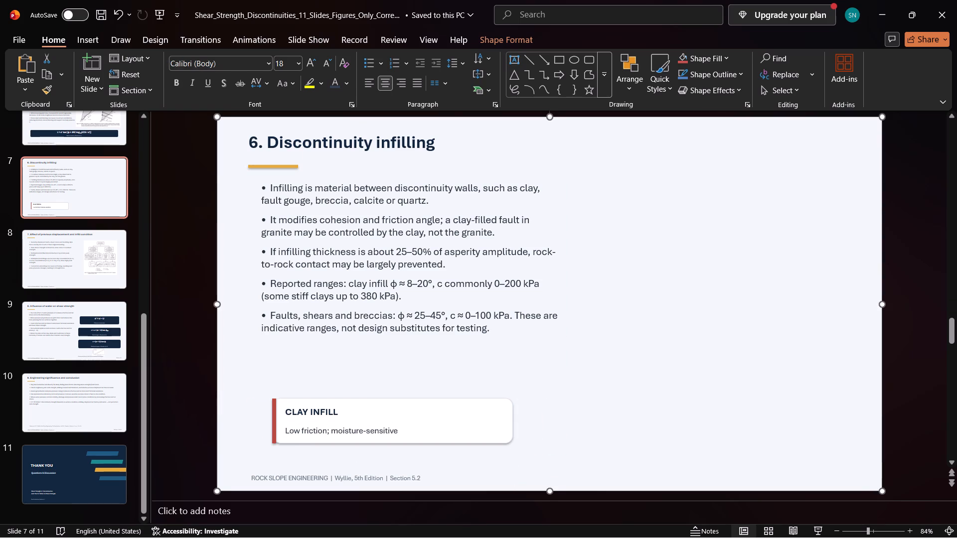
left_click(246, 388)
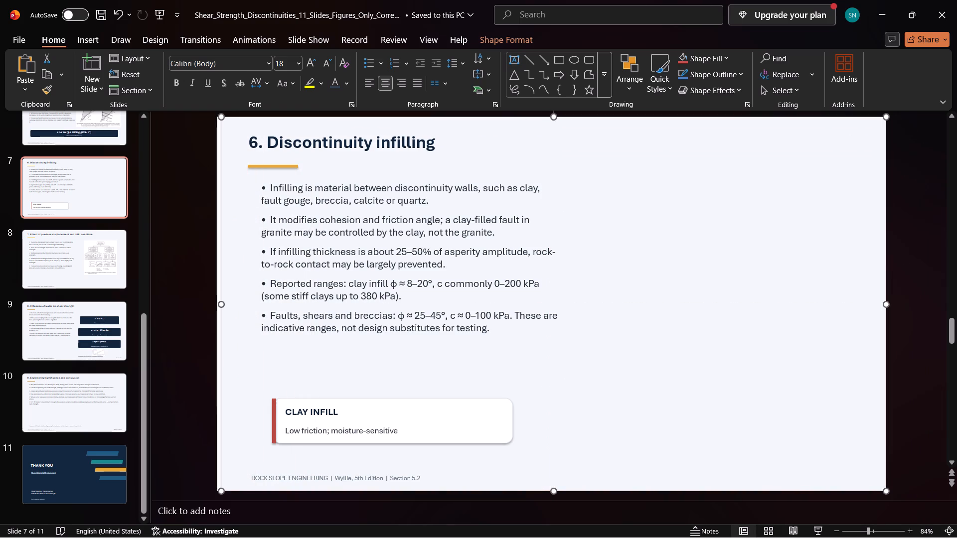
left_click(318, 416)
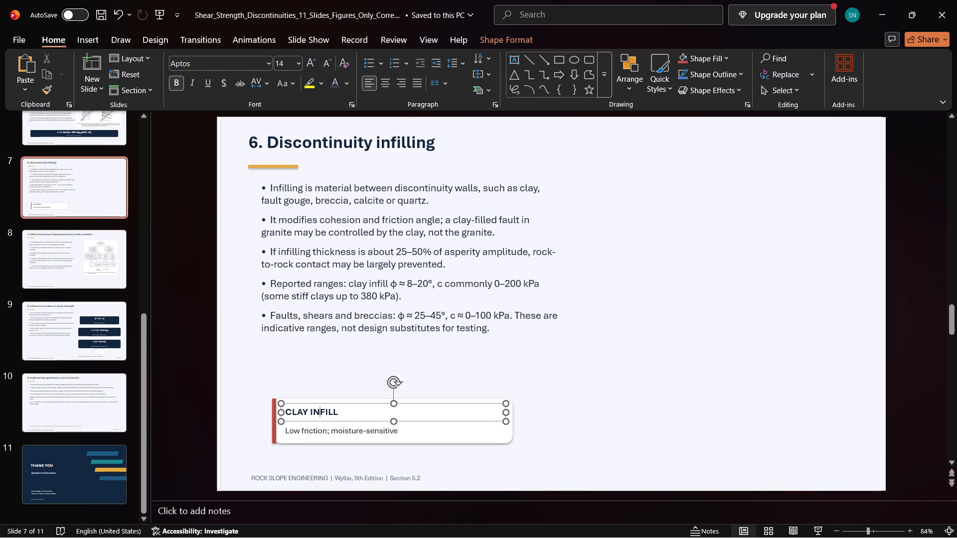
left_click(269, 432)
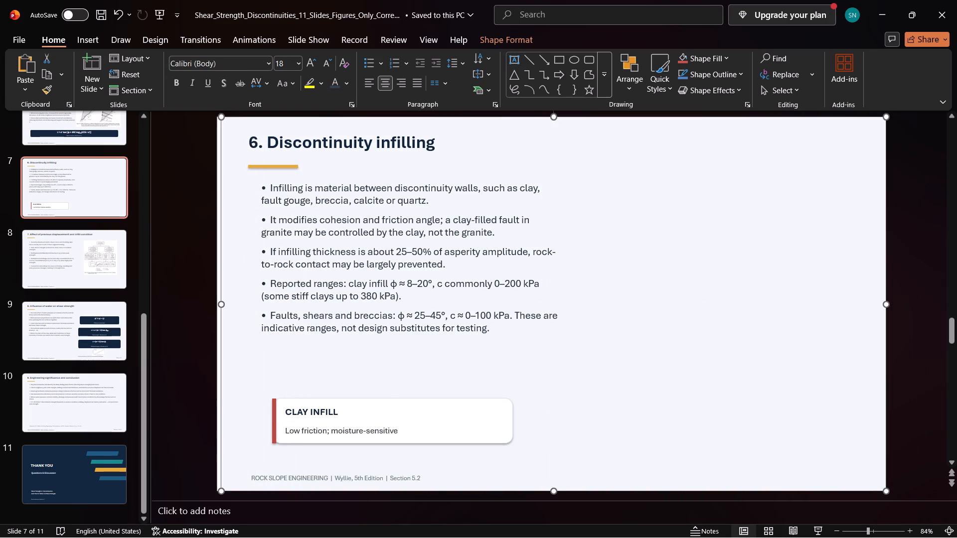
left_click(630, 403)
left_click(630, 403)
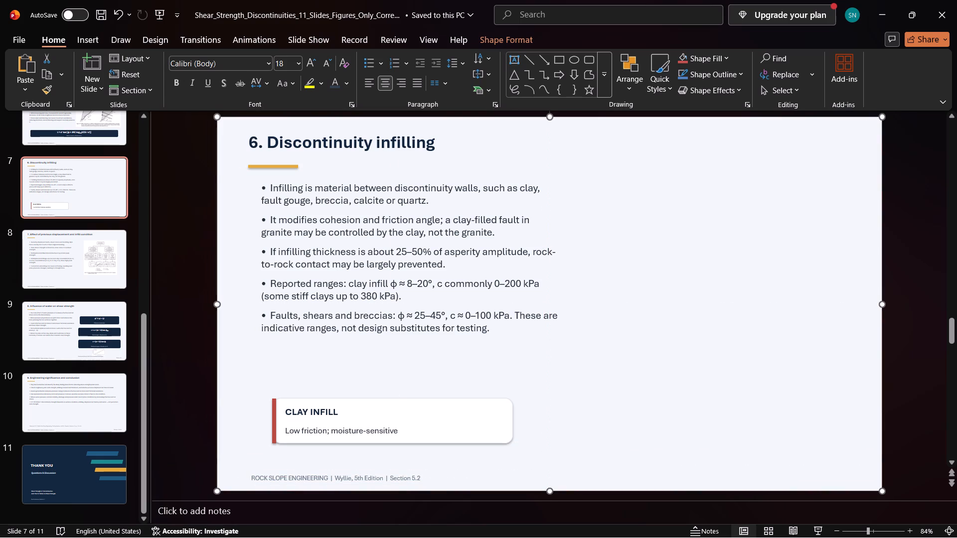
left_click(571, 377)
Widen the bullet text box on slide 7 by extending its right edge to about three-quarters of the slide width.
left_click(385, 240)
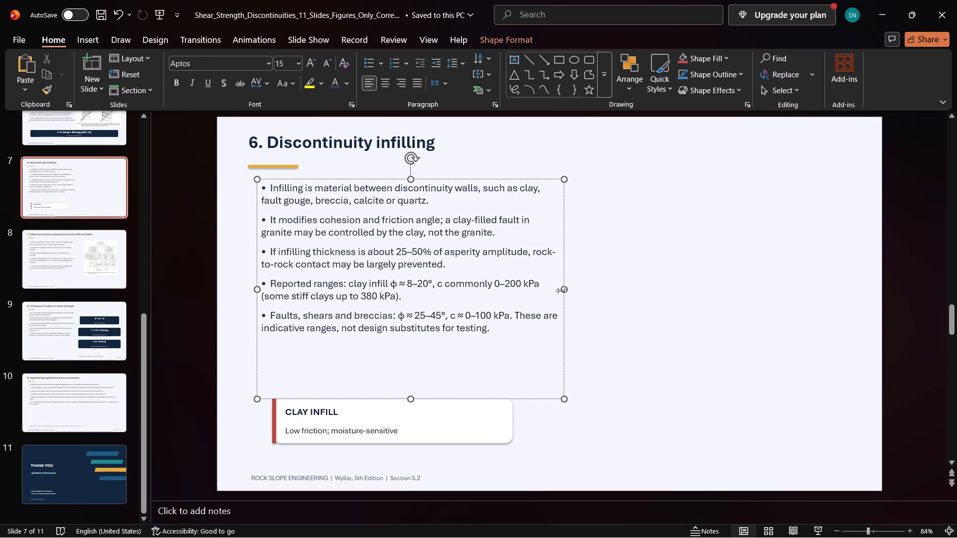
left_click_drag(561, 289, 734, 295)
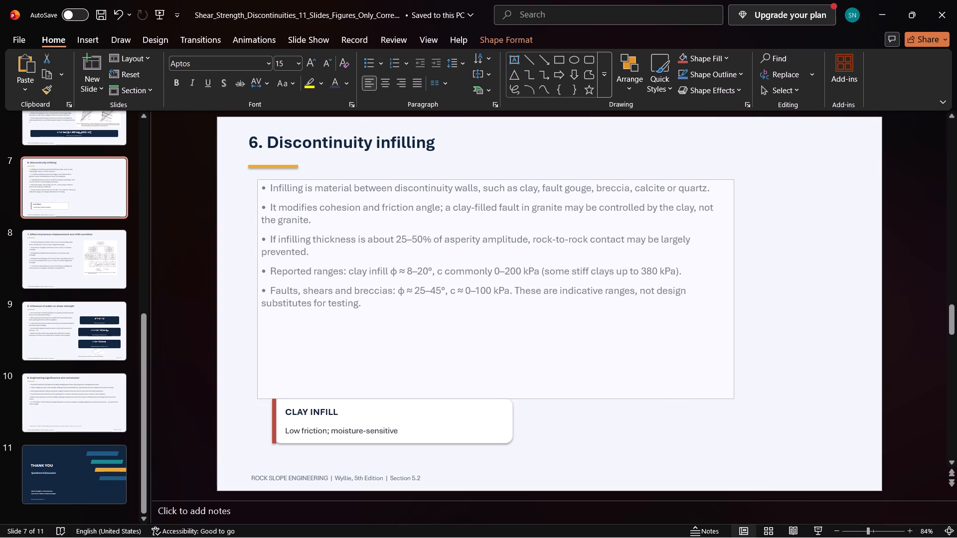
left_click_drag(734, 295, 719, 357)
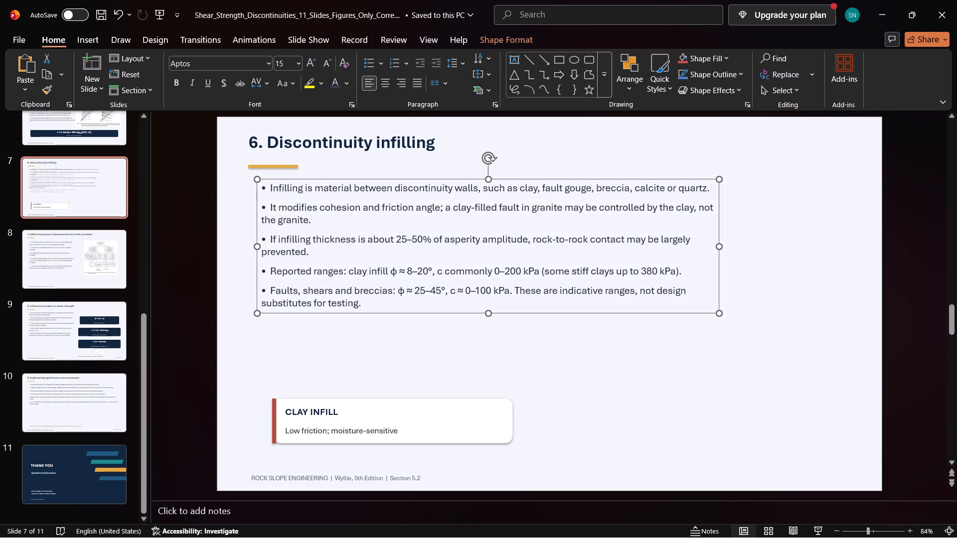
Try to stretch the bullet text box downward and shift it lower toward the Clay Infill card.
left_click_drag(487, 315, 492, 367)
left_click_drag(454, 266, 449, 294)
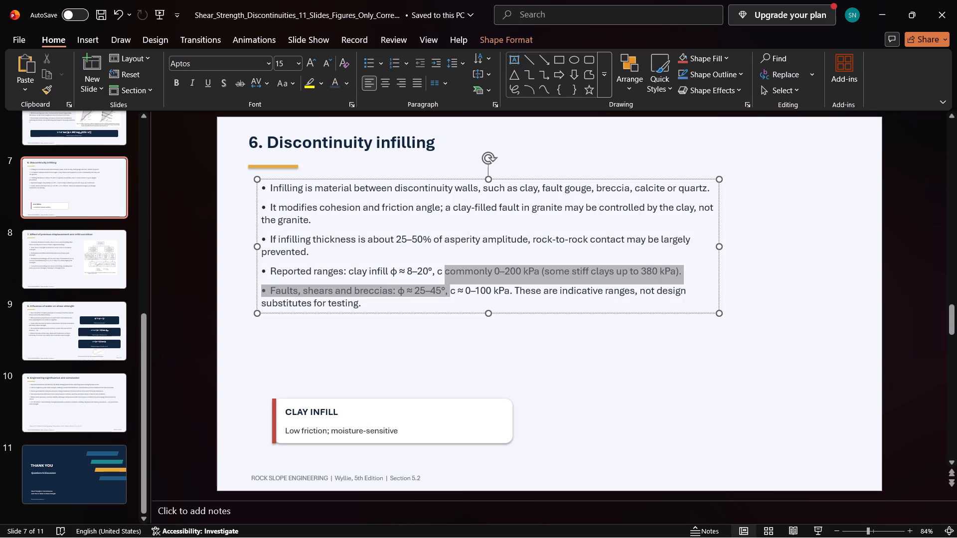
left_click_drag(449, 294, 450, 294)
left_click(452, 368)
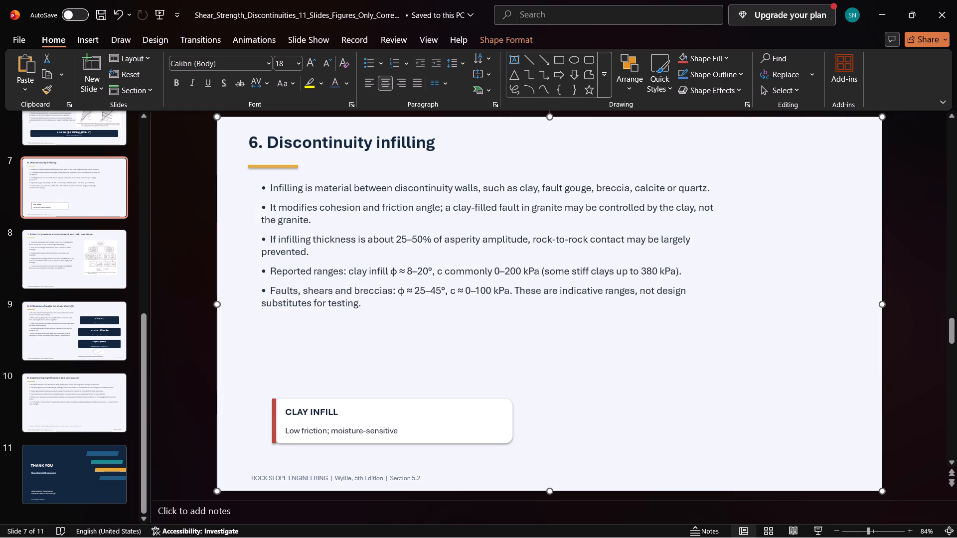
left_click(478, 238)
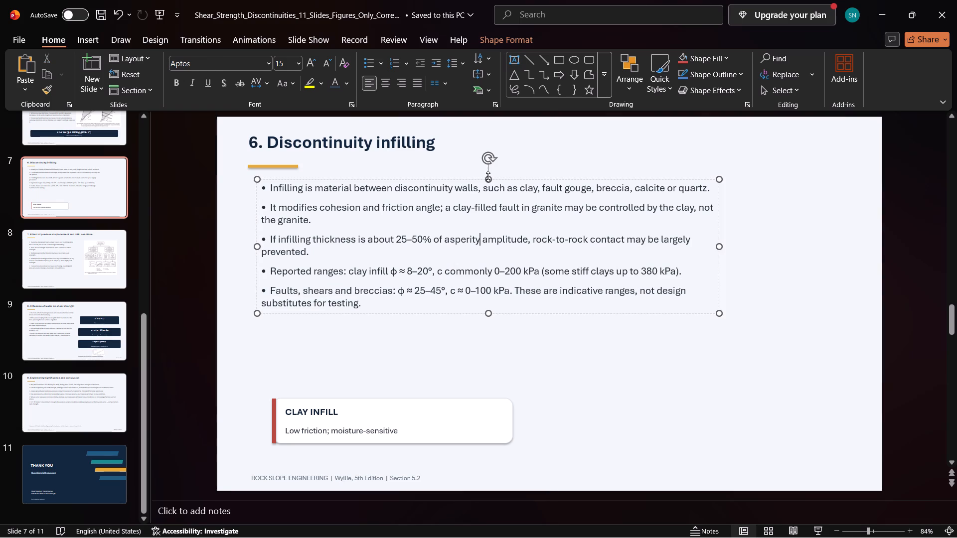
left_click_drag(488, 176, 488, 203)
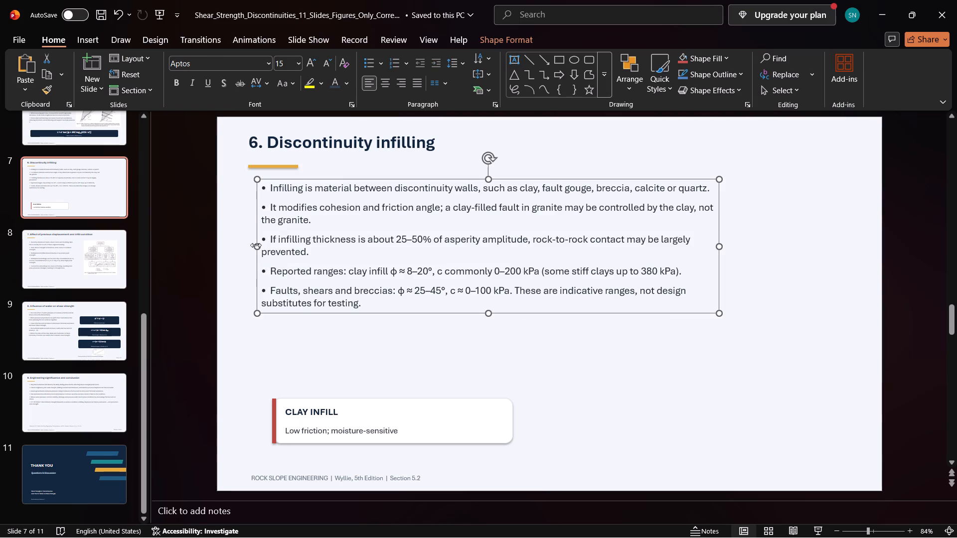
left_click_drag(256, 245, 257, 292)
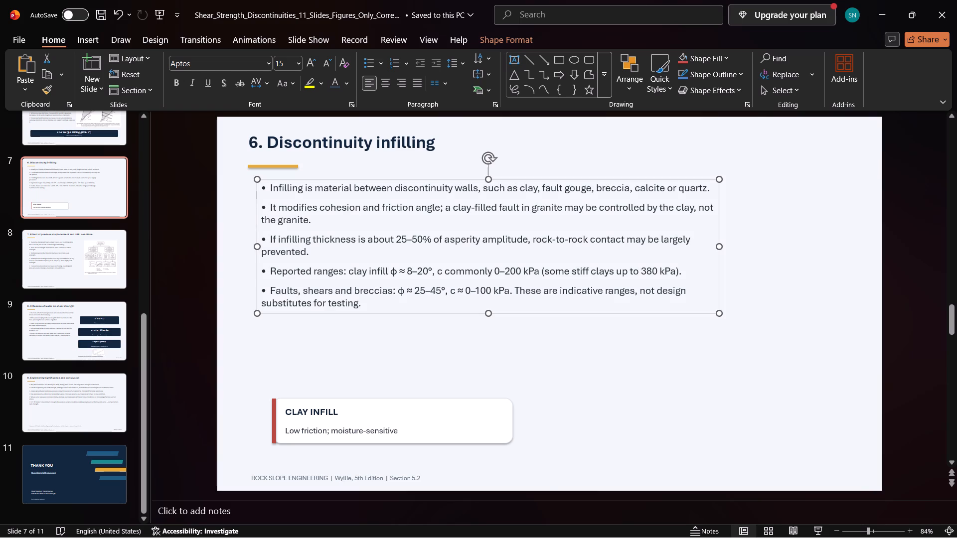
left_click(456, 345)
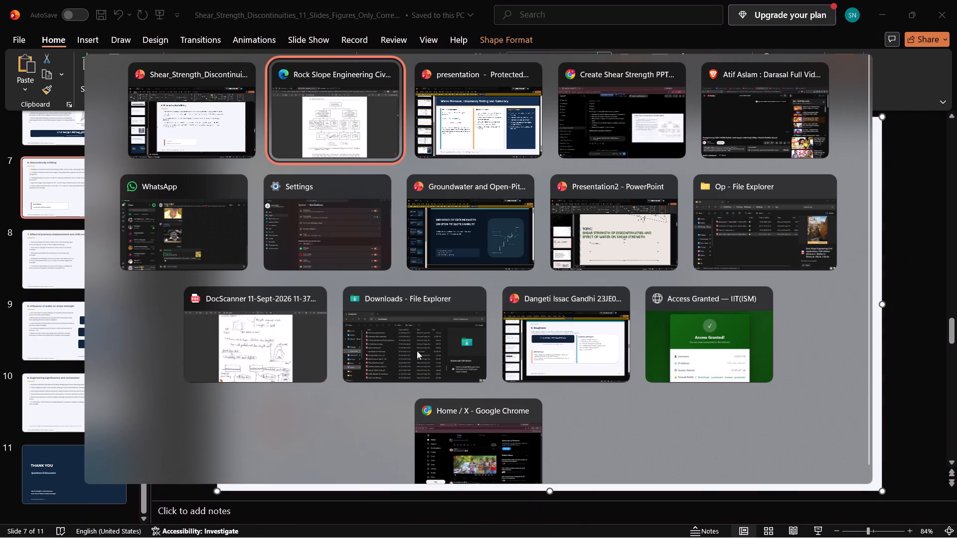
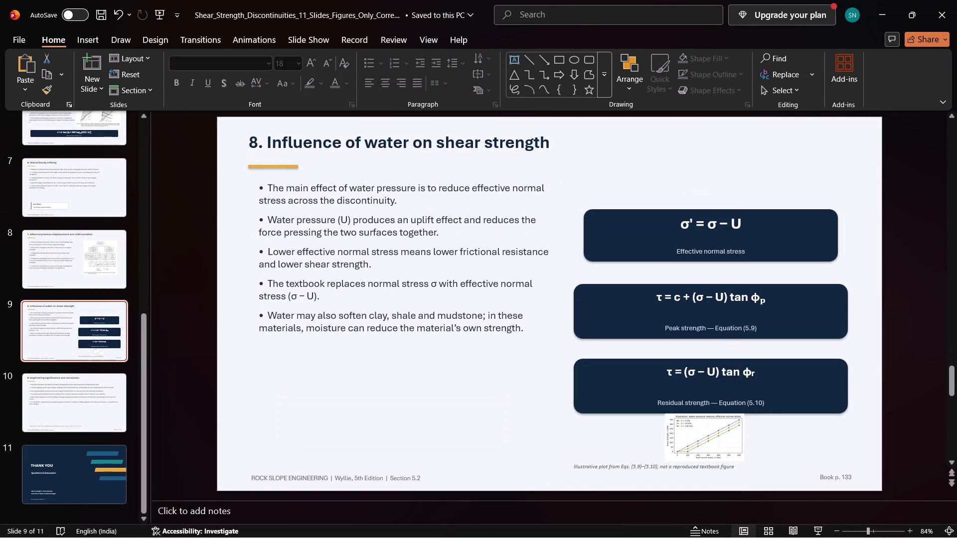
Cut the small illustrative water pressure plot below the Equation (5.10) card on slide 9.
left_click(676, 444)
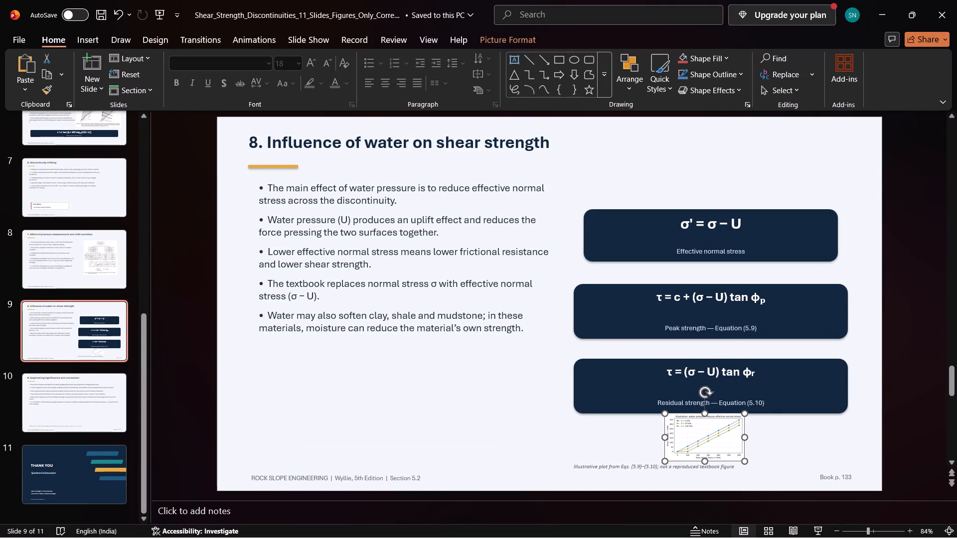
left_click(704, 443)
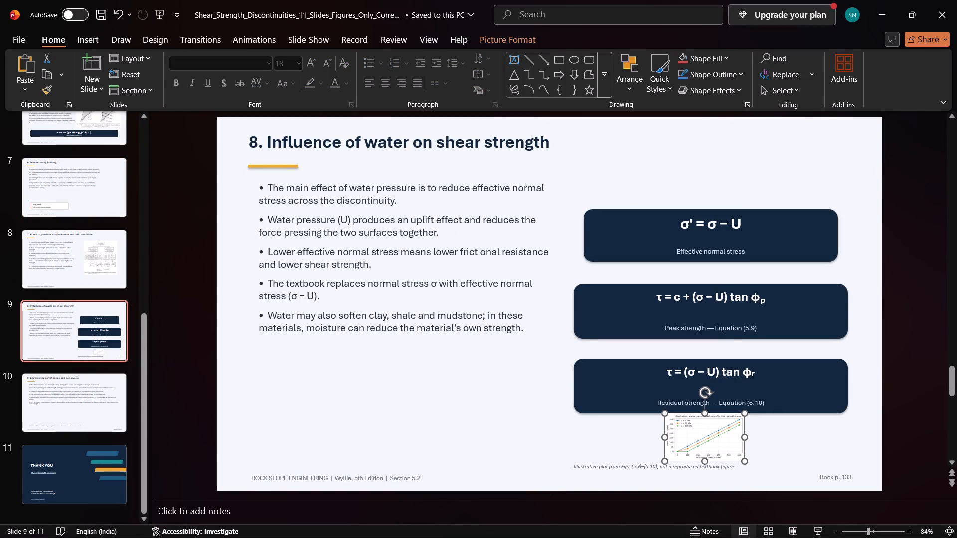
left_click(697, 440)
right_click(697, 440)
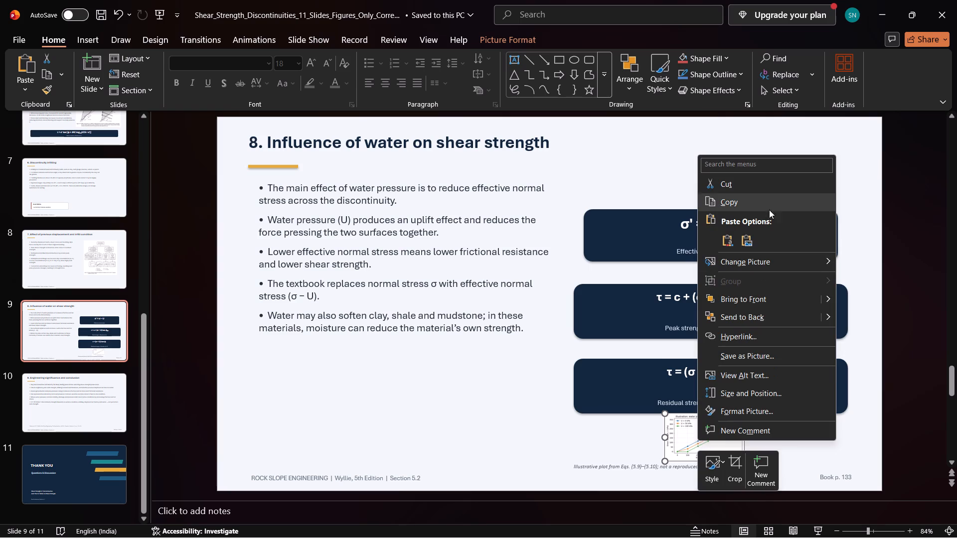
left_click(749, 193)
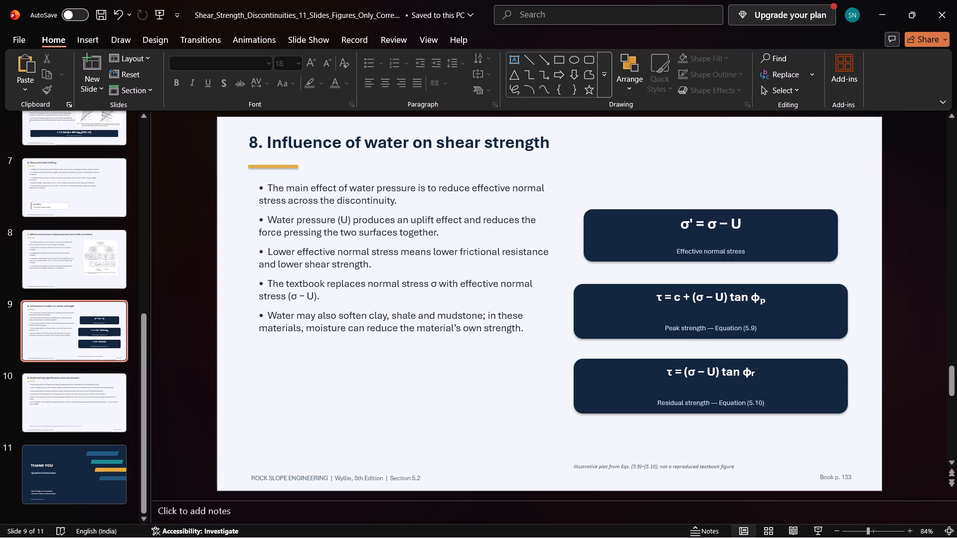
Delete the entire leftover caption beginning "Illustrative plot from Eqs. (5.9)–(5.10)" from slide 9.
left_click(641, 467)
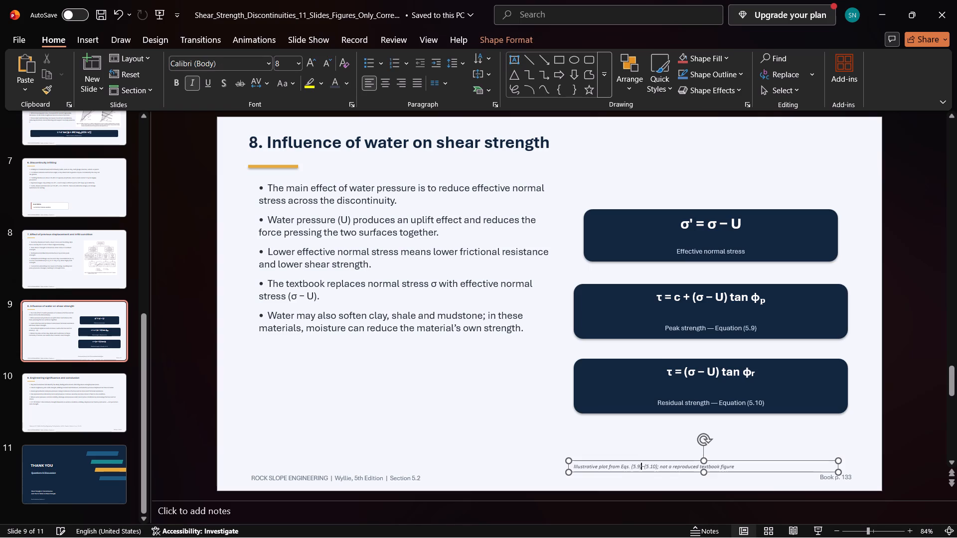
left_click(680, 463)
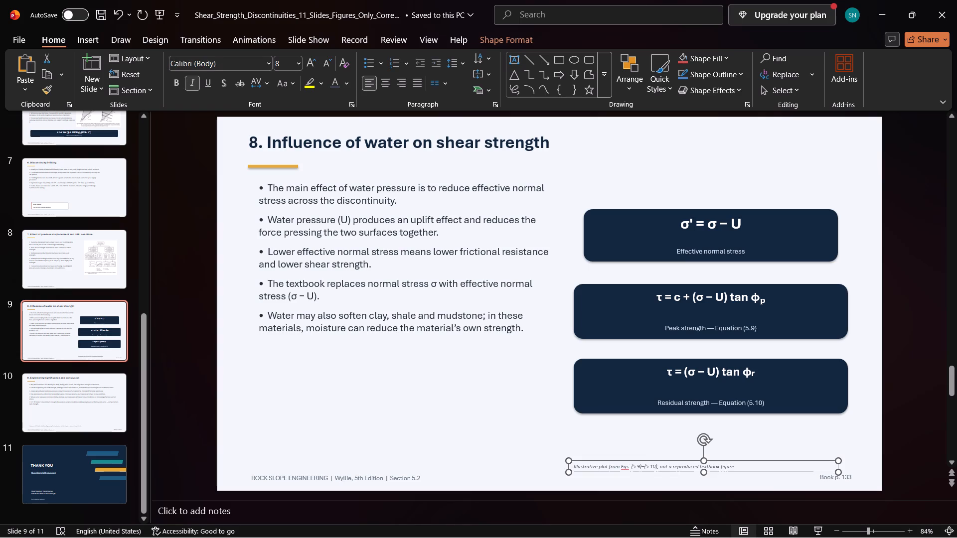
left_click(745, 462)
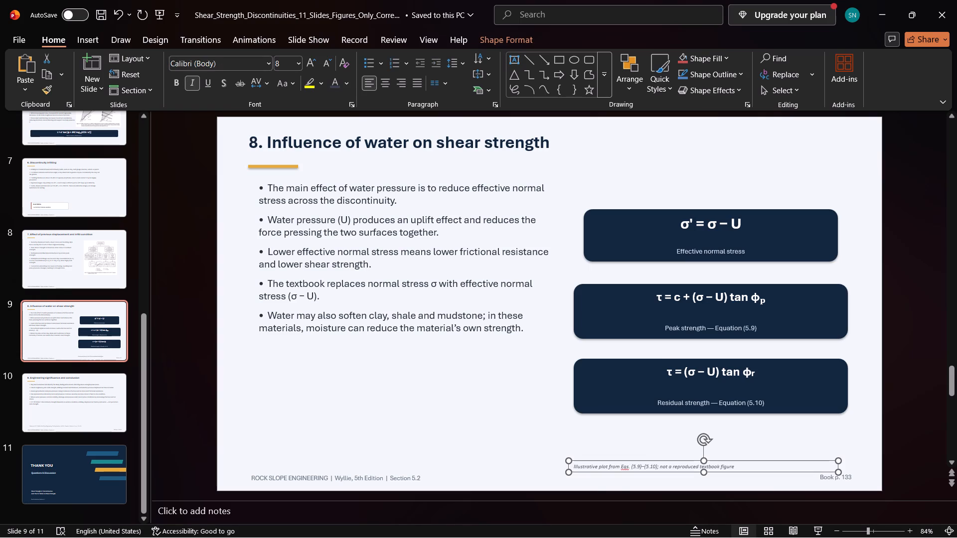
left_click(739, 466)
left_click_drag(739, 466, 643, 452)
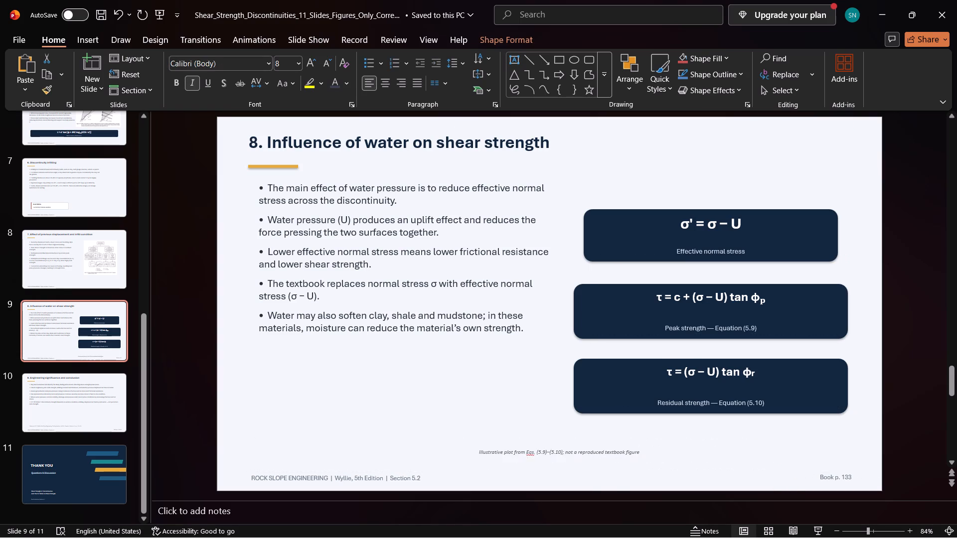
left_click_drag(643, 452, 634, 452)
right_click(560, 452)
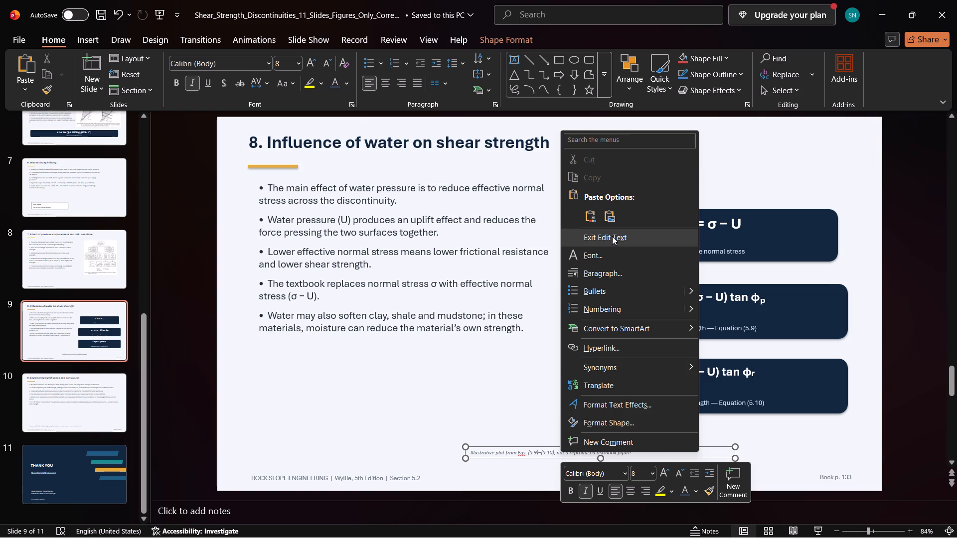
left_click(524, 453)
key("Right")
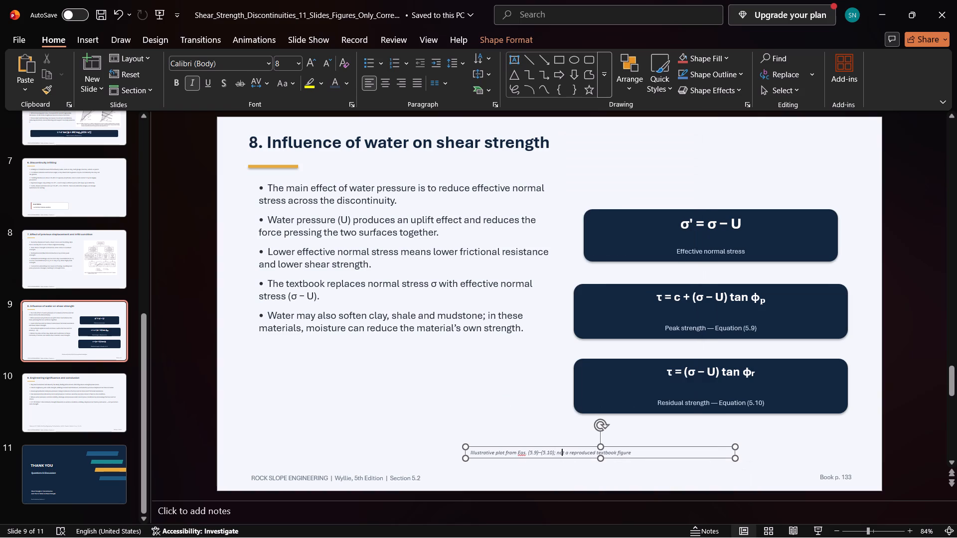
key("Right")
key("Right")
key("Right")
key("Right")
key("Right")
key("Right")
key("Right")
key("Right")
key("Right")
key("Right")
key("Right")
key("Right")
key("Right")
key("Right")
key("Right")
key("Right")
key("Right")
key("Right")
key("Right")
key("Right")
key("Right")
key("ctrl+a")
key("BackSpace")
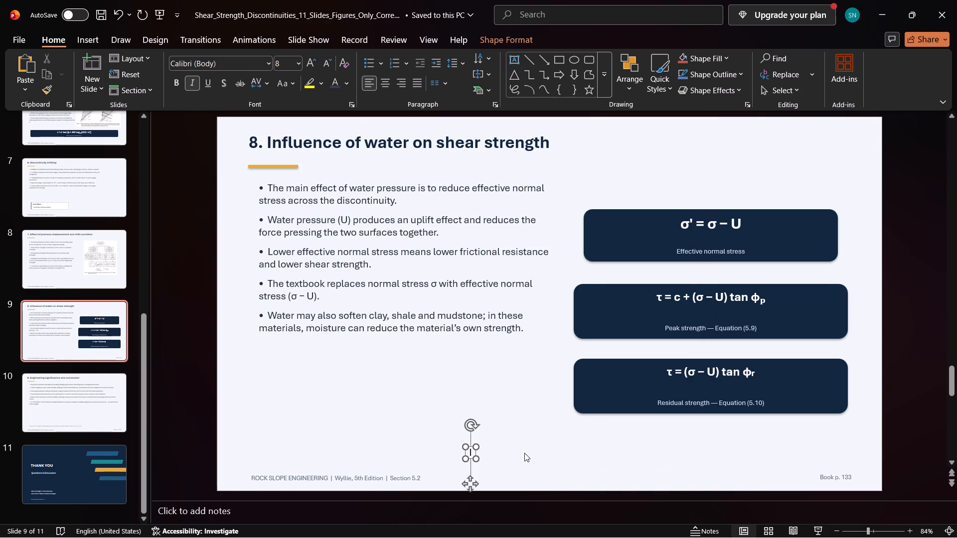
left_click(519, 451)
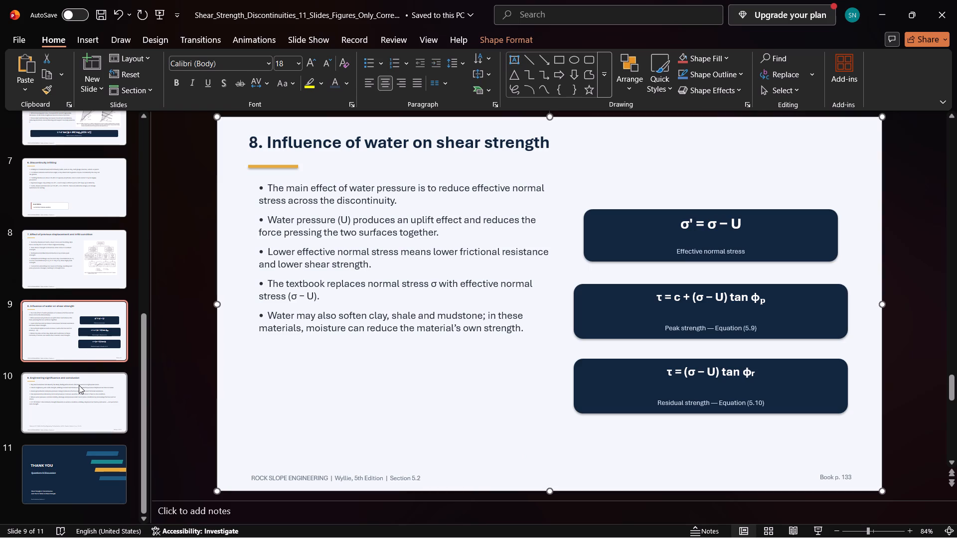
On slide 4, move the inclined-plane block sketch up and across so it sits beside the first bullets, above the average dip figure.
left_click(60, 396)
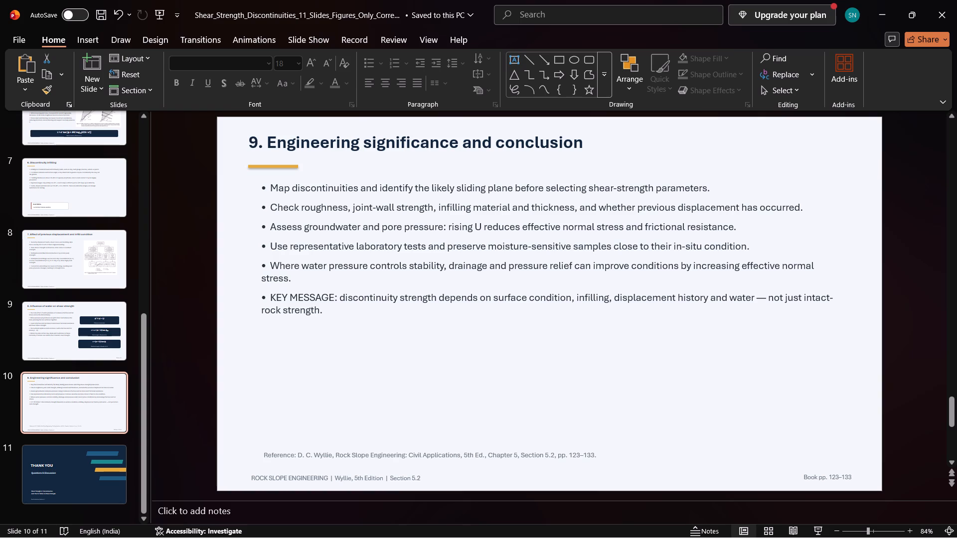
scroll(65, 402, "up", 4)
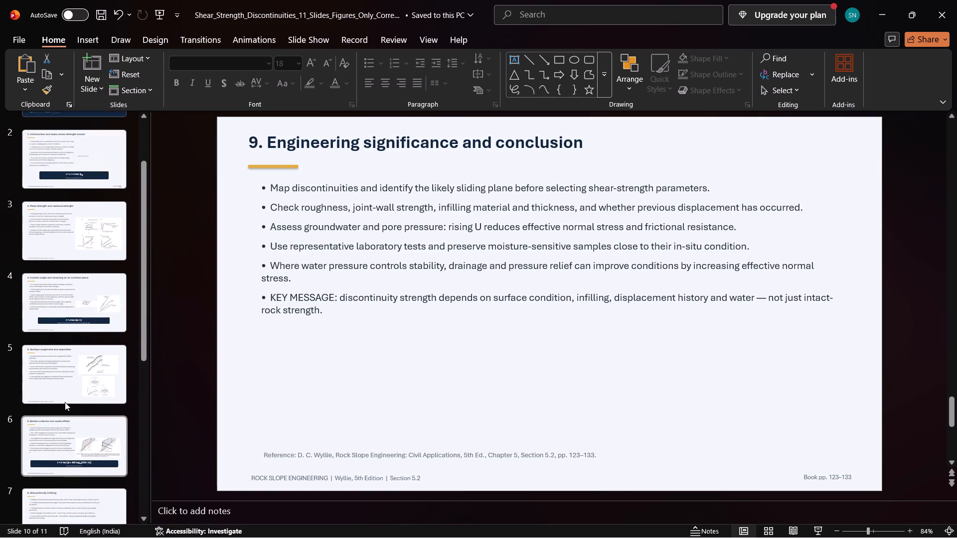
scroll(65, 402, "up", 2)
left_click(88, 276)
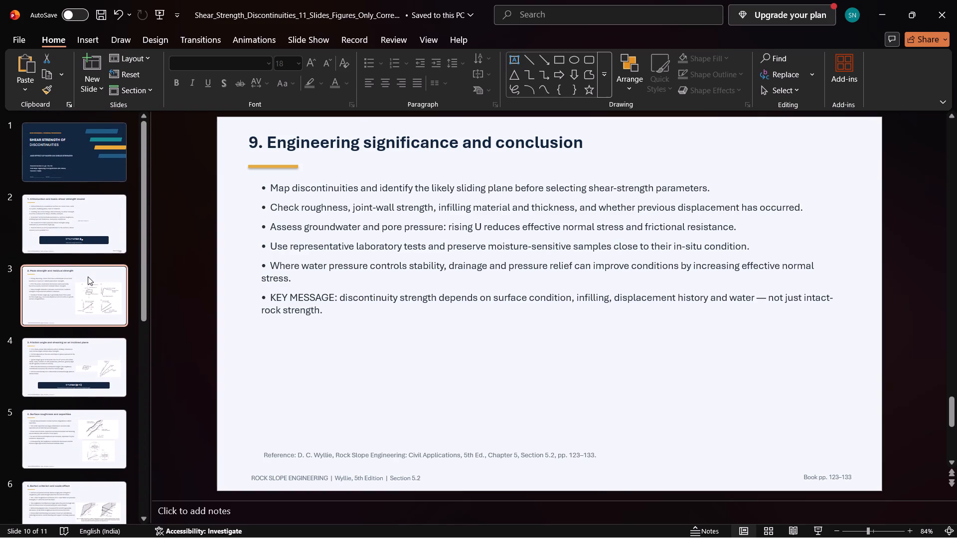
left_click(72, 373)
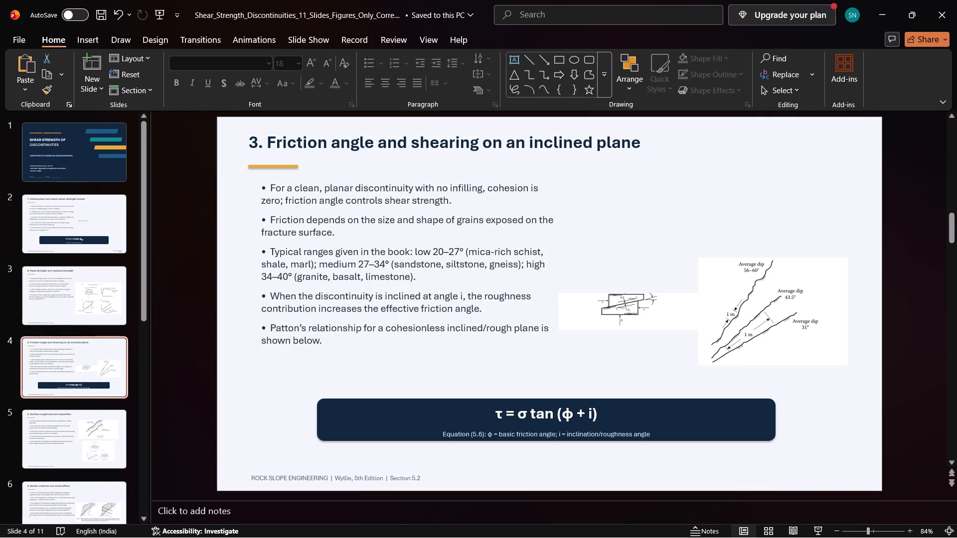
left_click(614, 320)
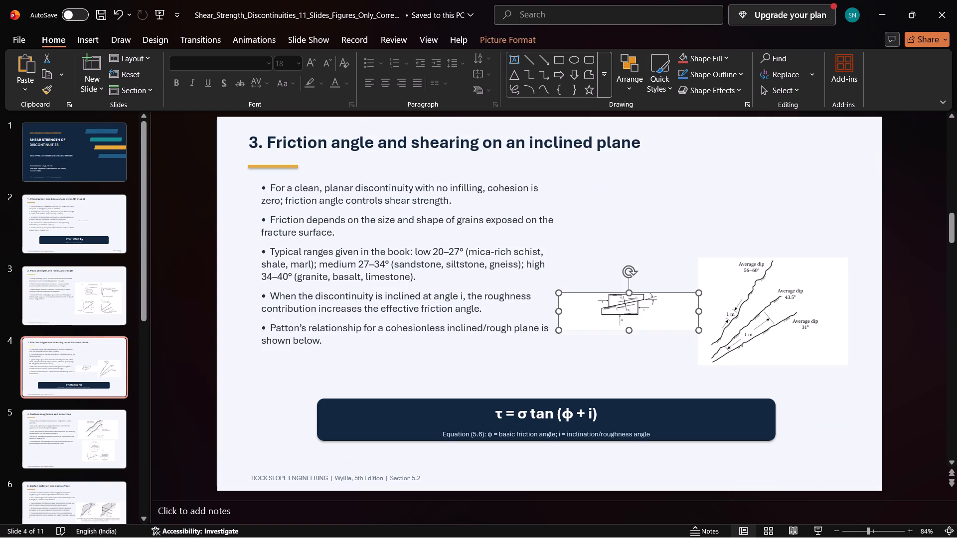
left_click_drag(631, 288, 628, 274)
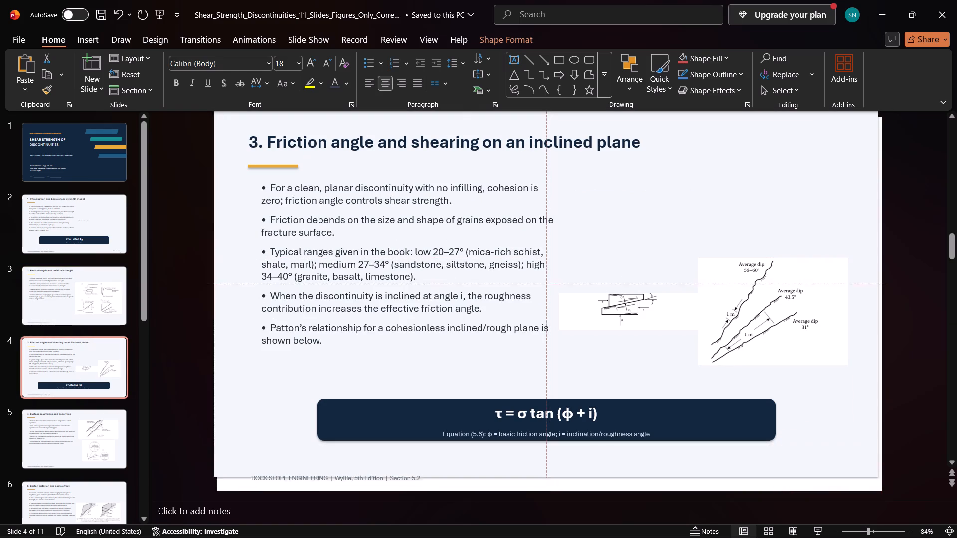
left_click_drag(628, 274, 637, 287)
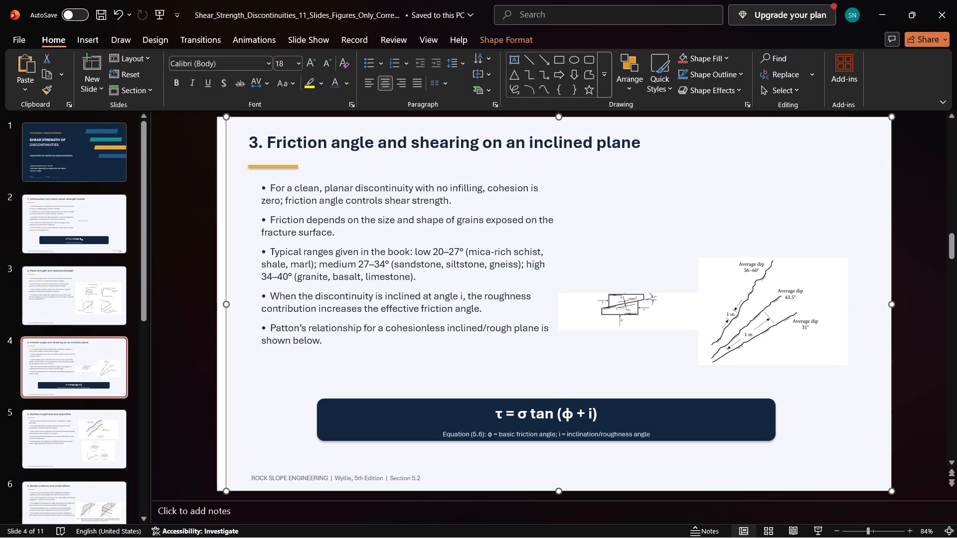
left_click_drag(617, 241, 611, 239)
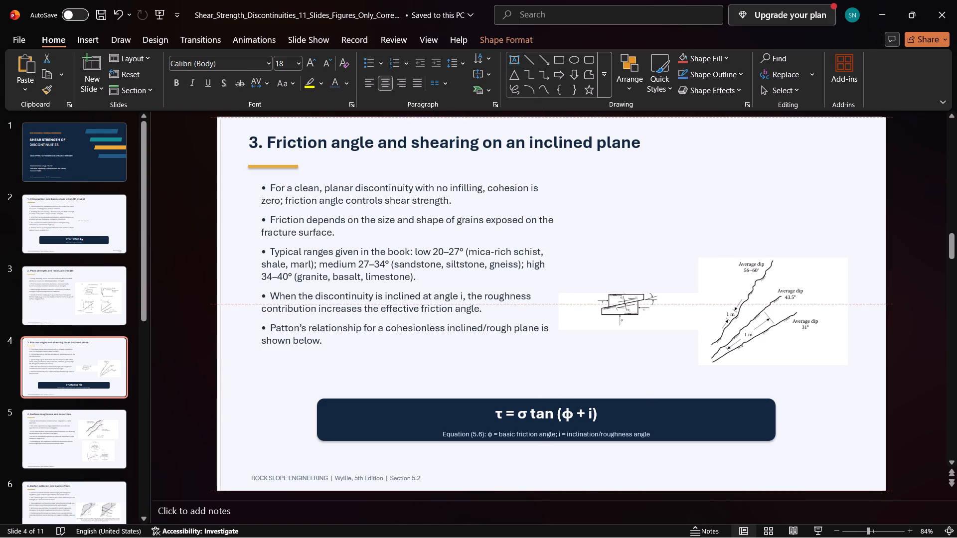
left_click(609, 304)
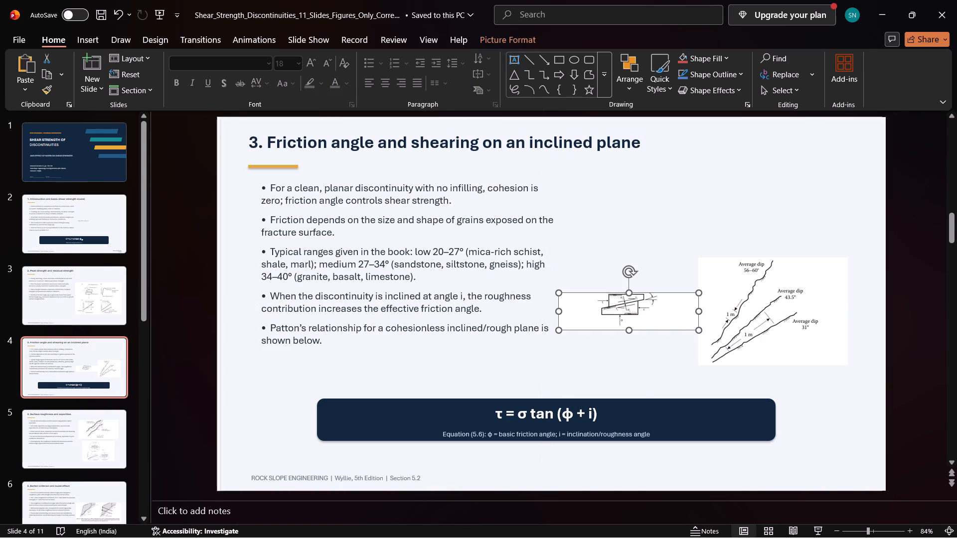
left_click_drag(626, 314, 700, 202)
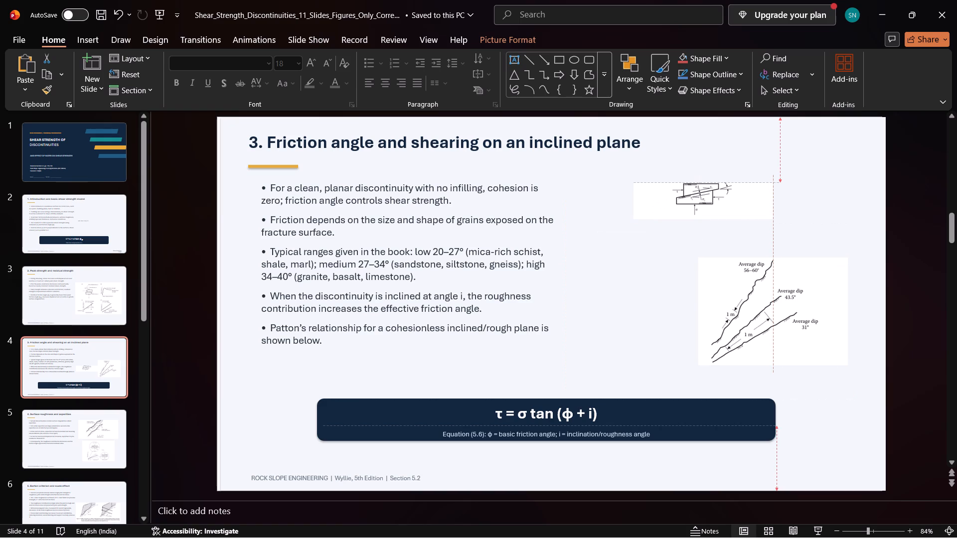
Move the average dip figure toward the bullet text and down to just above the Equation (5.6) card.
left_click(752, 281)
left_click_drag(767, 311, 764, 313)
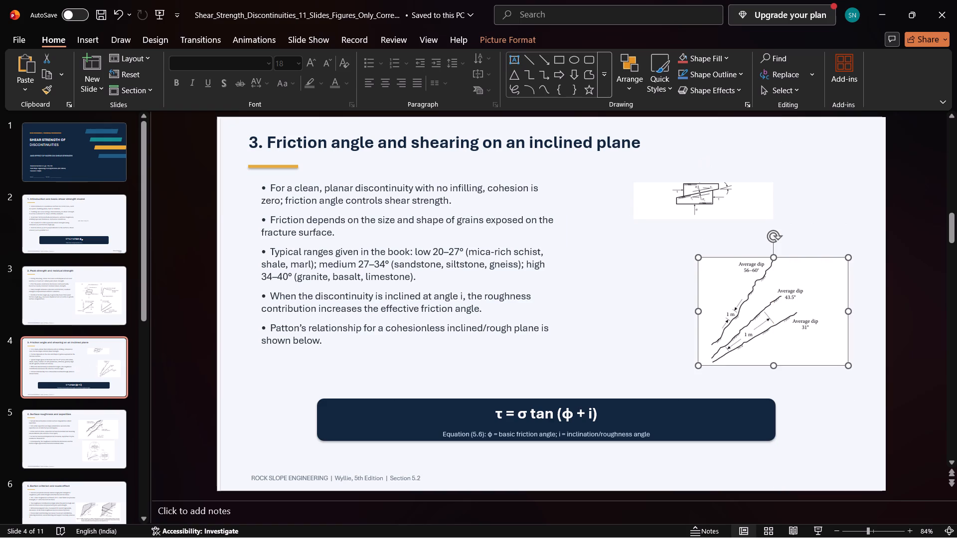
left_click_drag(764, 313, 668, 337)
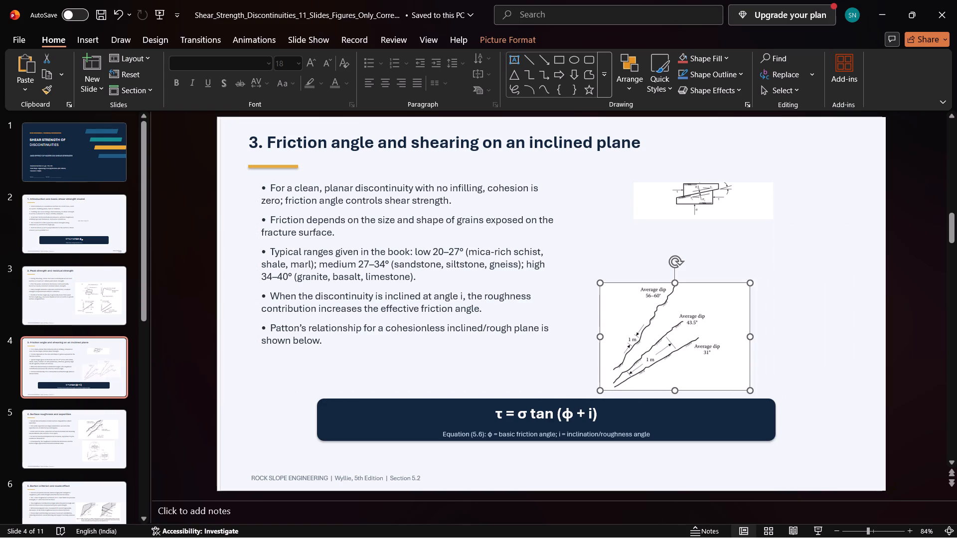
Shift the inclined-plane block sketch closer above the average dip figure and stretch it vertically to about twice its height.
left_click(709, 200)
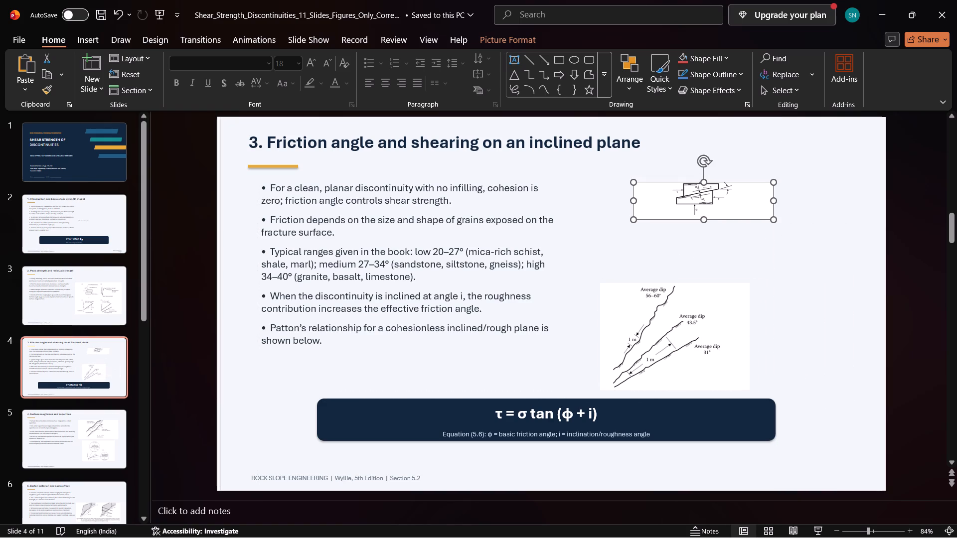
left_click_drag(708, 216, 720, 249)
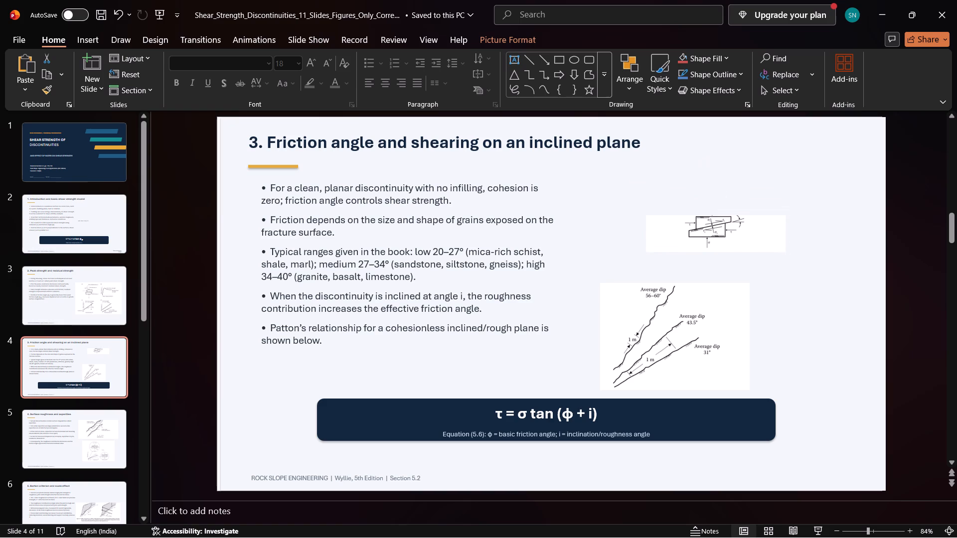
left_click_drag(720, 249, 719, 250)
left_click_drag(713, 218, 712, 183)
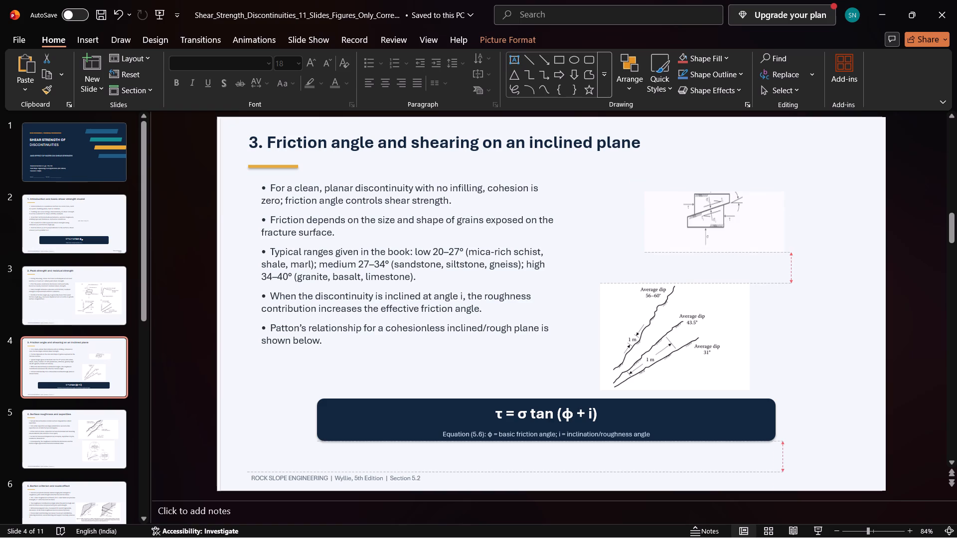
left_click_drag(712, 183, 713, 178)
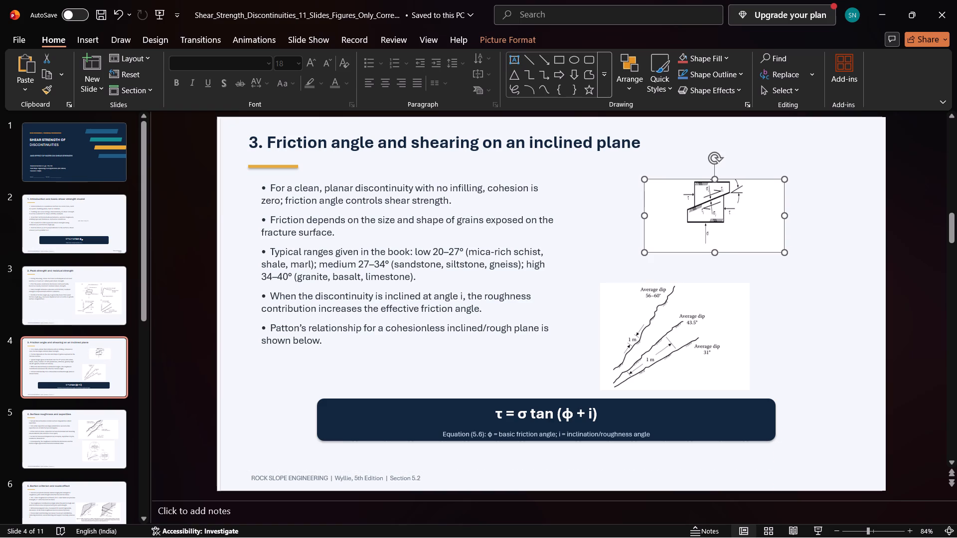
left_click_drag(783, 221, 813, 223)
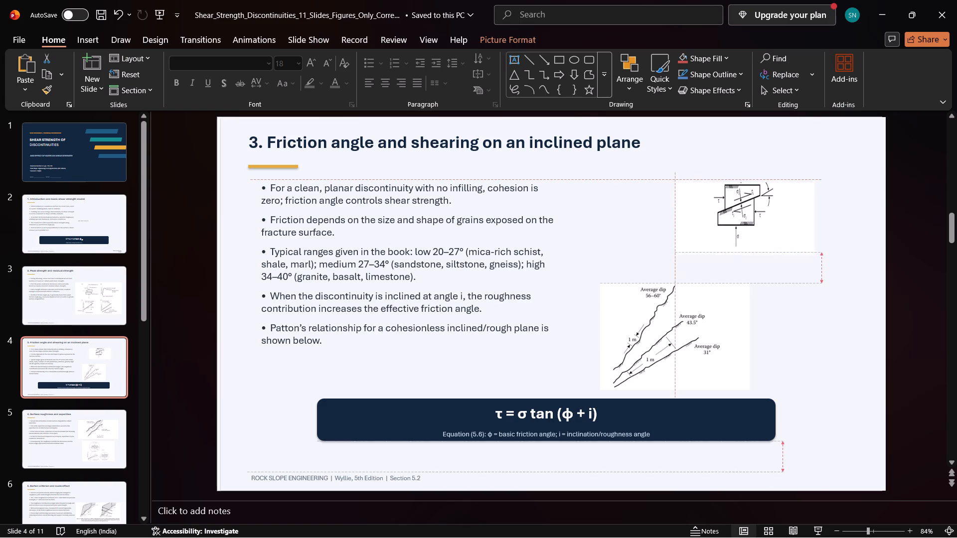
left_click_drag(813, 223, 797, 232)
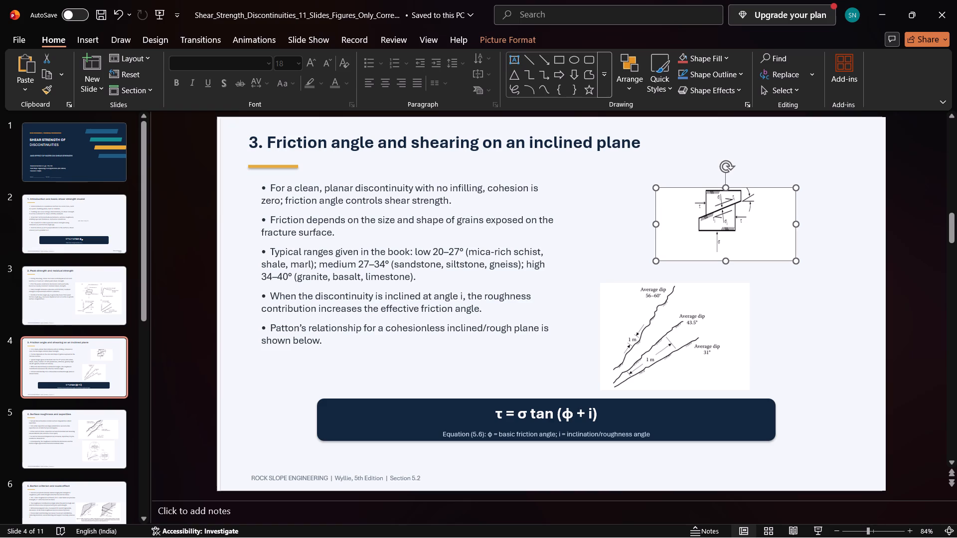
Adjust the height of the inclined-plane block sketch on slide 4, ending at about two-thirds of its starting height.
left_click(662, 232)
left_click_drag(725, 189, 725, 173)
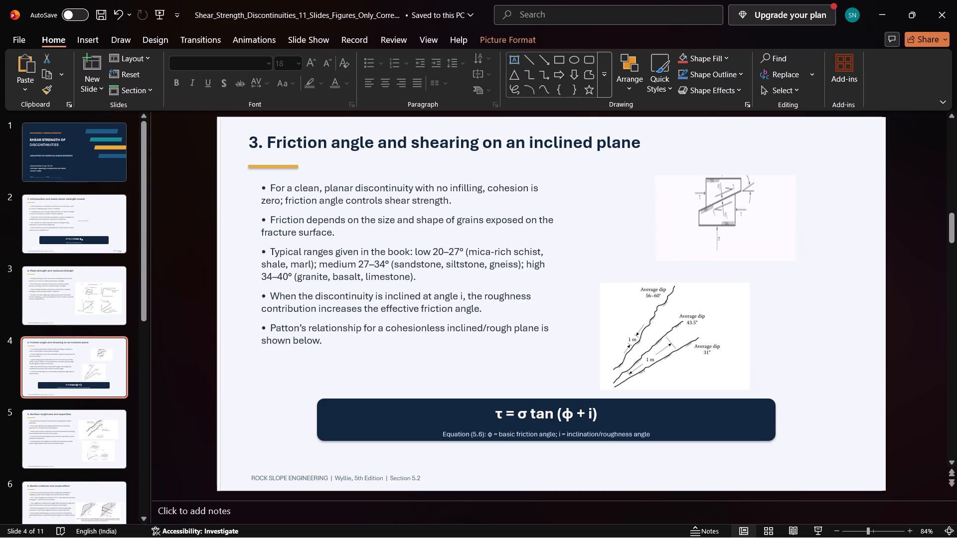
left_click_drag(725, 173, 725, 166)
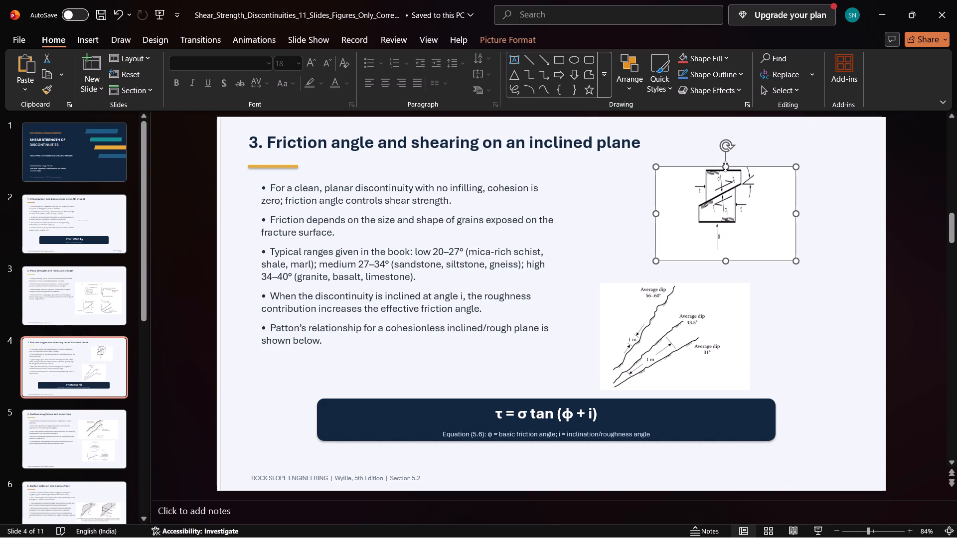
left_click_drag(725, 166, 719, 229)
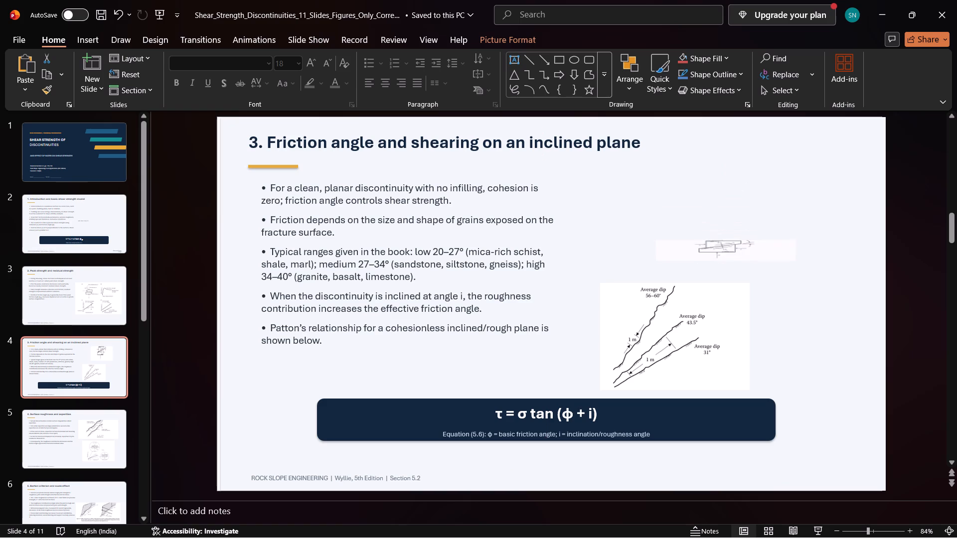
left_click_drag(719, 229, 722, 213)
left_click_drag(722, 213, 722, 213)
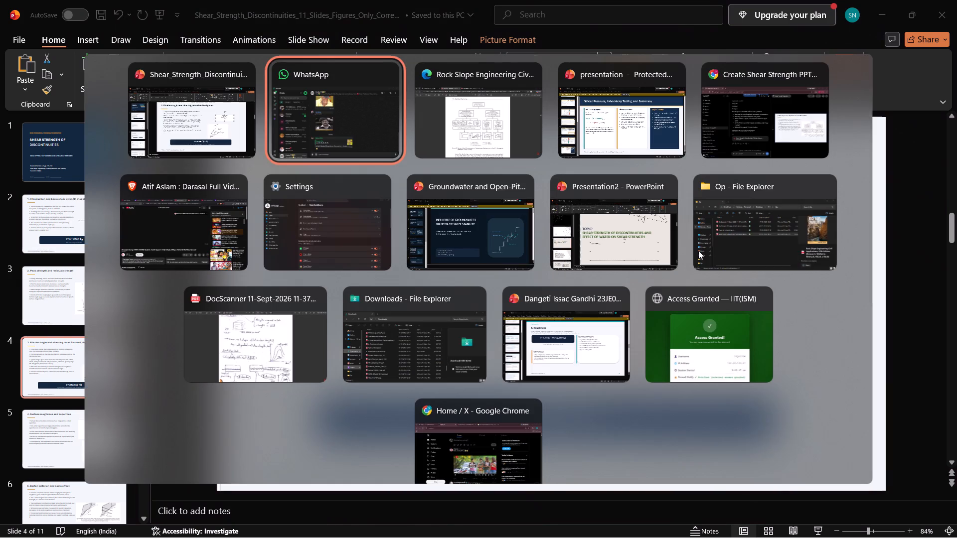
Switch to the Rock Slope Engineering PDF in Edge and capture the Figure 5.9 inclined-plane diagram on page 178, excluding its caption.
scroll(561, 260, "up", 7)
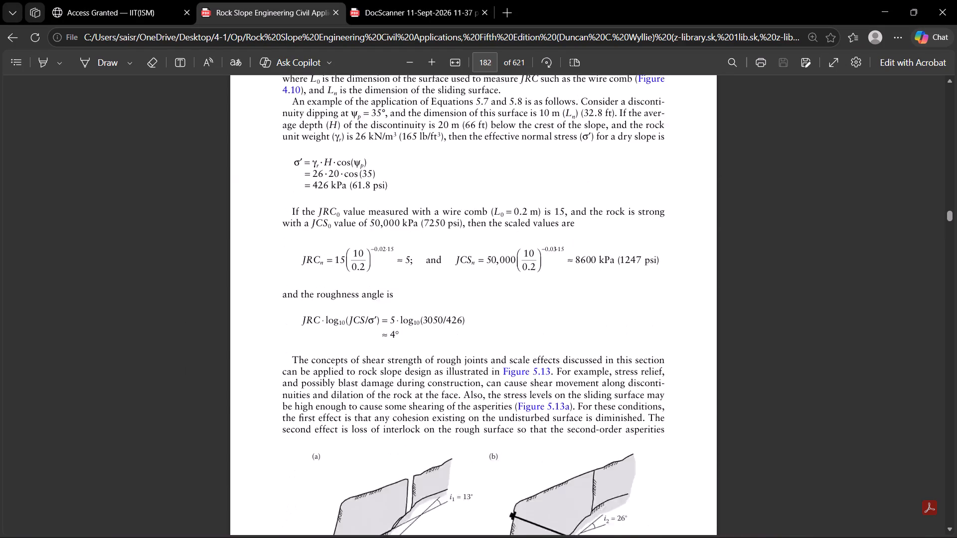
scroll(561, 260, "up", 6)
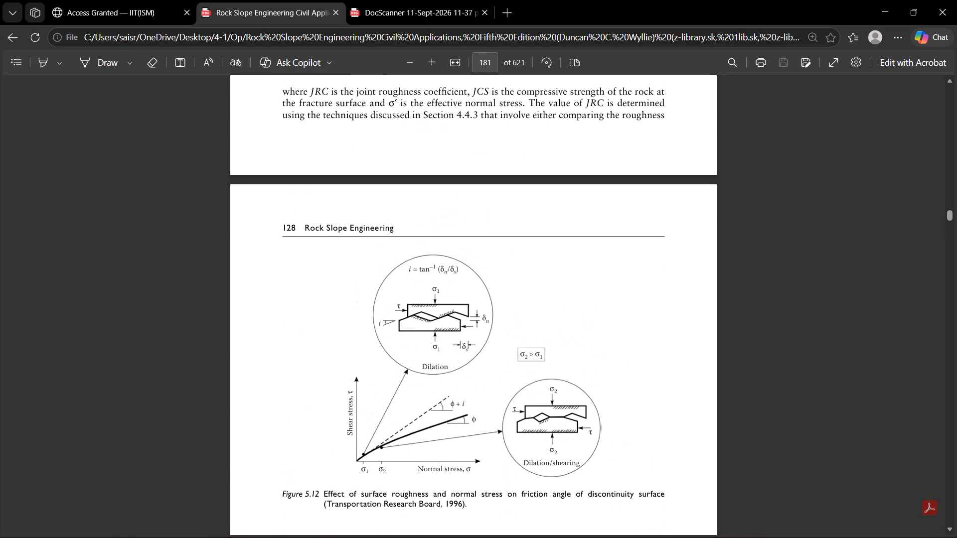
scroll(561, 260, "up", 7)
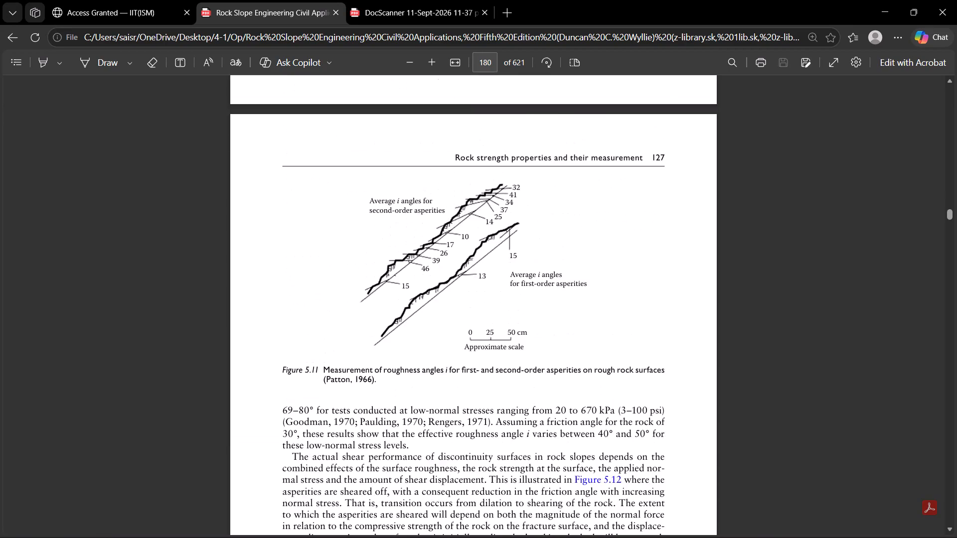
scroll(561, 260, "up", 2)
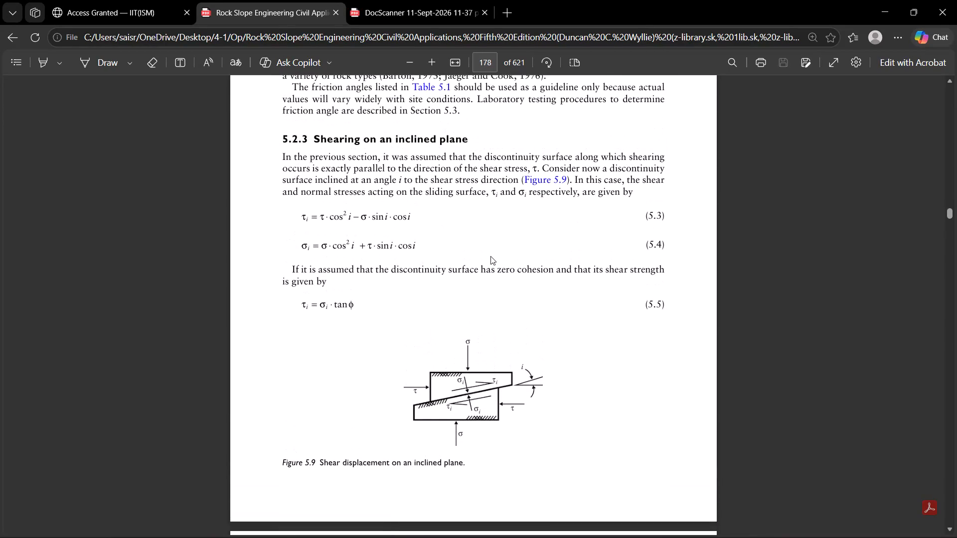
key("Print")
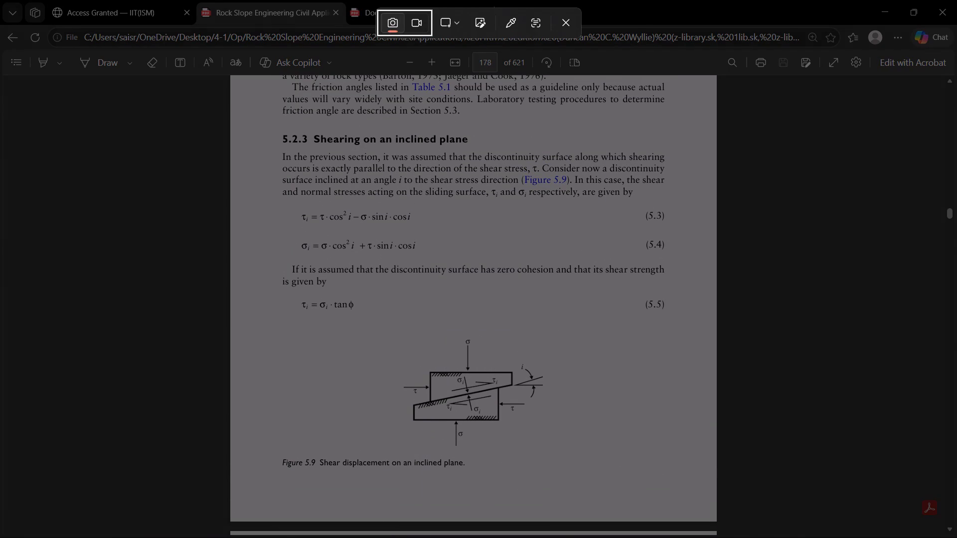
left_click_drag(365, 327, 490, 435)
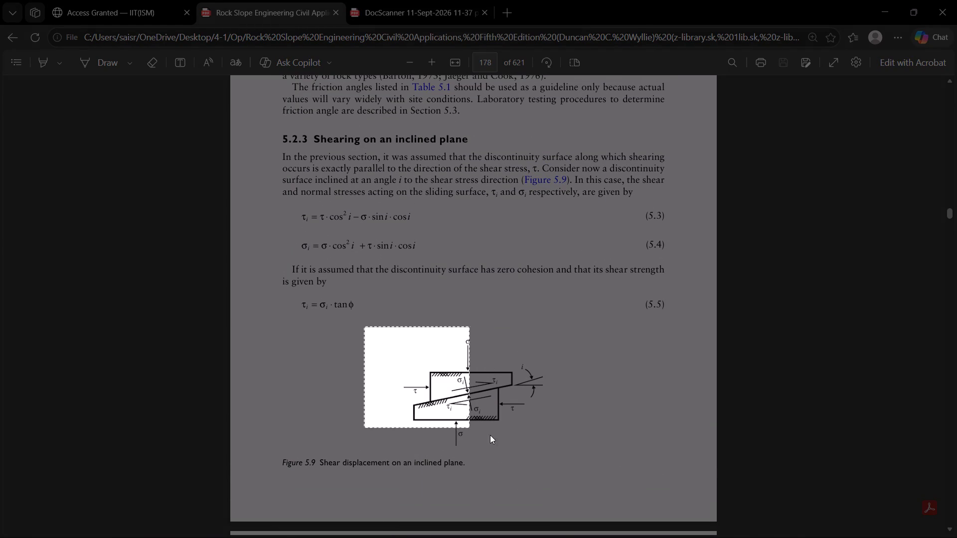
left_click_drag(490, 435, 581, 455)
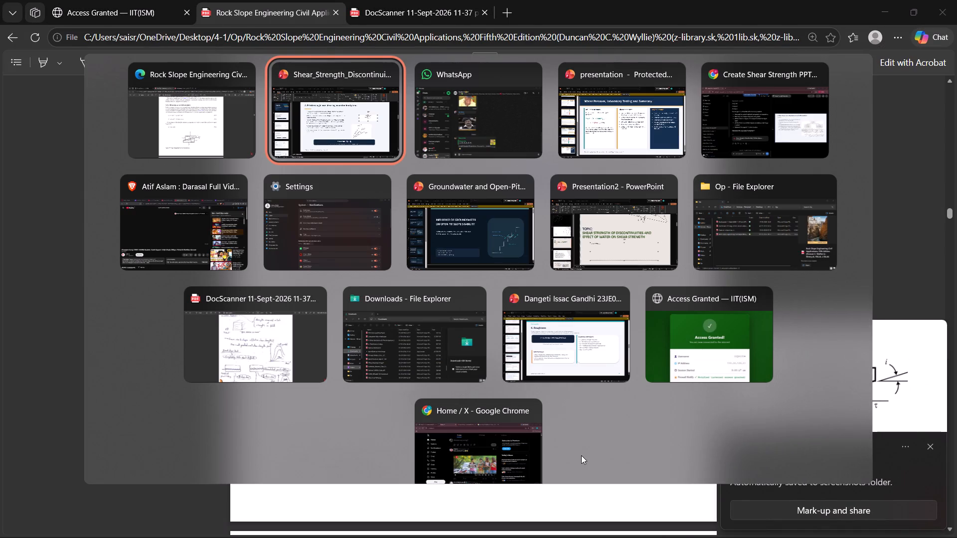
Back in PowerPoint, replace the inclined-plane block sketch on slide 4 with the new Figure 5.9 capture from the Screenshots folder.
right_click(698, 247)
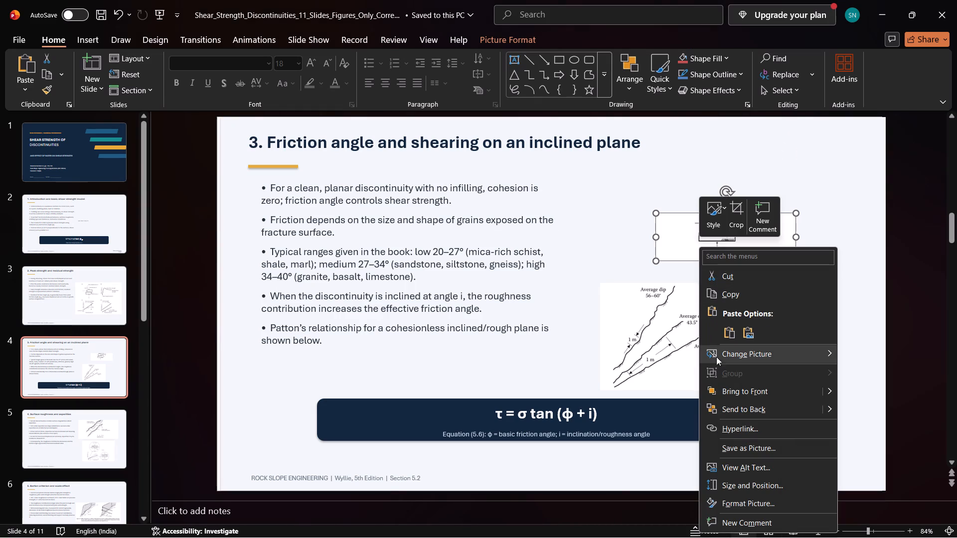
left_click(731, 357)
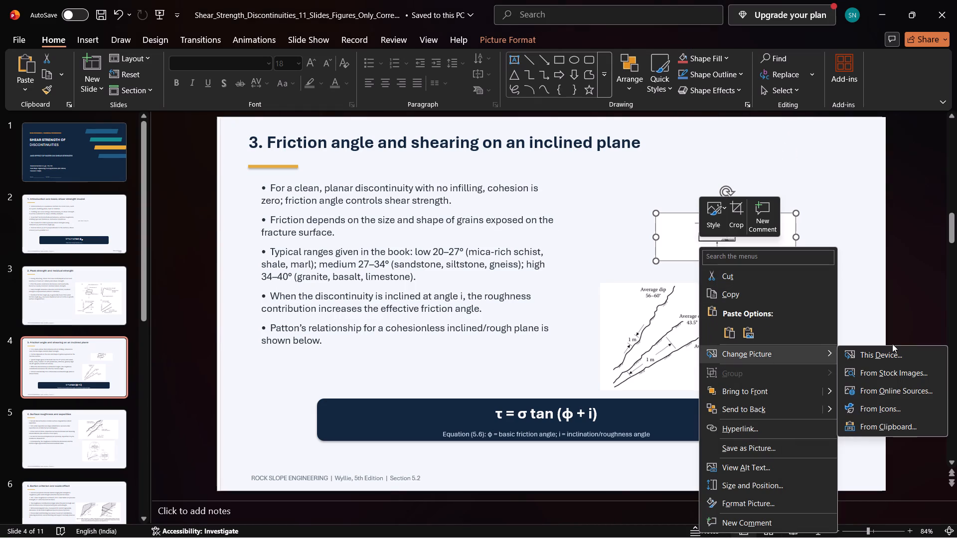
left_click(879, 355)
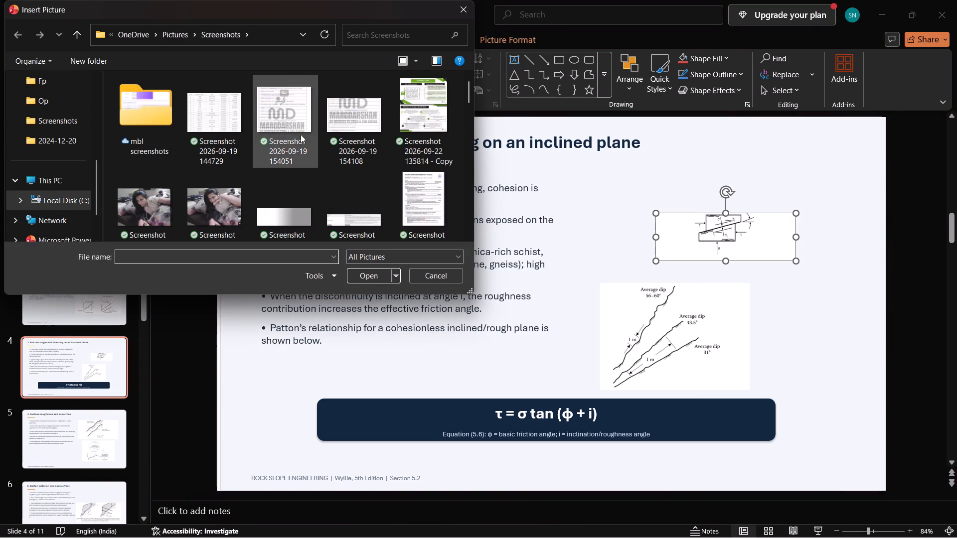
scroll(293, 136, "down", 18)
double_click(223, 184)
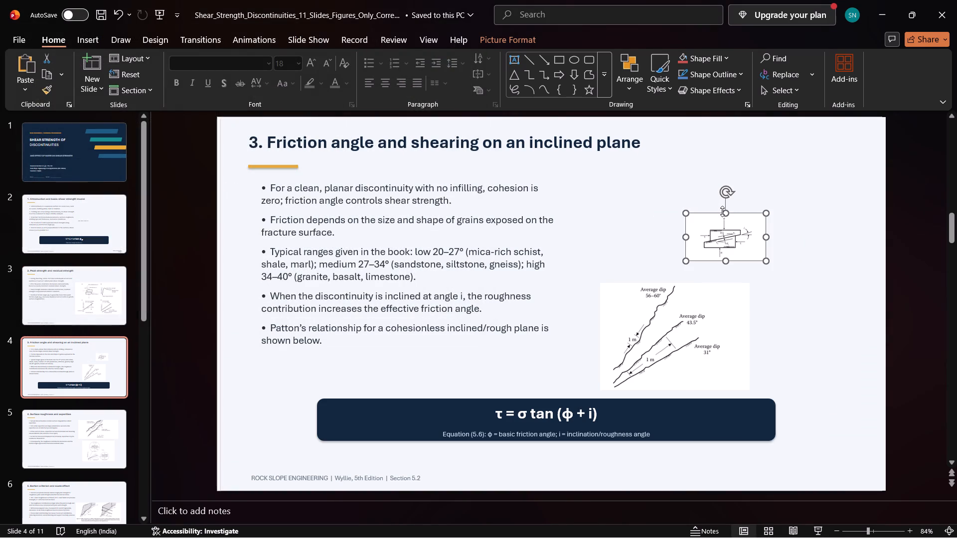
Enlarge the replaced inclined-plane figure on slide 4 to nearly twice its height and about 1.7 times its width, keeping it above the average dip figure.
left_click_drag(722, 211, 681, 189)
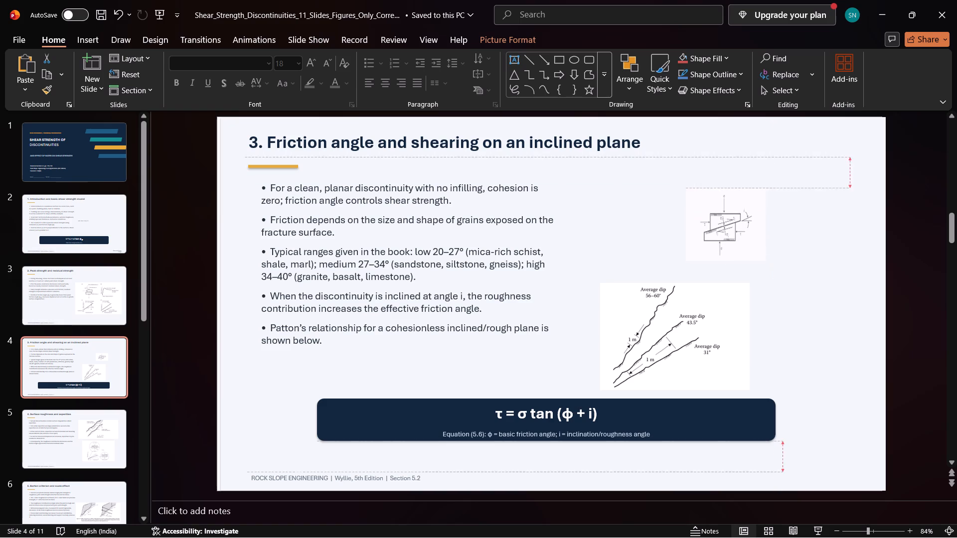
left_click_drag(681, 189, 681, 196)
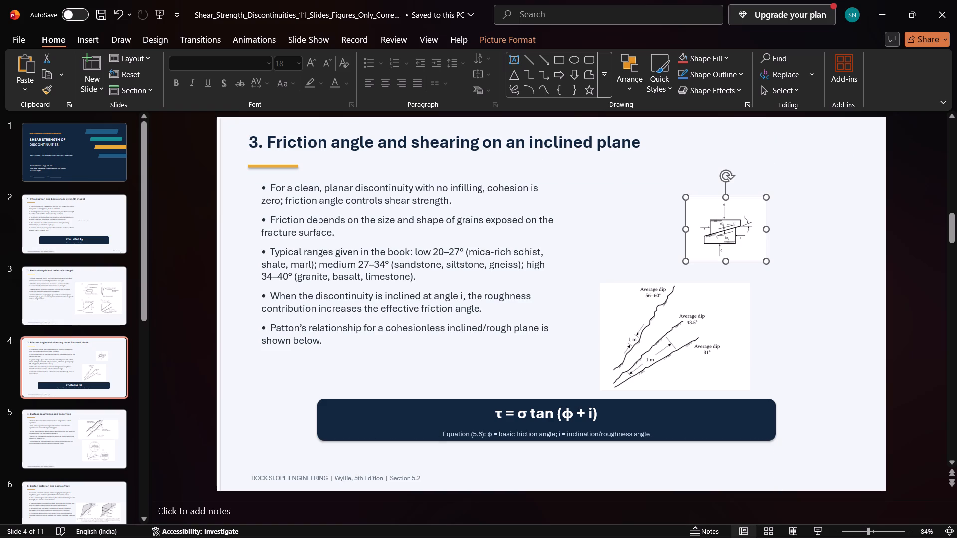
left_click_drag(686, 230, 638, 238)
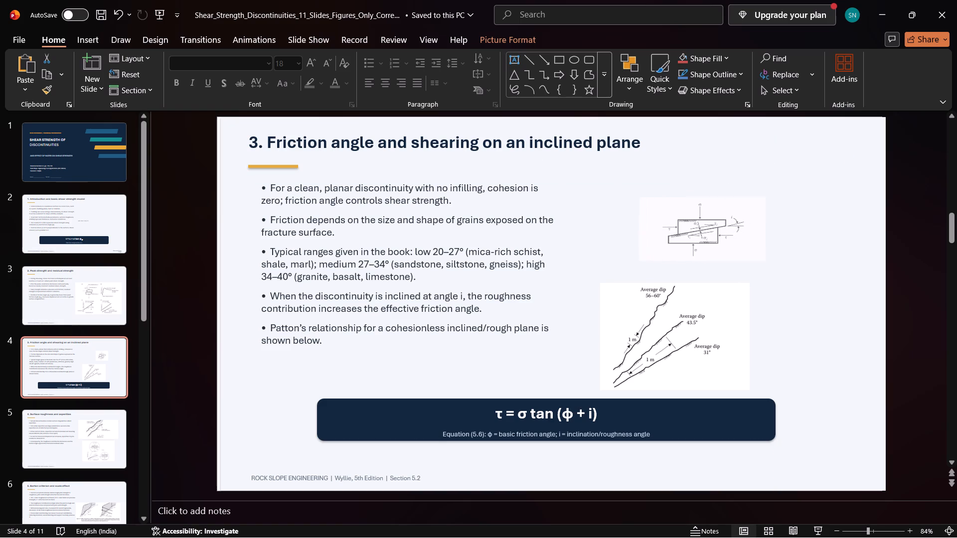
left_click_drag(638, 238, 638, 239)
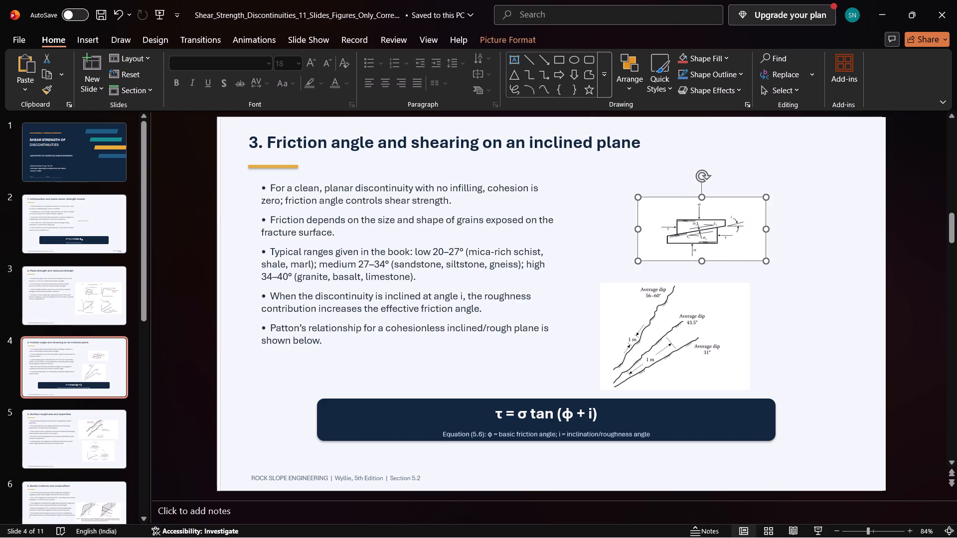
left_click_drag(700, 198, 695, 173)
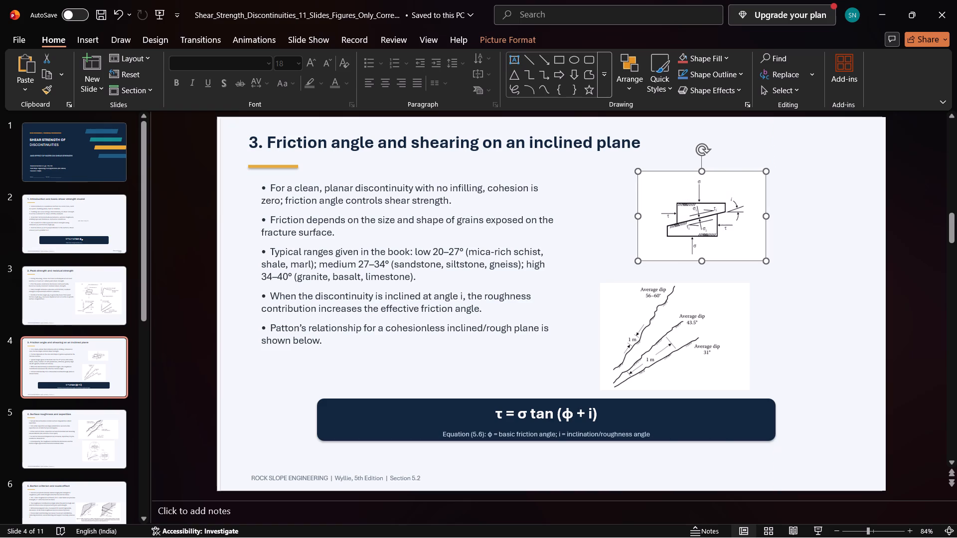
left_click_drag(762, 214, 776, 211)
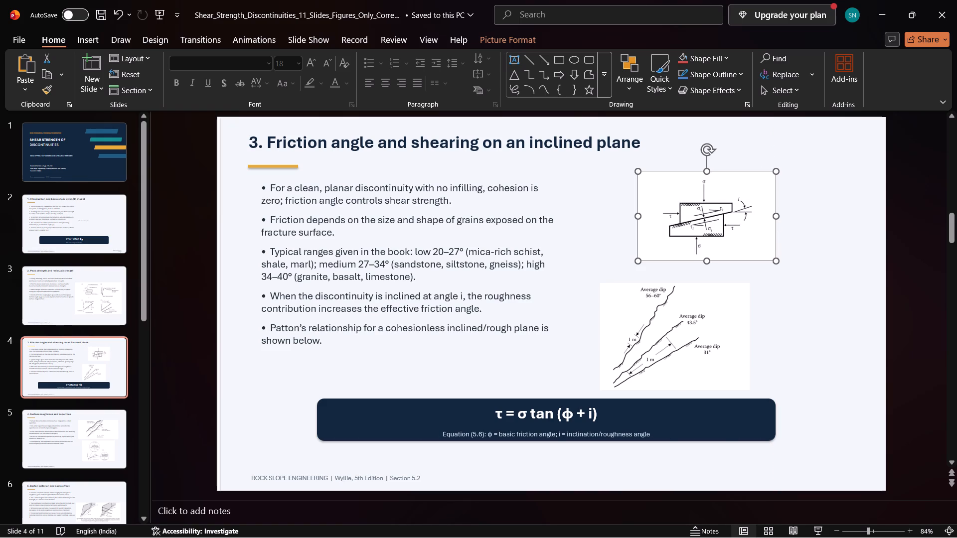
Move the average dip figure across and slightly up so its left edge aligns with the inclined-plane figure above it.
left_click(694, 321)
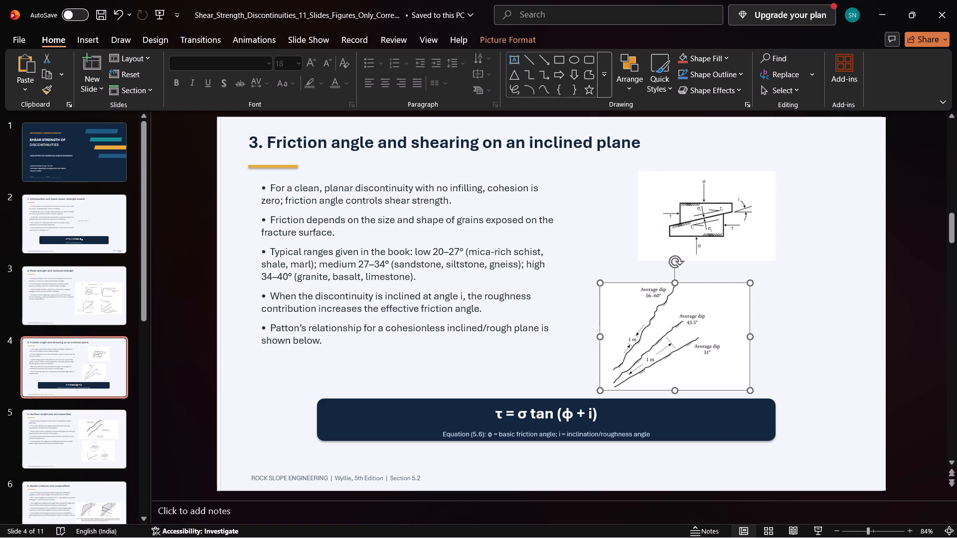
left_click_drag(716, 338, 757, 331)
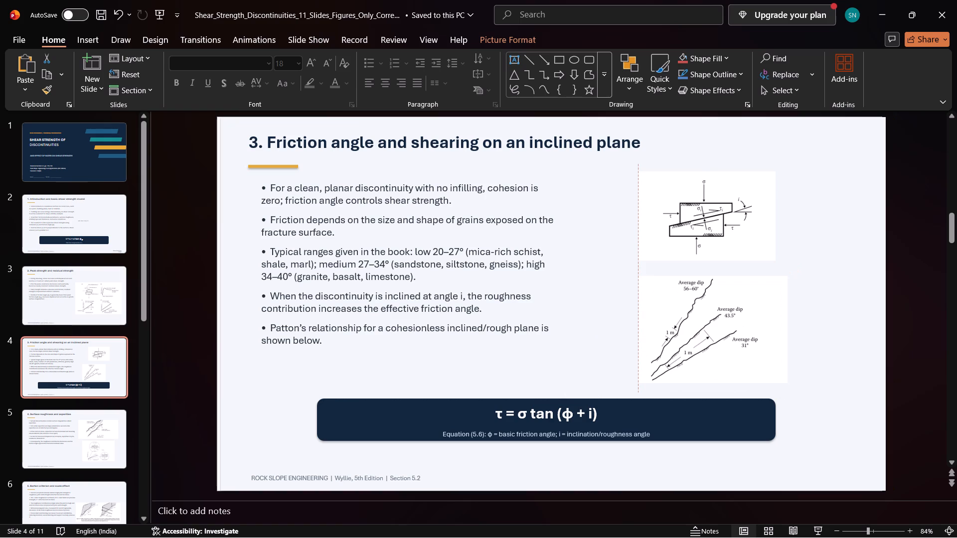
left_click_drag(757, 331, 757, 331)
left_click(823, 199)
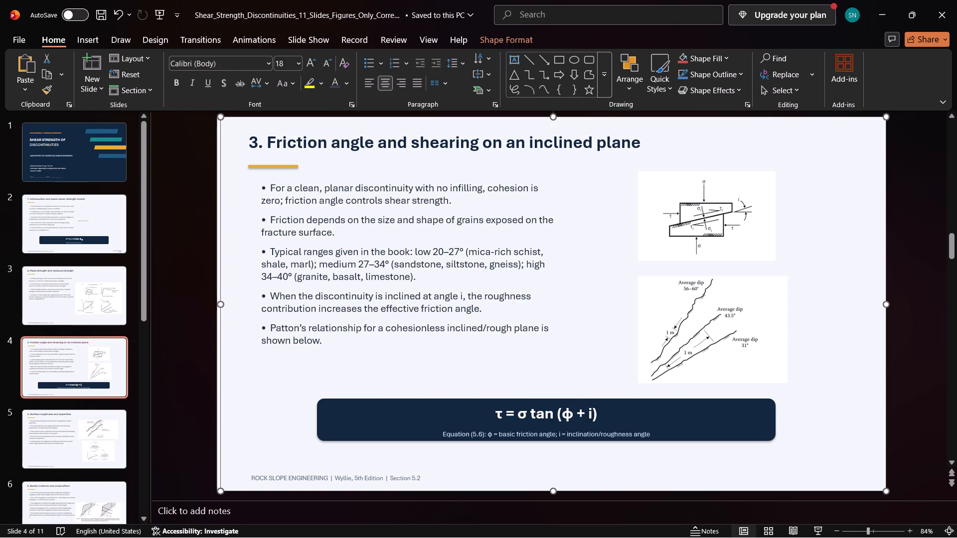
Review slides 5 through 10, checking the figures, equation cards and footers on each.
left_click(111, 432)
scroll(111, 432, "down", 2)
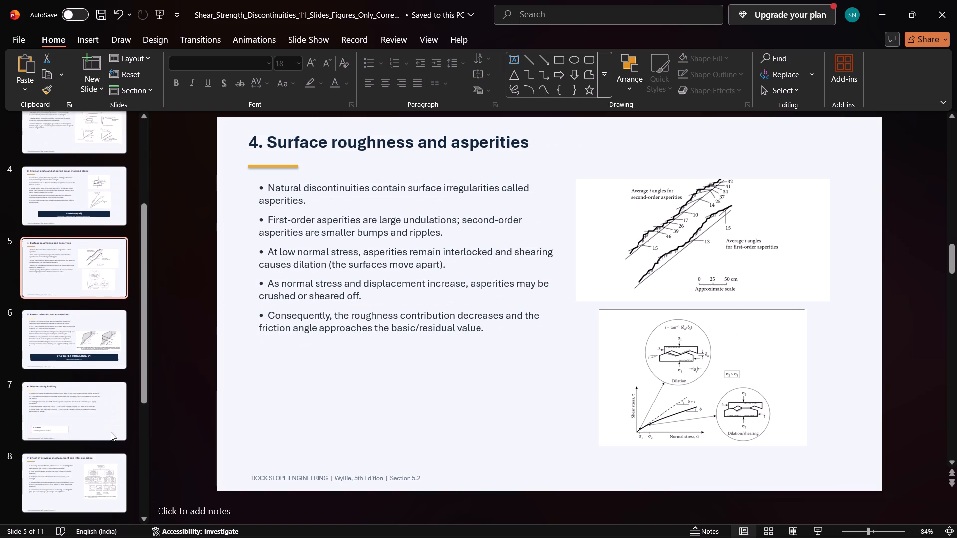
scroll(111, 432, "down", 2)
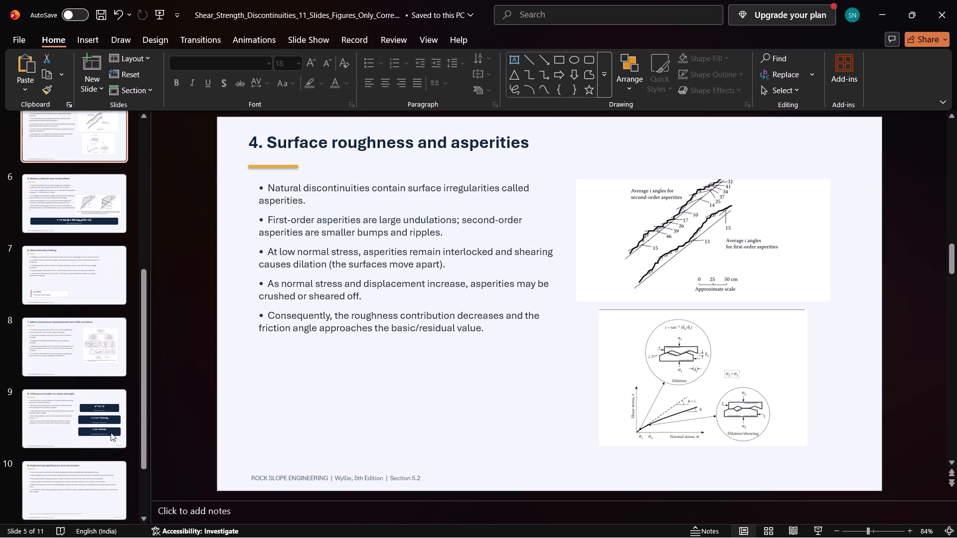
left_click(81, 201)
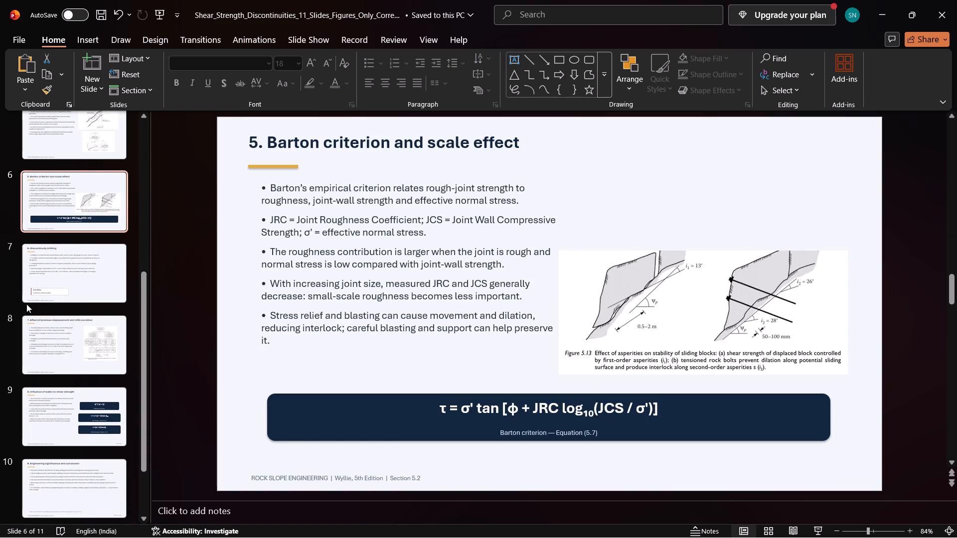
left_click(61, 282)
left_click(65, 355)
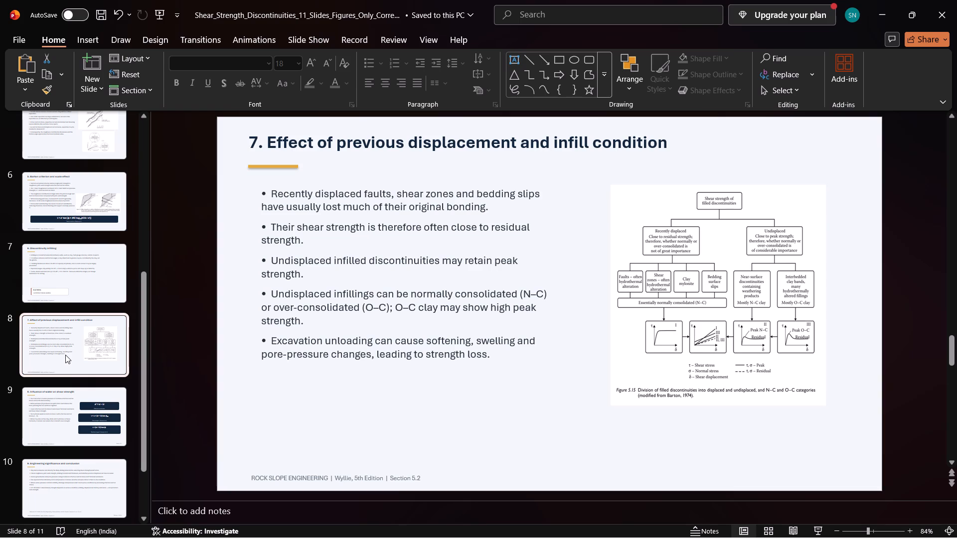
left_click(60, 400)
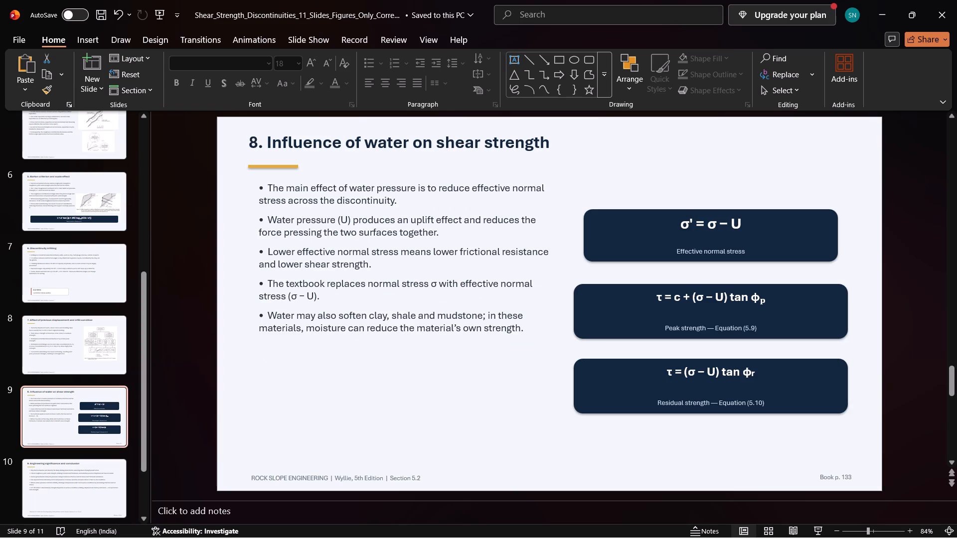
scroll(280, 401, "down", 1)
scroll(280, 401, "up", 1)
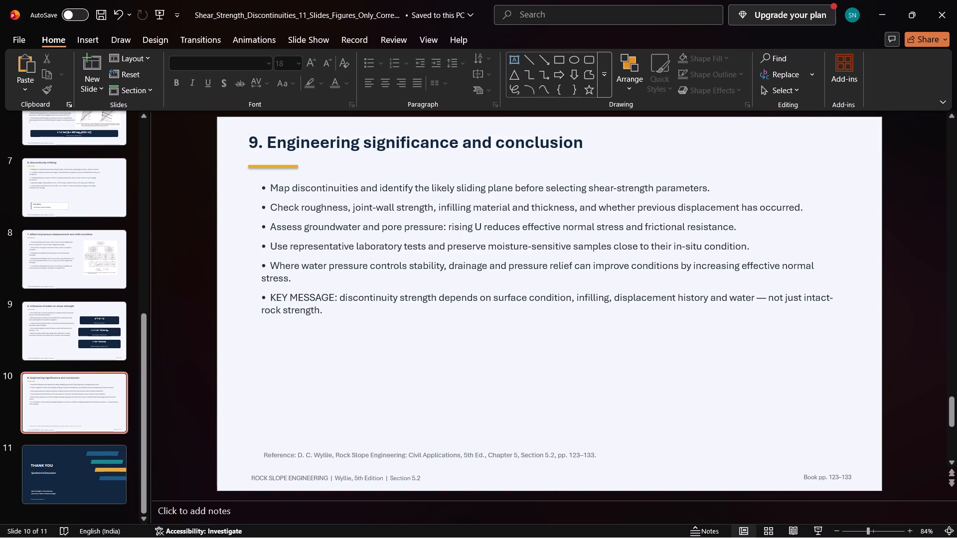
Replace the book page reference in the footer of slide 10 with "Pg No: 10".
left_click(861, 480)
left_click(850, 474)
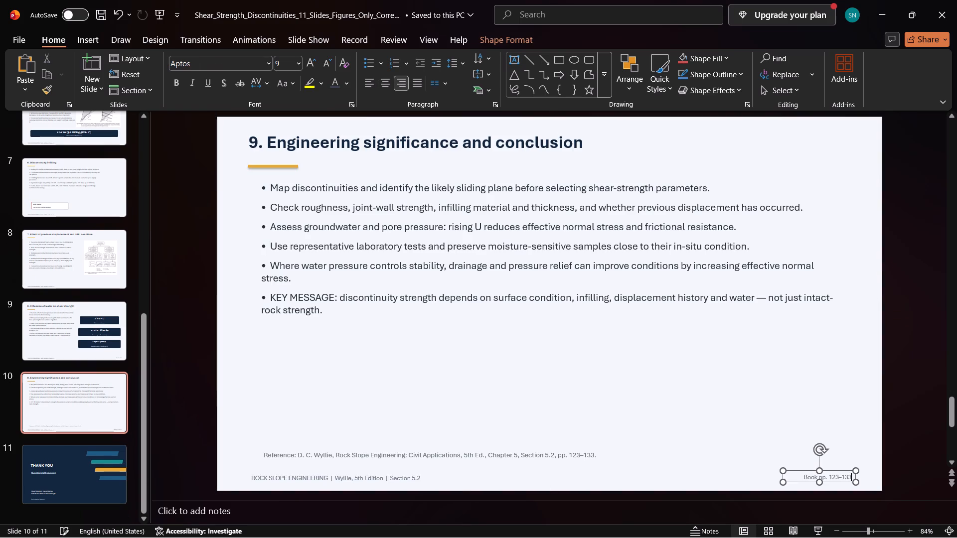
key("BackSpace")
key("BackSpace")
key("BackSpace")
key("BackSpace")
key("BackSpace")
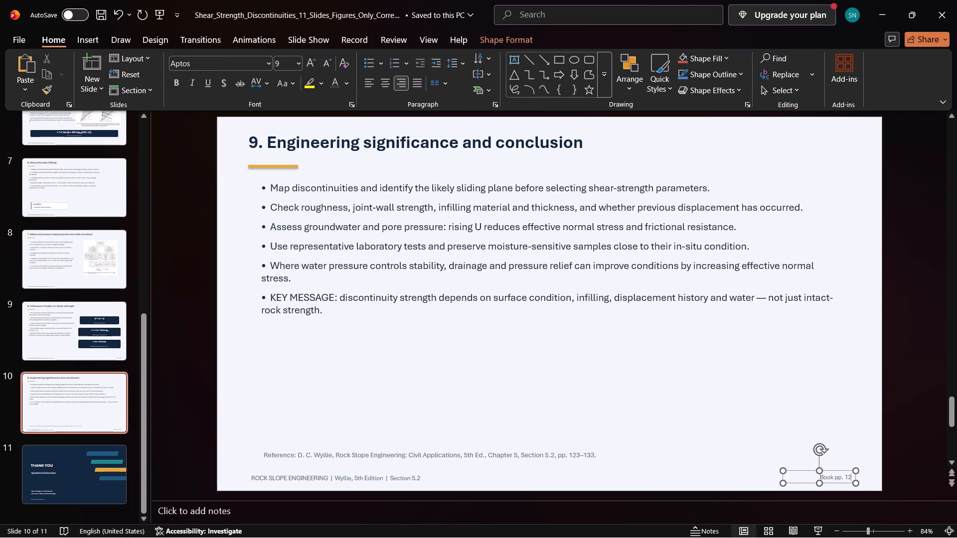
key("BackSpace")
key("BackSpace")
key("BackSpace")
key("BackSpace")
key("BackSpace")
key("BackSpace")
key("BackSpace")
key("BackSpace")
key("BackSpace")
key("BackSpace")
key("BackSpace")
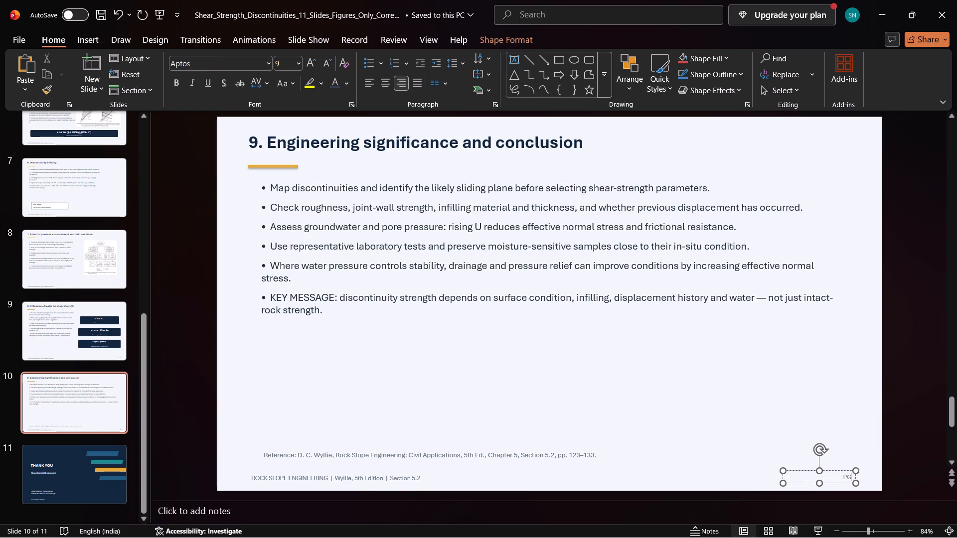
key("BackSpace")
key("o")
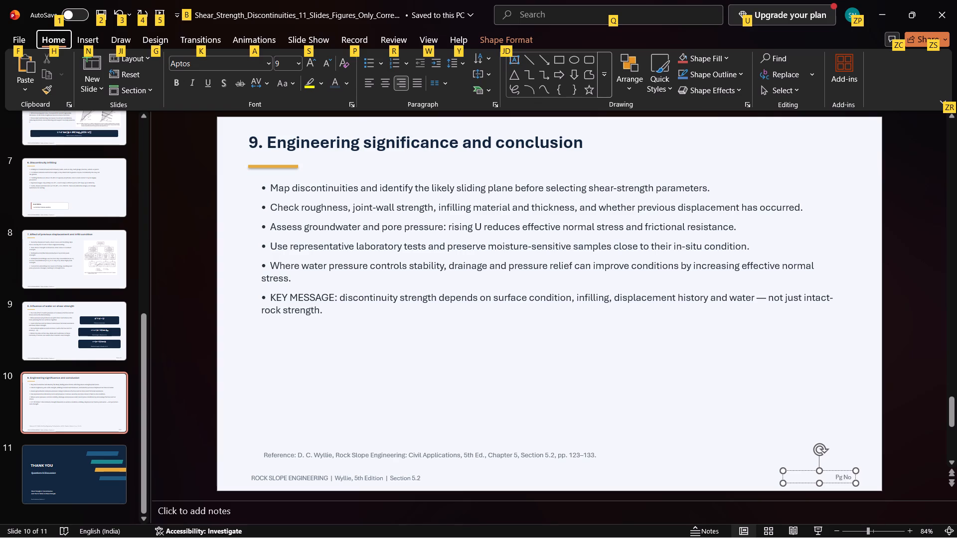
left_click(850, 474)
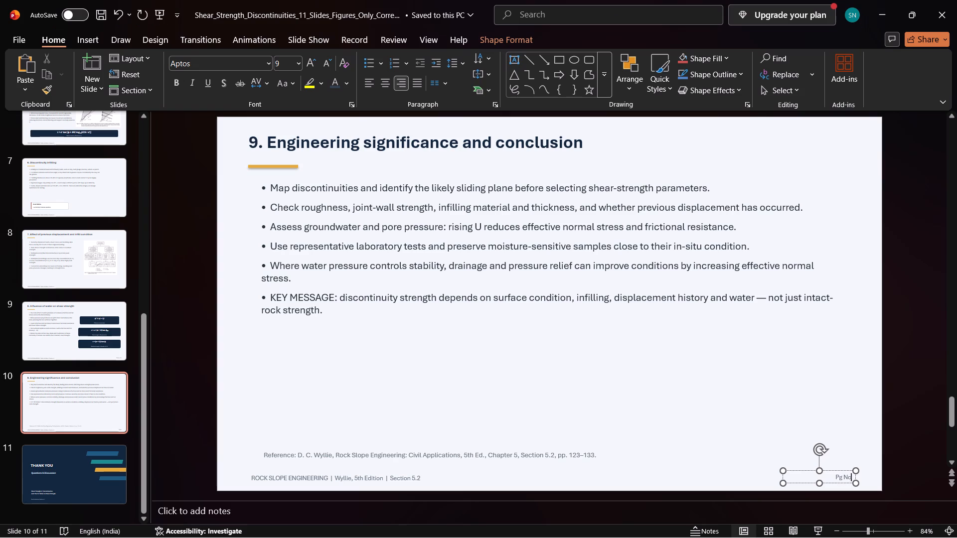
type(":")
key("space")
type("10")
left_click(793, 363)
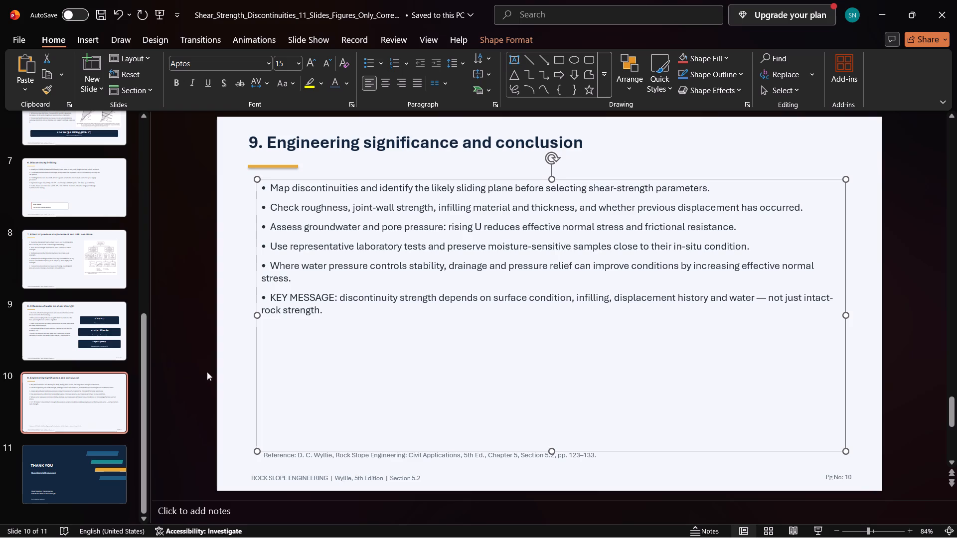
Replace the book page reference in the footer of slide 9 with "Pg No: 9".
left_click(90, 342)
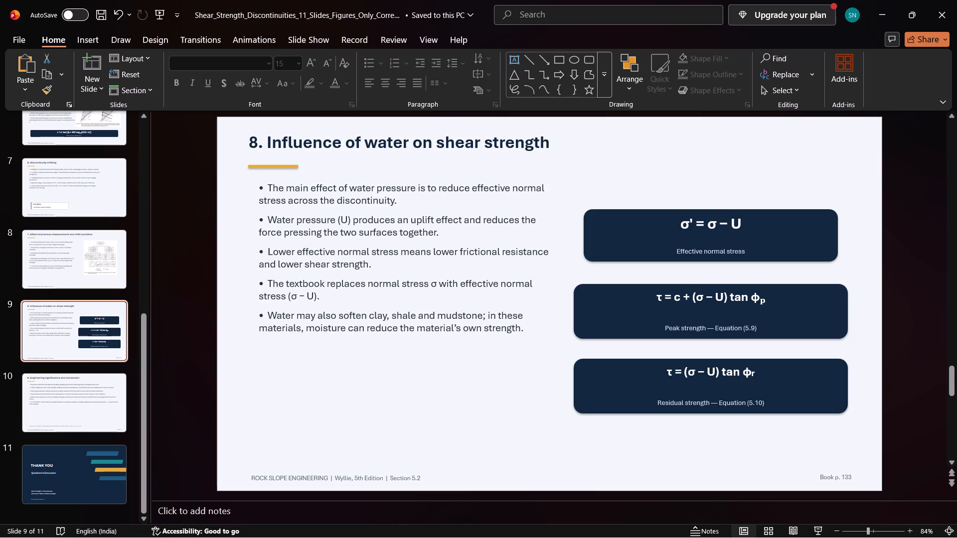
left_click(854, 478)
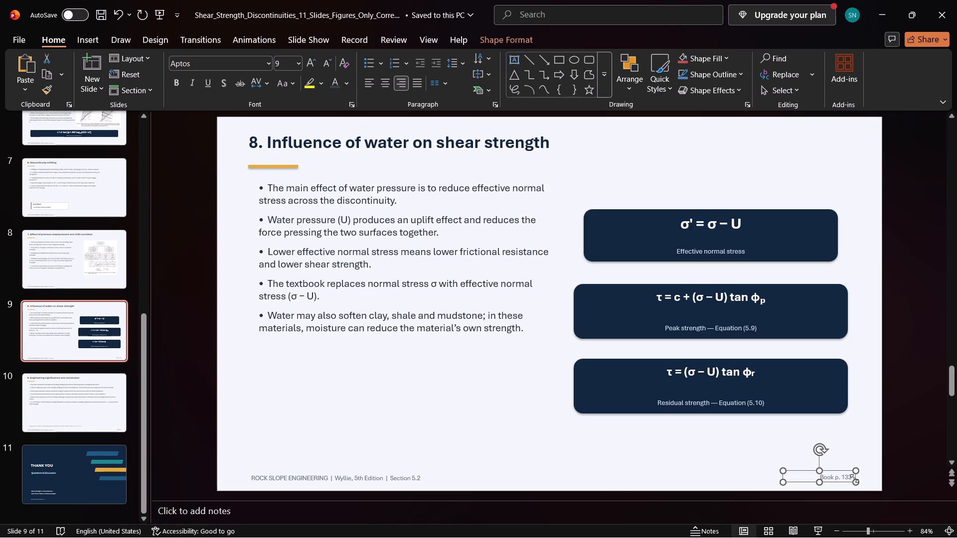
left_click(853, 478)
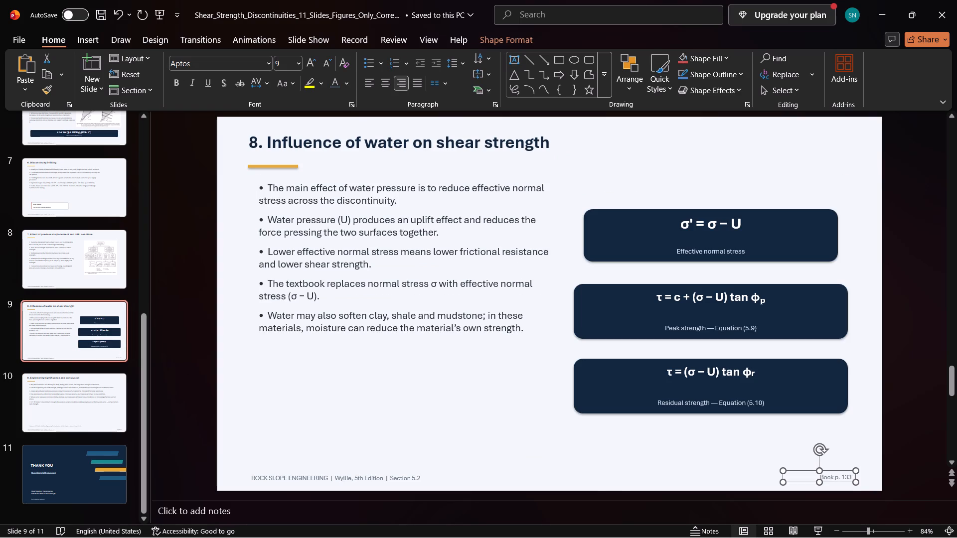
left_click(851, 476)
key("BackSpace")
key("BackSpace")
key("BackSpace")
key("BackSpace")
key("BackSpace")
key("BackSpace")
key("BackSpace")
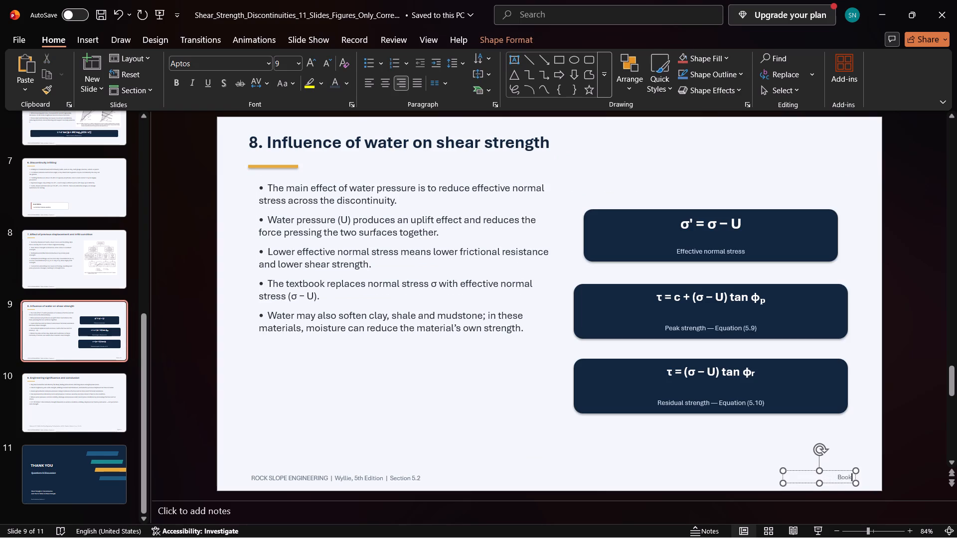
key("BackSpace")
key("BackSpace")
key("BackSpace")
key("BackSpace")
key("n")
key("o")
type(":")
key("space")
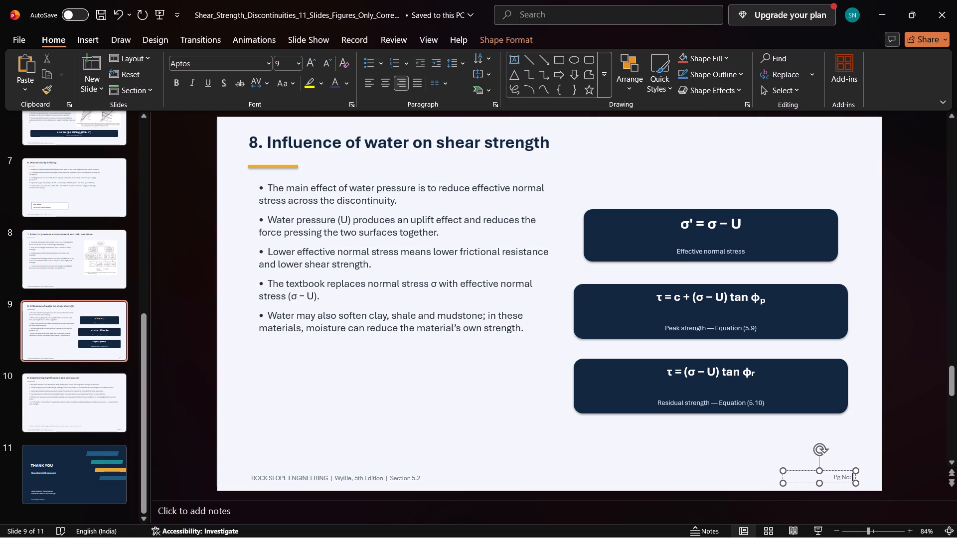
key("9")
key("Return")
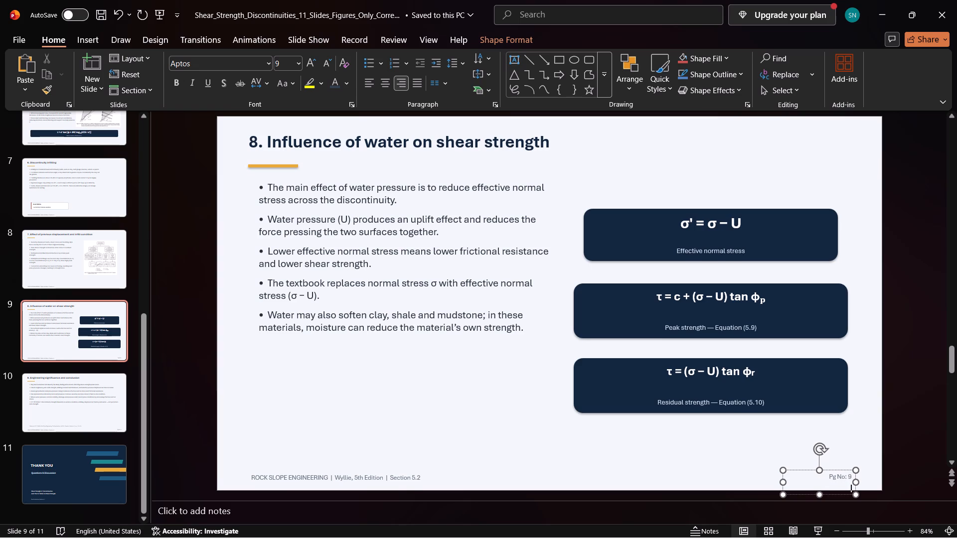
left_click(581, 437)
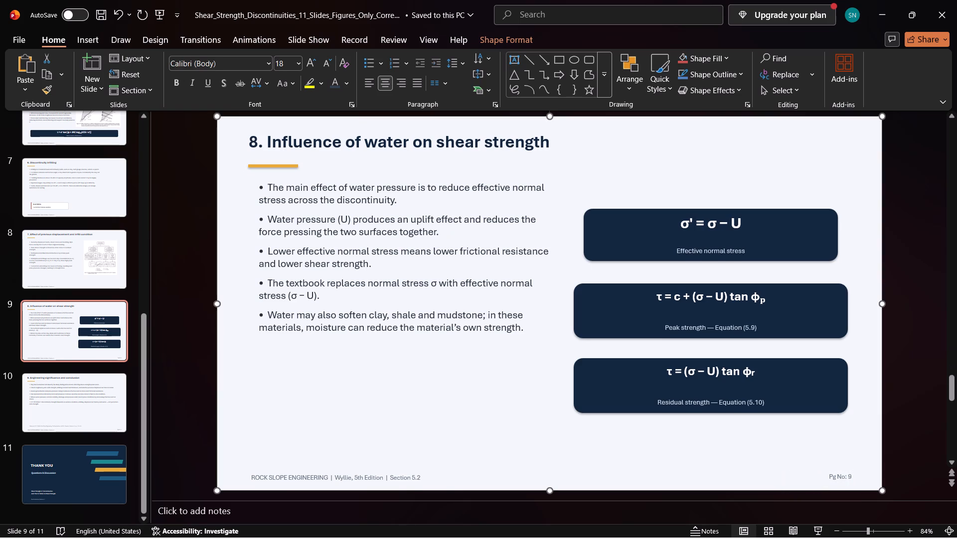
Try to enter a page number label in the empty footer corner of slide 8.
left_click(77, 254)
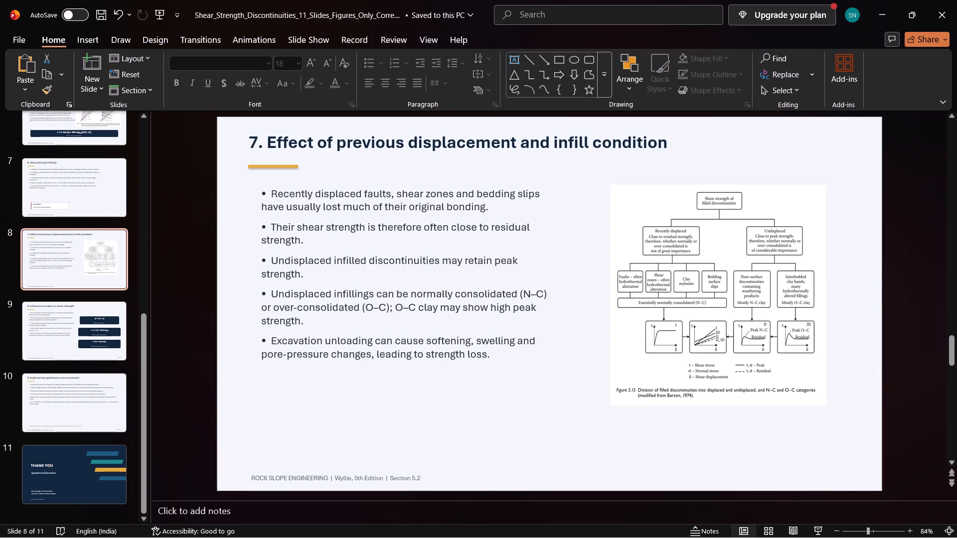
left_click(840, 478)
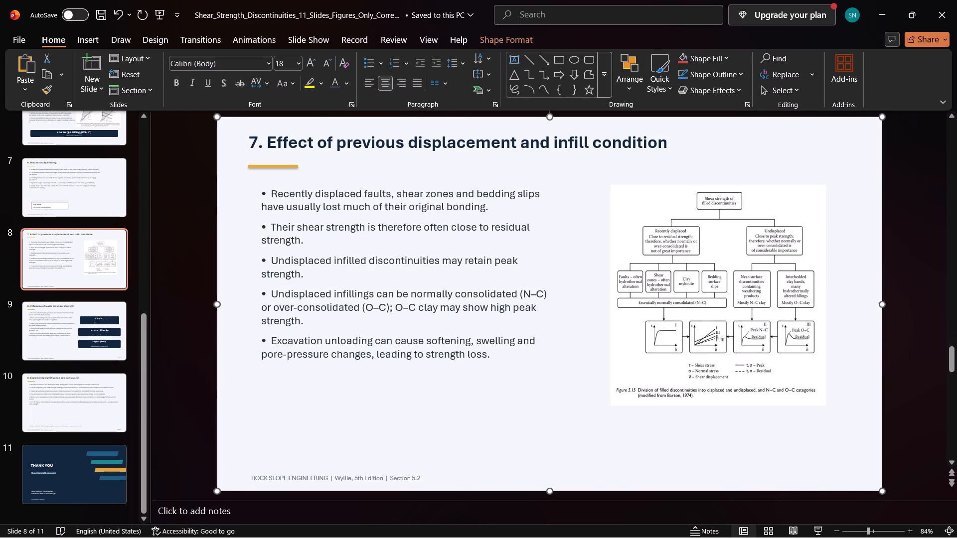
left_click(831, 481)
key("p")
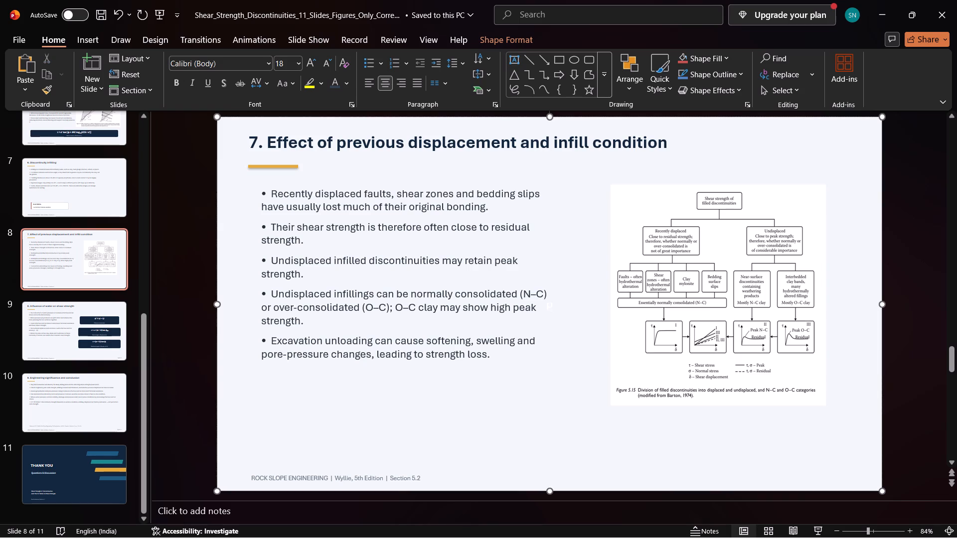
On slide 10, nudge the "Pg No: 10" text box slightly up and away from the slide edge, and copy the box.
left_click(66, 395)
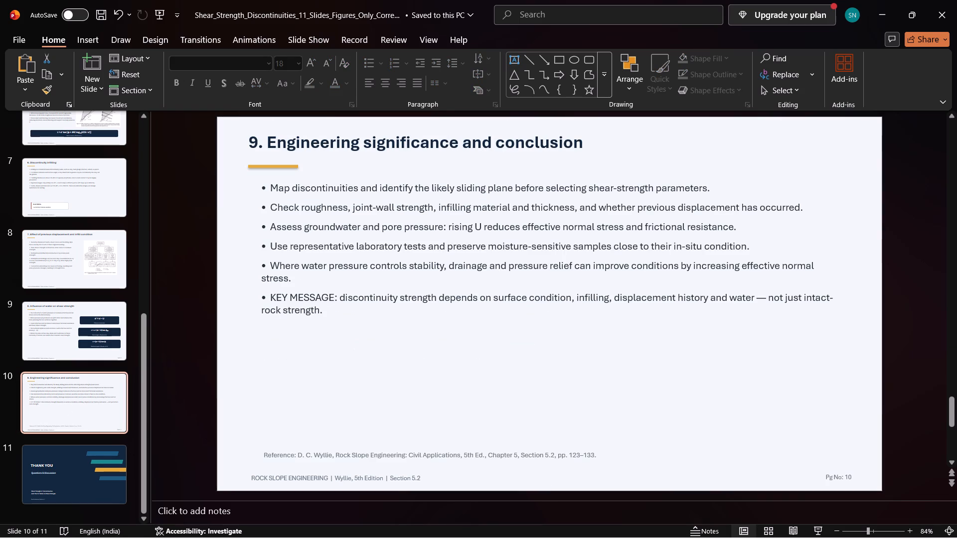
left_click(831, 480)
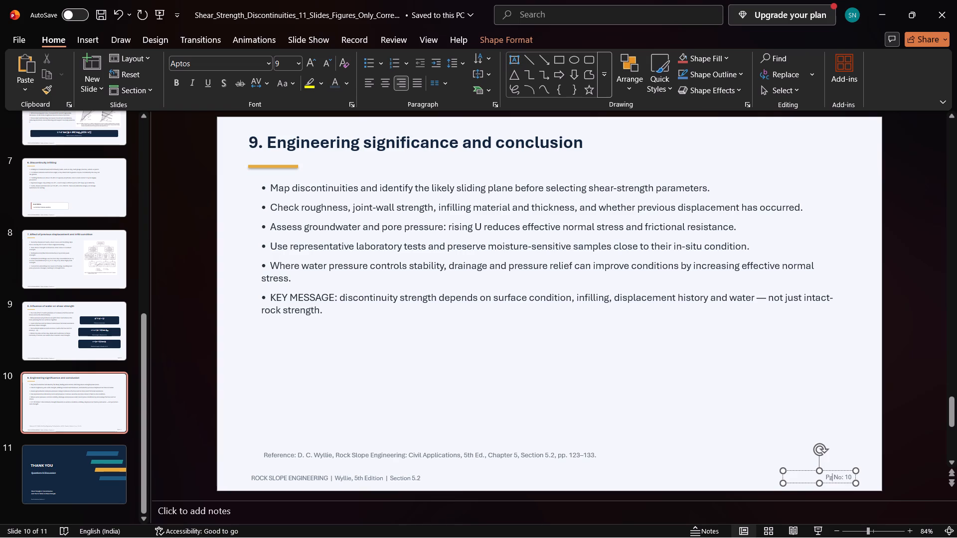
left_click_drag(796, 476, 793, 471)
left_click(788, 461)
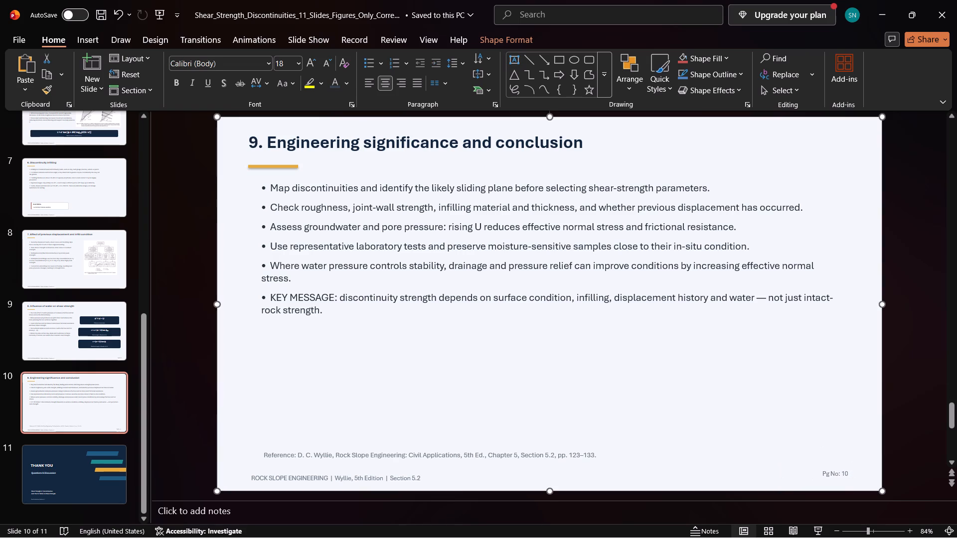
left_click(832, 476)
right_click(832, 476)
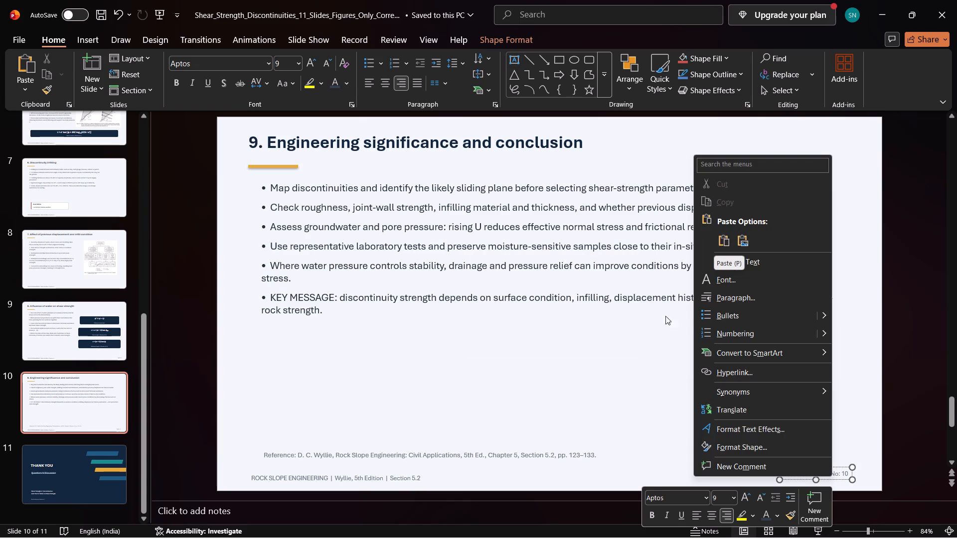
left_click(592, 362)
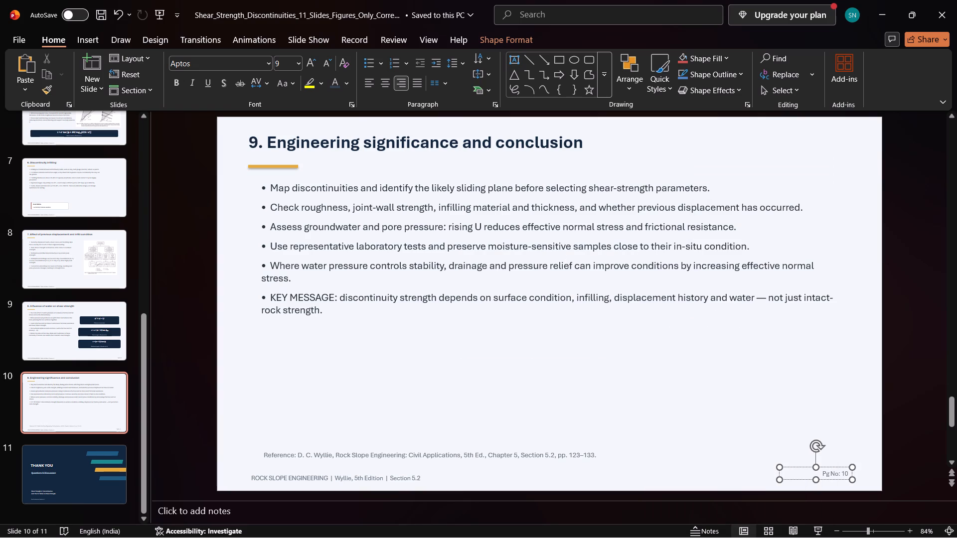
left_click(796, 476)
left_click(796, 476)
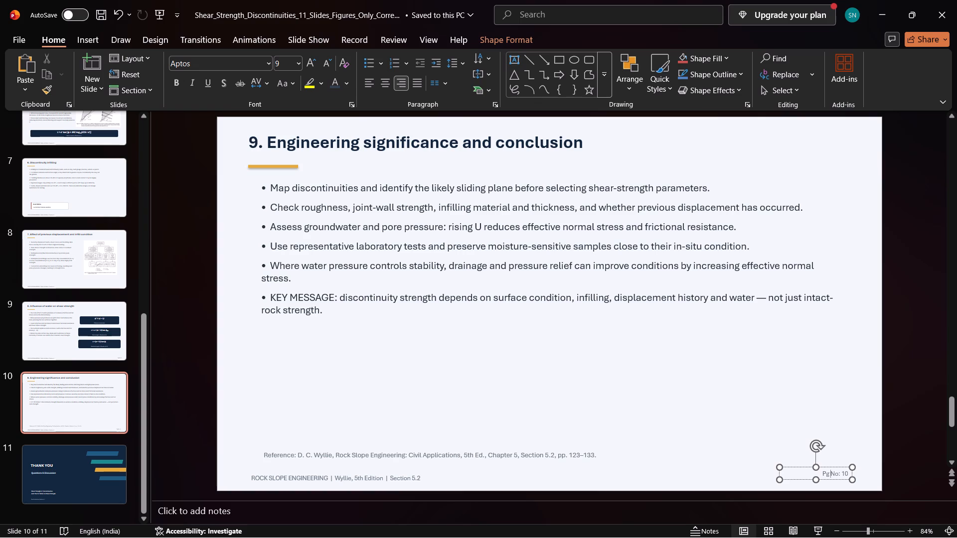
right_click(790, 473)
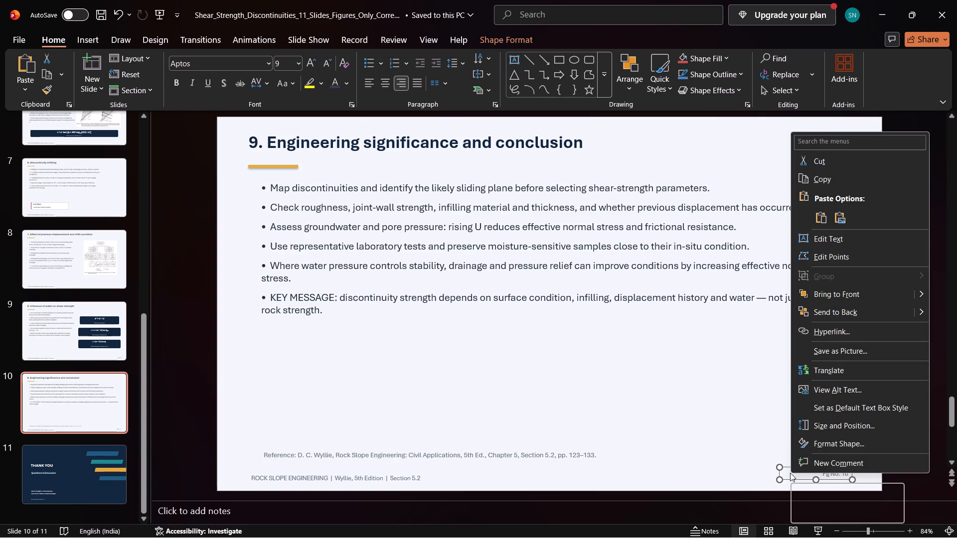
left_click(823, 177)
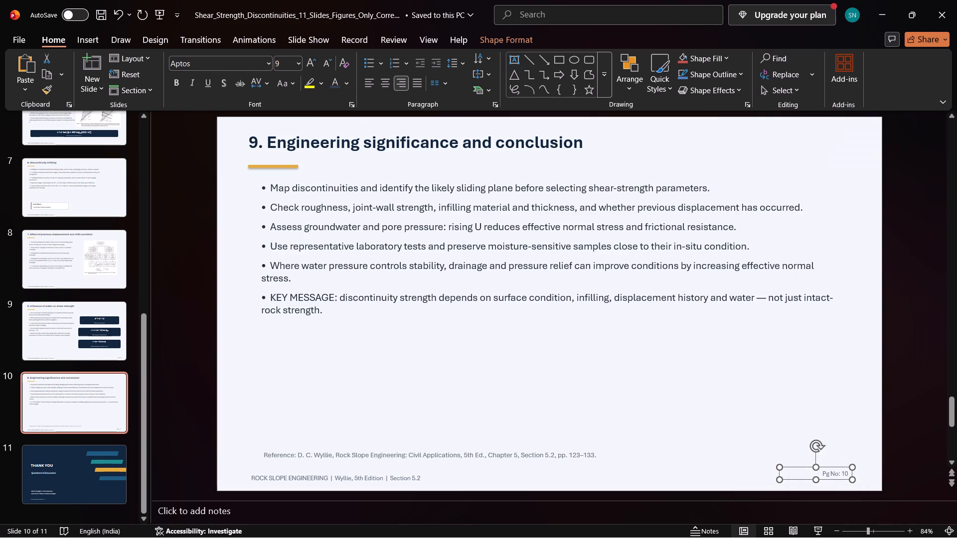
Delete all the text of the leftover caption "Wyllie, Table 5.1, book p. 125" beside the bullets on slide 2.
scroll(747, 215, "right", 1)
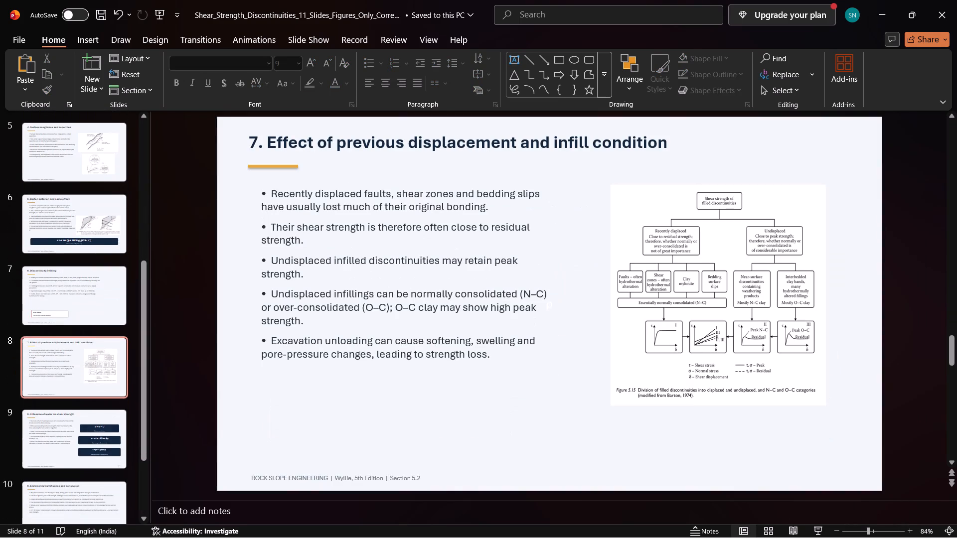
scroll(747, 215, "right", 1)
scroll(146, 205, "up", 4)
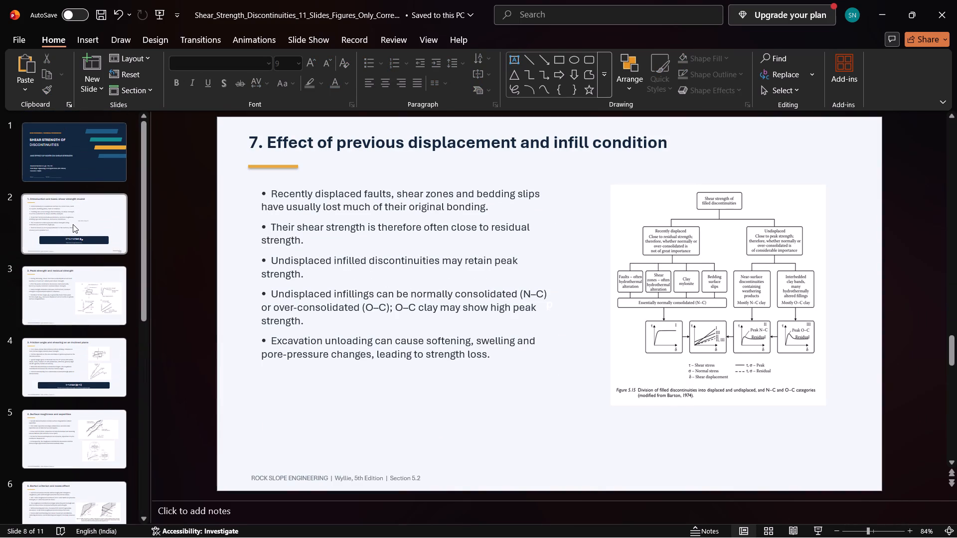
left_click(73, 224)
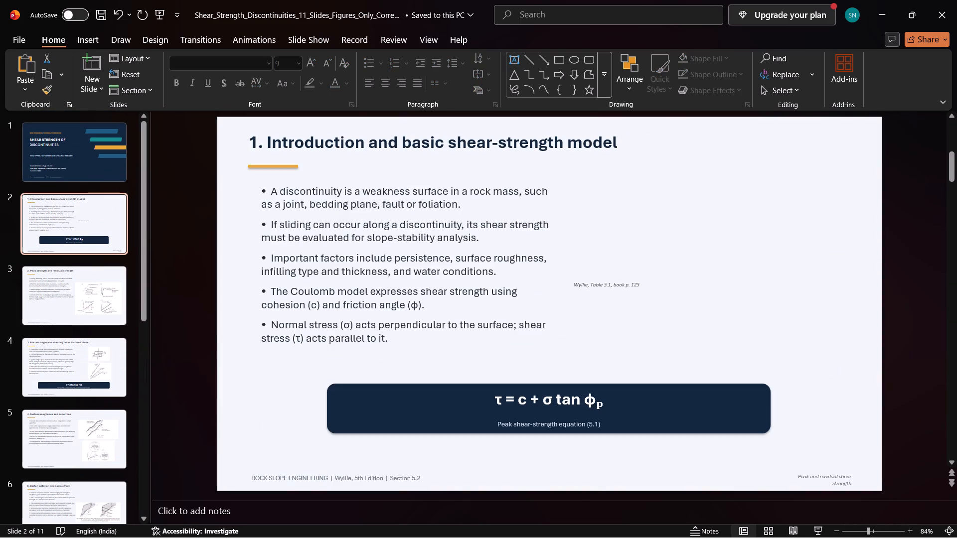
left_click(628, 282)
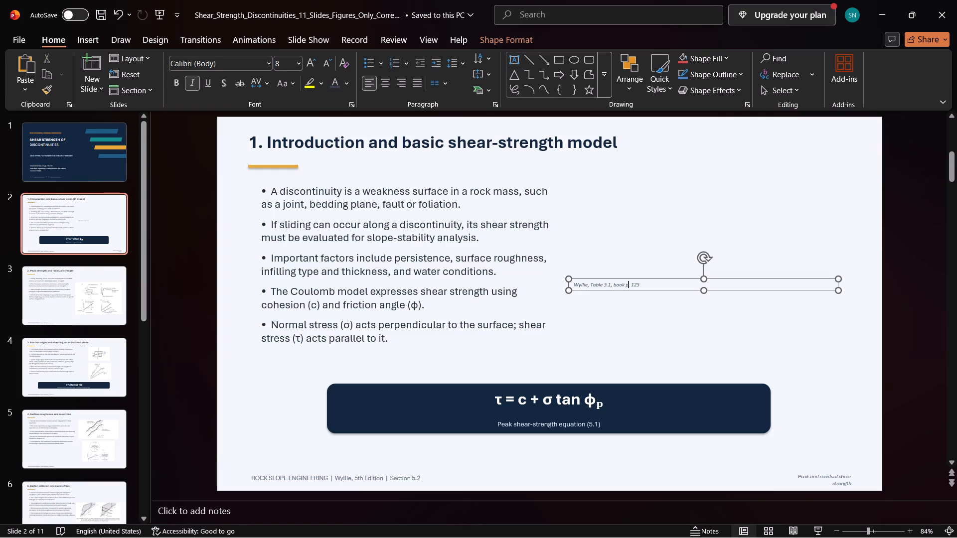
key("Right")
key("Right")
key("Right")
key("Right")
key("Right")
key("BackSpace")
key("BackSpace")
key("BackSpace")
key("BackSpace")
key("BackSpace")
key("BackSpace")
key("BackSpace")
key("BackSpace")
key("BackSpace")
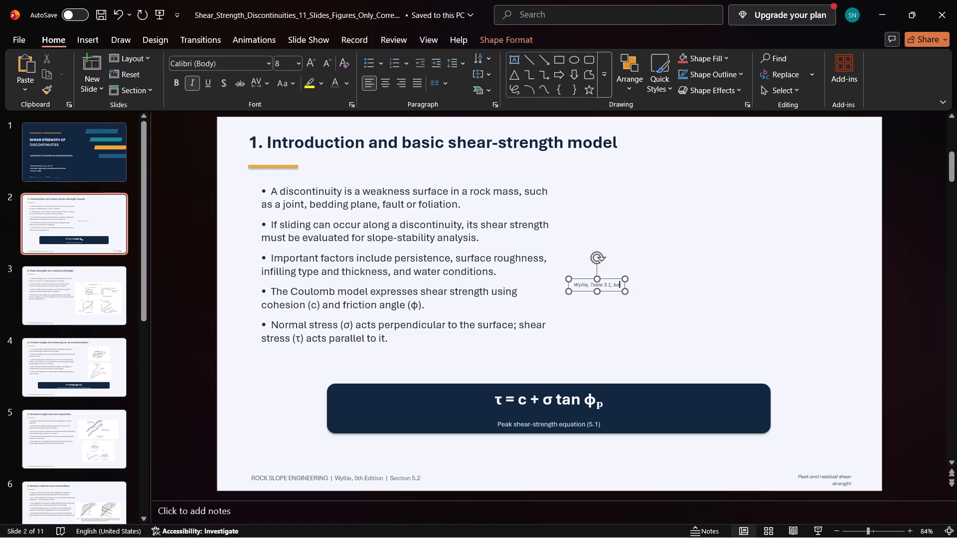
key("BackSpace")
key("BackSpace")
key("BackSpace")
key("BackSpace")
key("BackSpace")
key("BackSpace")
key("BackSpace")
key("BackSpace")
key("BackSpace")
key("BackSpace")
key("BackSpace")
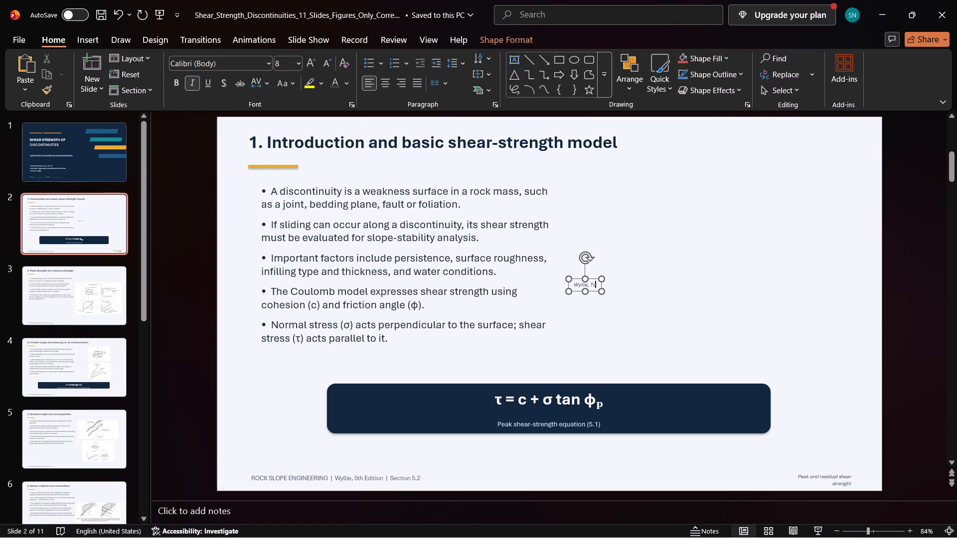
key("BackSpace")
key("BackSpace")
key("BackSpace")
key("BackSpace")
key("BackSpace")
key("BackSpace")
key("BackSpace")
key("BackSpace")
key("BackSpace")
key("BackSpace")
key("BackSpace")
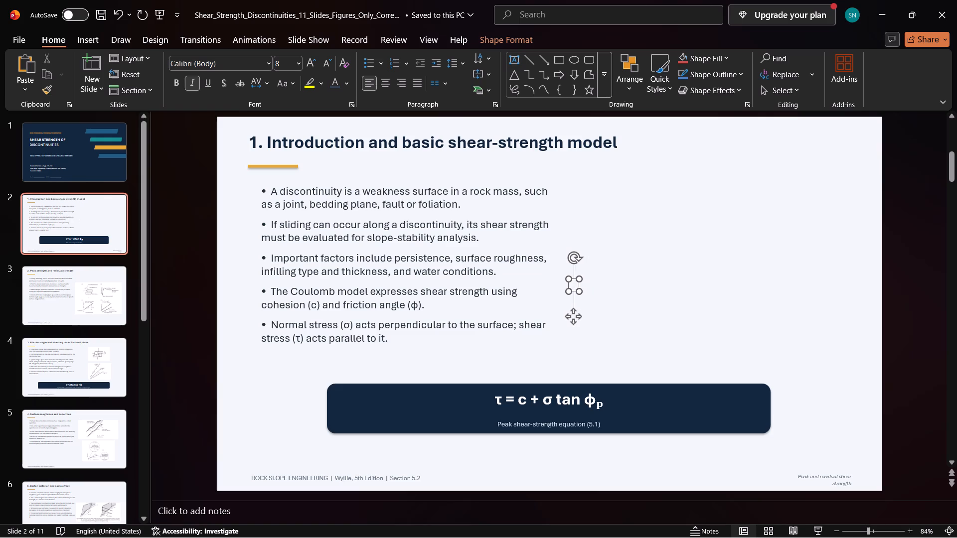
Open the "Peak and residual shear strength" footer caption on slide 2 for editing.
left_click(816, 481)
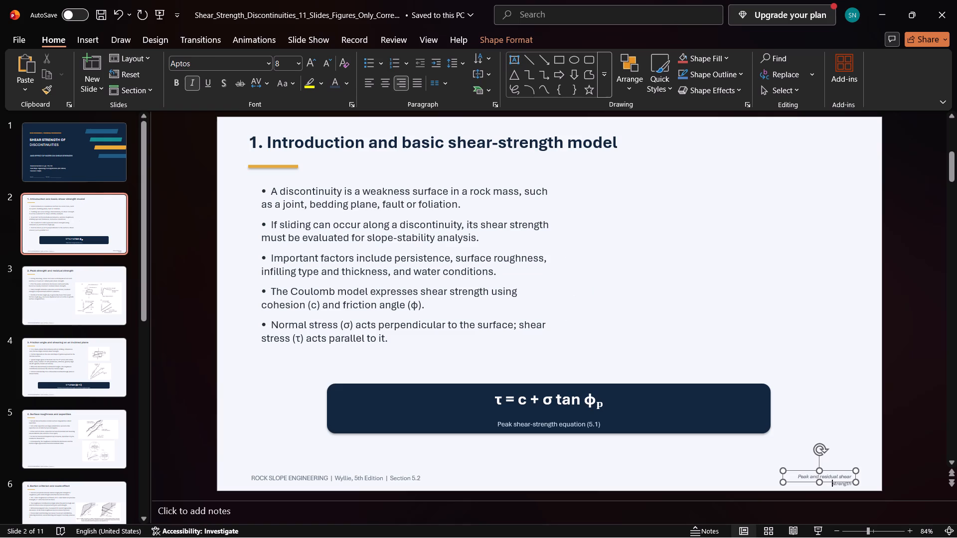
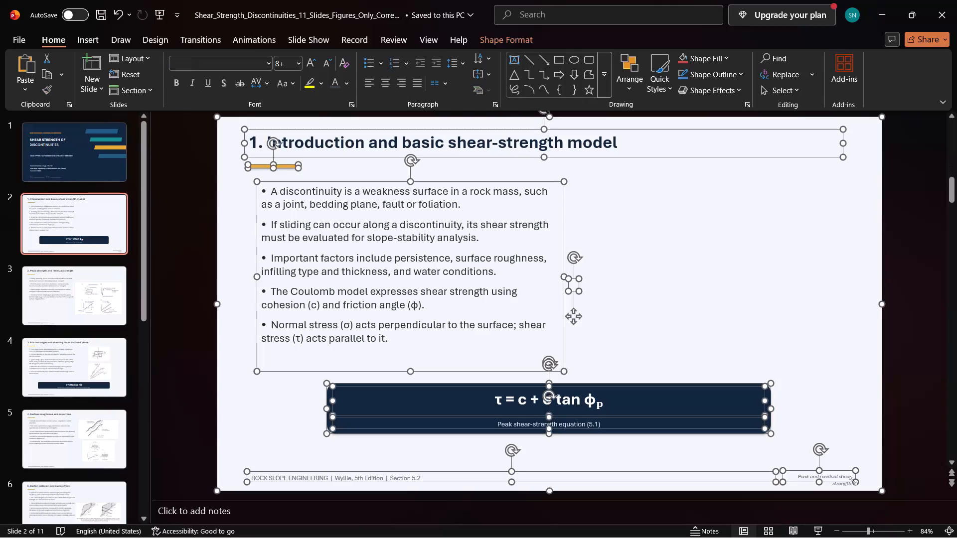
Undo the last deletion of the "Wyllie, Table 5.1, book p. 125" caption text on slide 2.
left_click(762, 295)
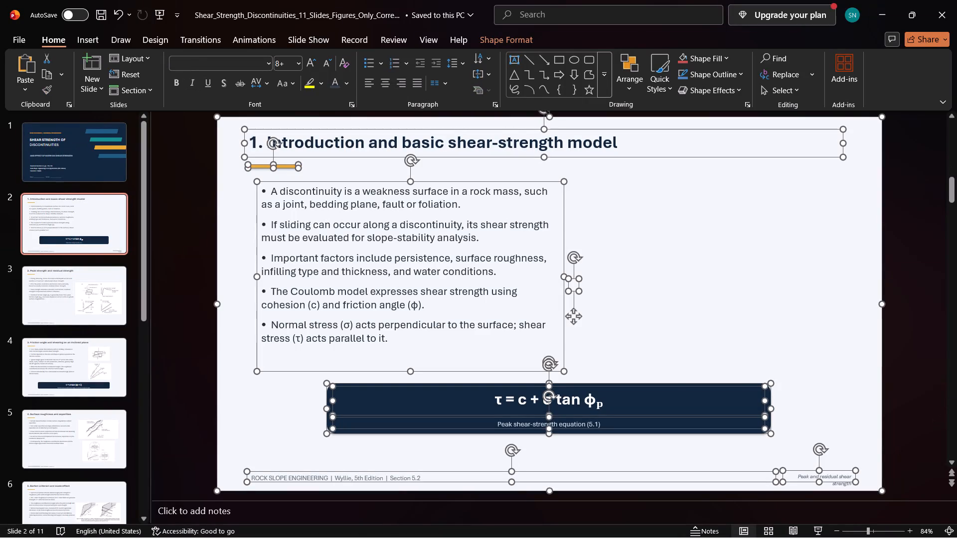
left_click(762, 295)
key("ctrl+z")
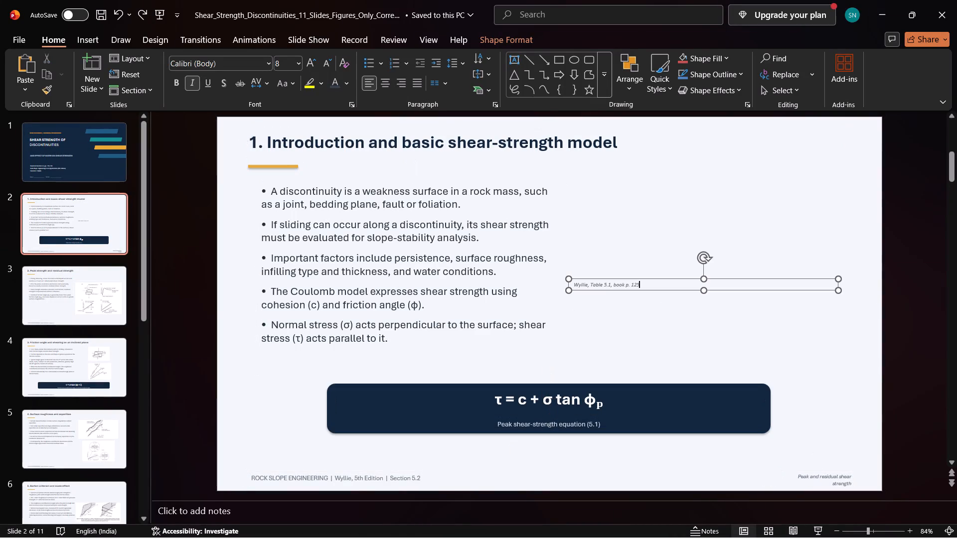
Delete all the text of the caption "Wyllie, Table 5.1, book p. 125" beside the bullets on slide 2.
left_click(762, 295)
left_click(696, 285)
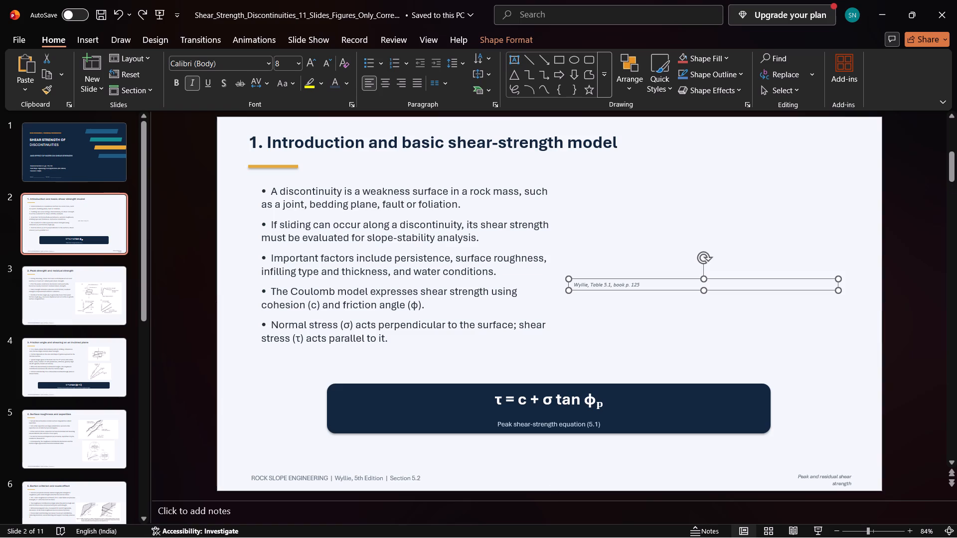
left_click(665, 285)
left_click(645, 283)
left_click(625, 285)
key("ctrl+a")
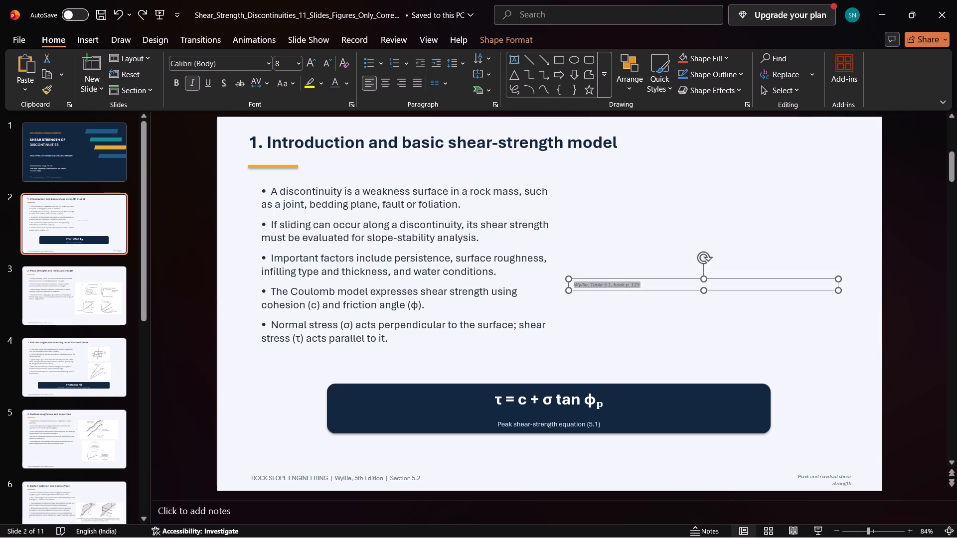
key("BackSpace")
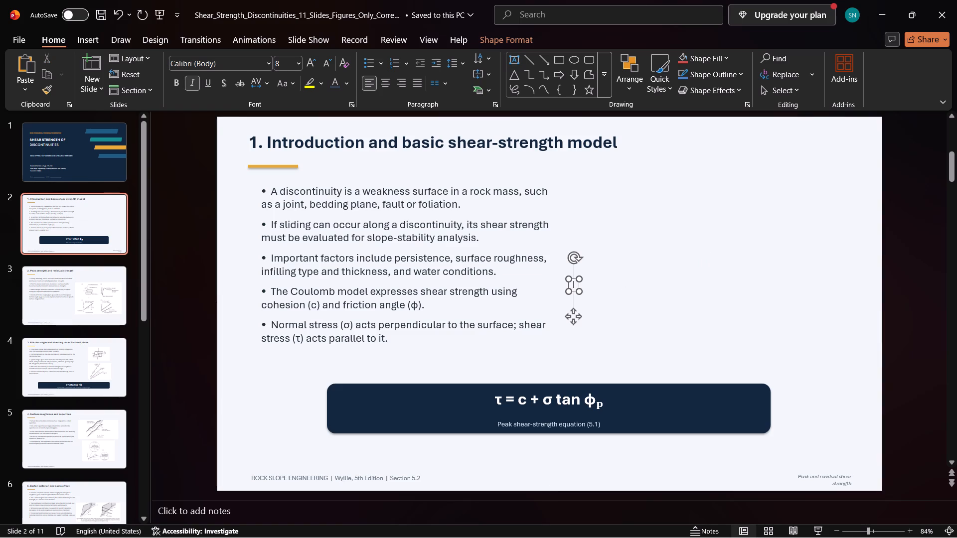
Delete all the text of the "Peak and residual shear strength" footer caption on slide 2.
left_click(811, 474)
key("ctrl+a")
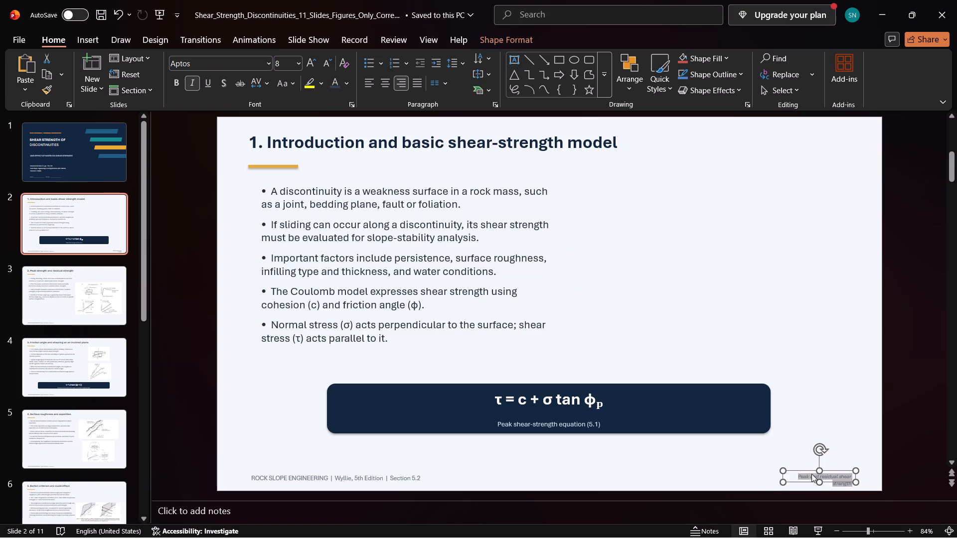
key("ctrl+BackSpace")
key("BackSpace")
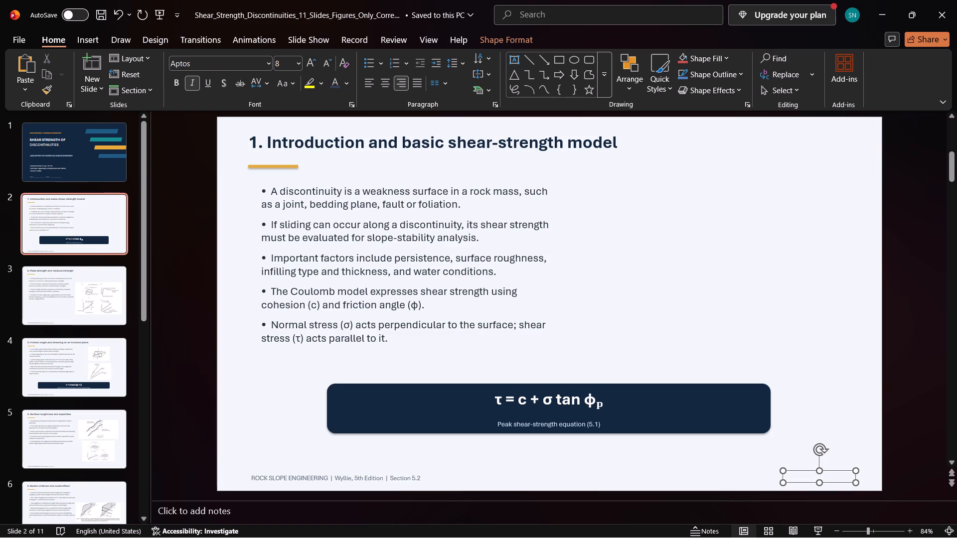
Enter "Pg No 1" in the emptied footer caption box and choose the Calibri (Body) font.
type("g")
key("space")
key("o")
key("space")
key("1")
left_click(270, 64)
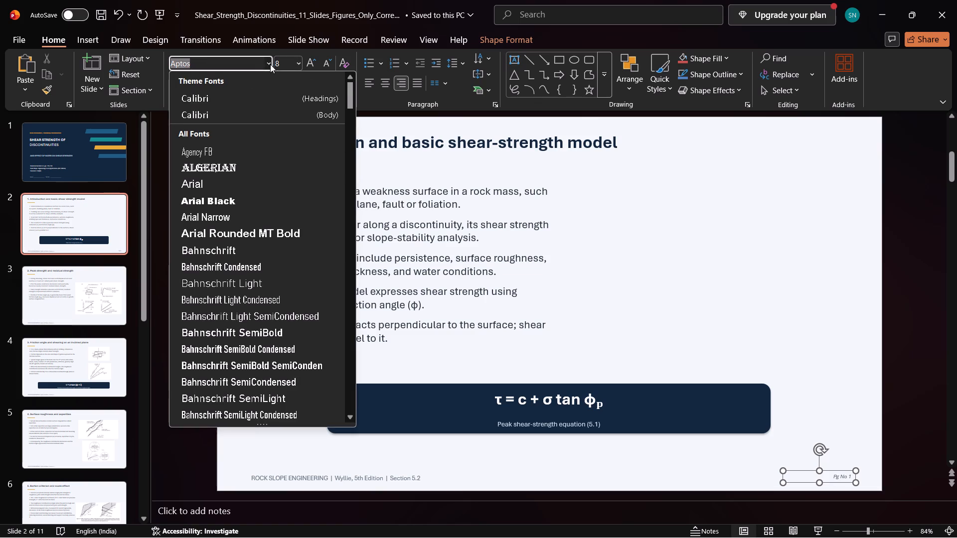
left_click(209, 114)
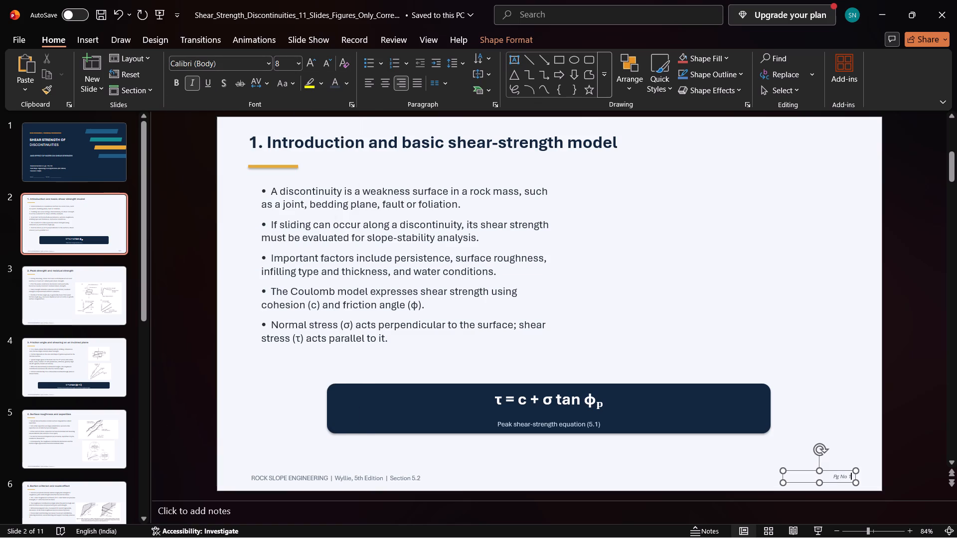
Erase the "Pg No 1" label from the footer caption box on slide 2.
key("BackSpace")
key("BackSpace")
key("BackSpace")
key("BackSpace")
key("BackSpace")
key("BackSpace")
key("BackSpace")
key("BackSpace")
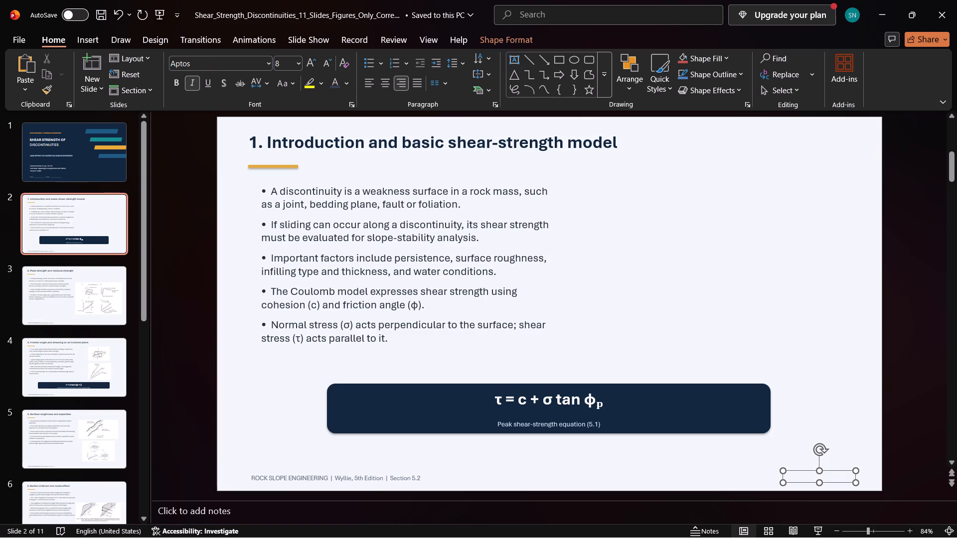
Add the text "Pg No : 2" to the full-slide background shape on slide 2.
left_click(823, 339)
left_click(814, 470)
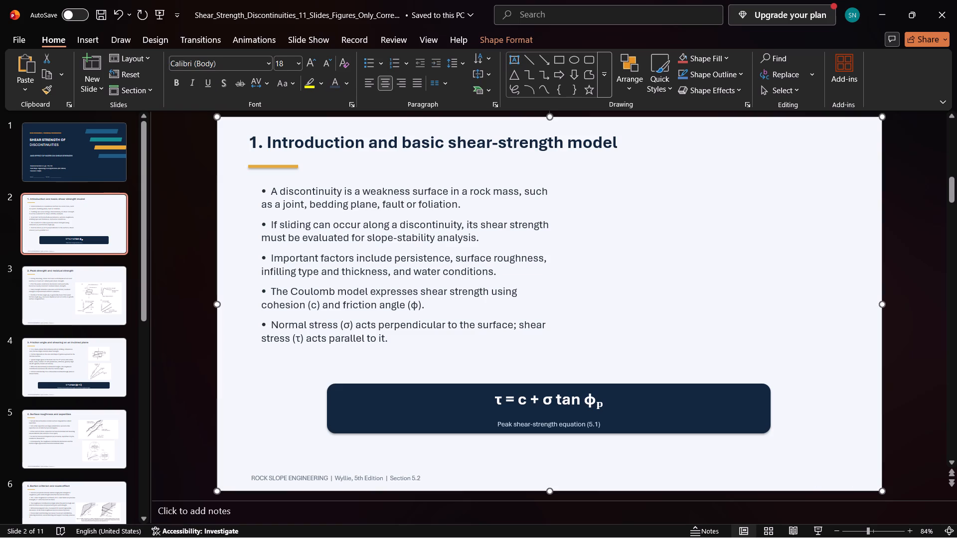
right_click(814, 470)
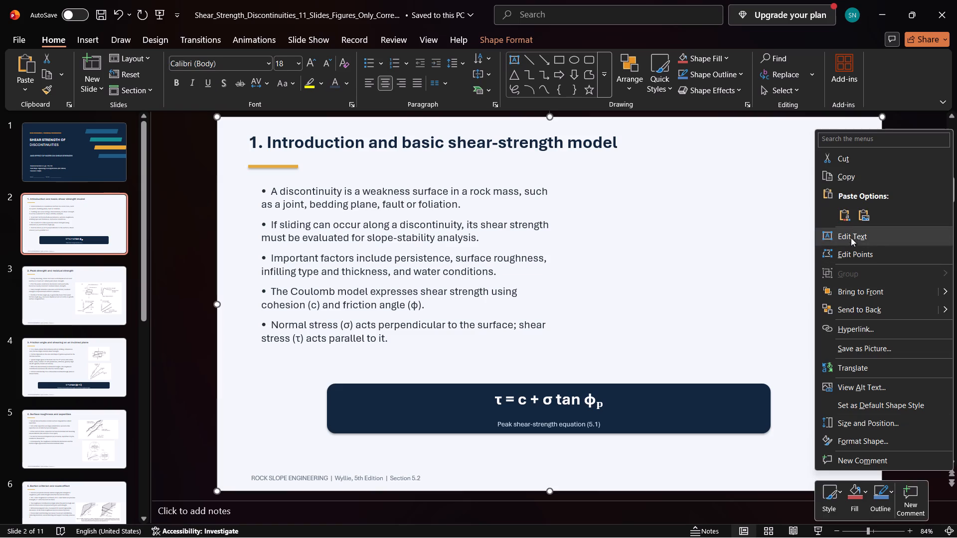
left_click(838, 235)
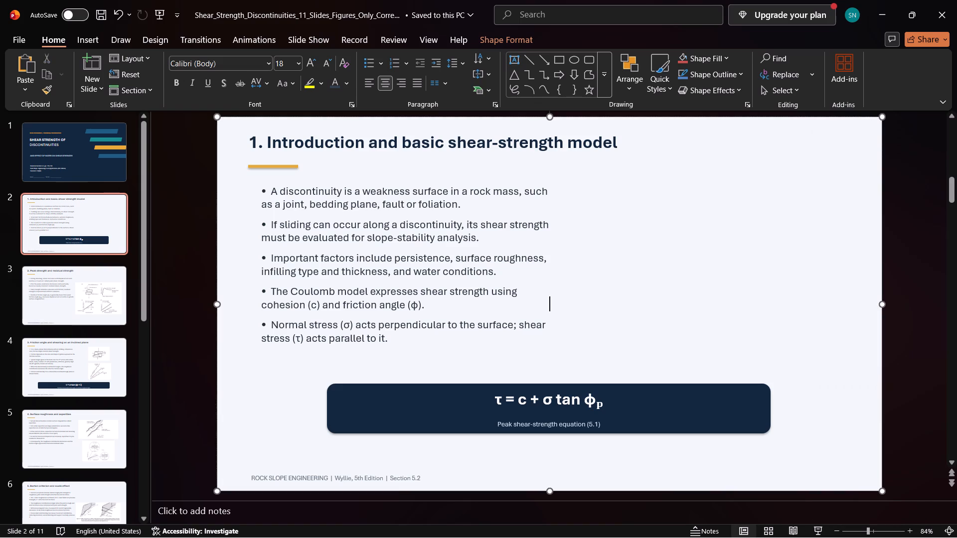
type("pp")
key("BackSpace")
key("BackSpace")
key("o")
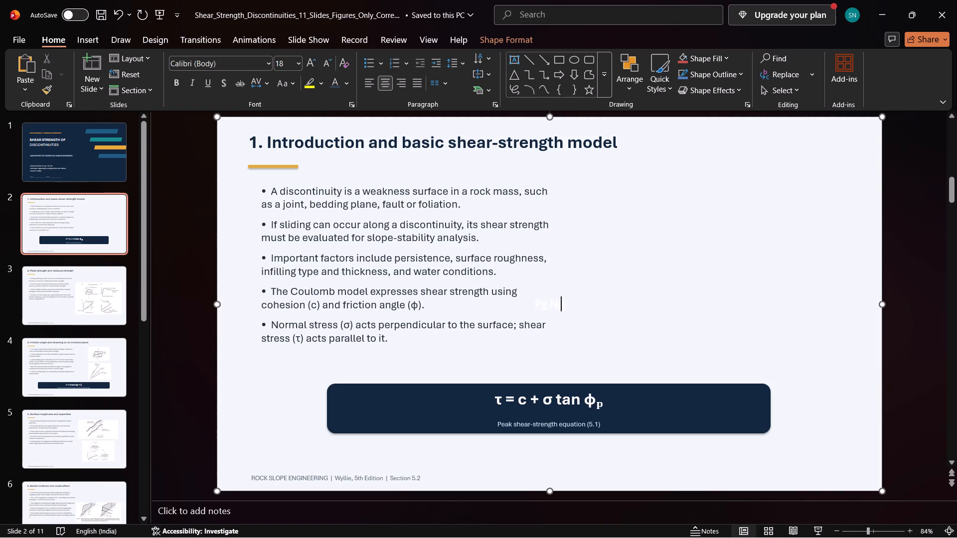
key("space")
type(":")
key("space")
key("1")
key("BackSpace")
key("2")
Try to select the white "Pg No : 2" text of the background shape, beside the bullets on slide 2.
left_click(545, 305)
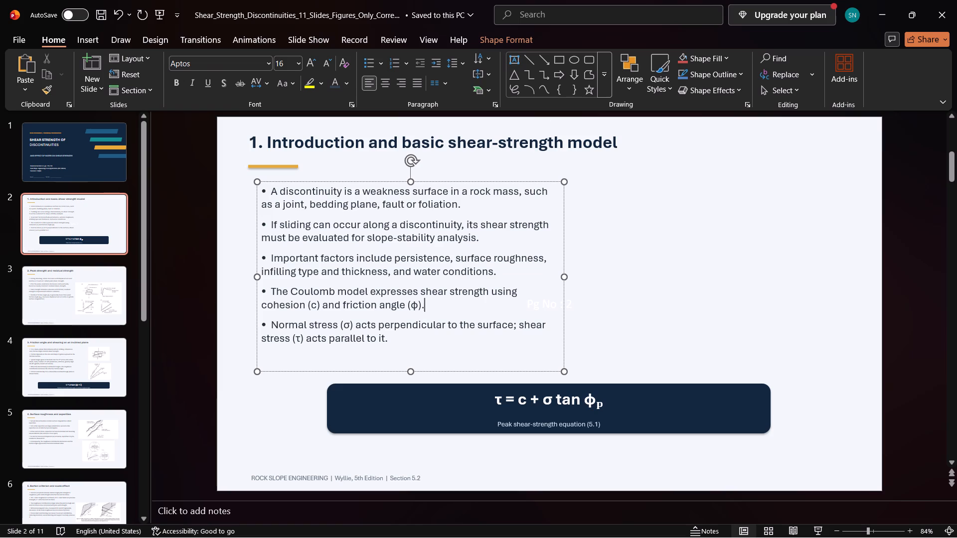
left_click(545, 303)
left_click_drag(478, 303, 566, 308)
left_click_drag(566, 308, 567, 308)
left_click(667, 346)
double_click(548, 299)
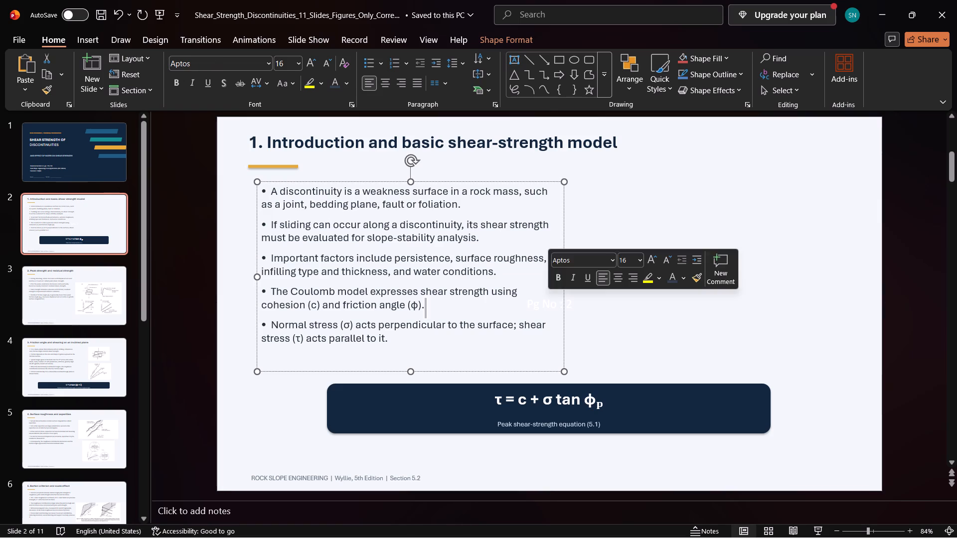
left_click(599, 306)
left_click(599, 306)
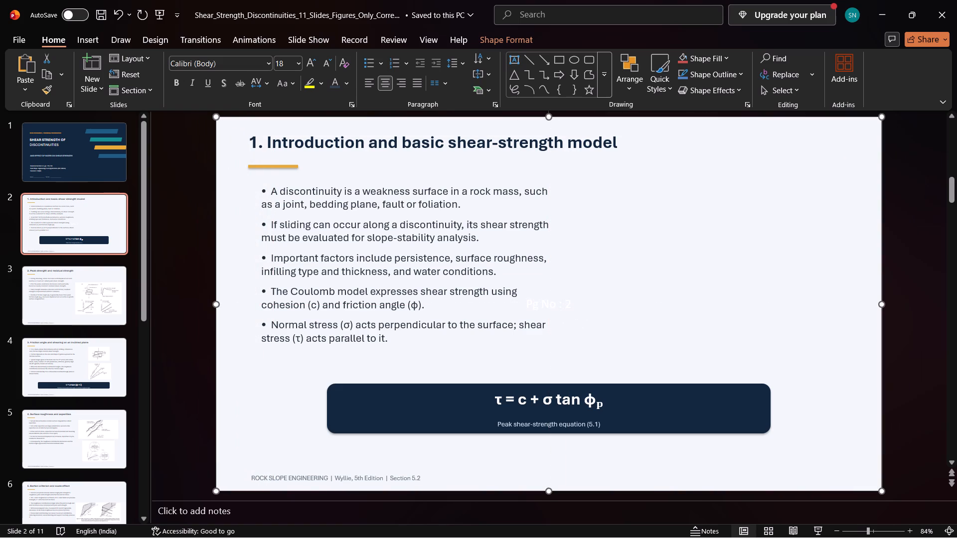
Undo the "Pg No : 2" text entry in the full-slide background shape on slide 2 until no label text remains.
left_click(558, 306)
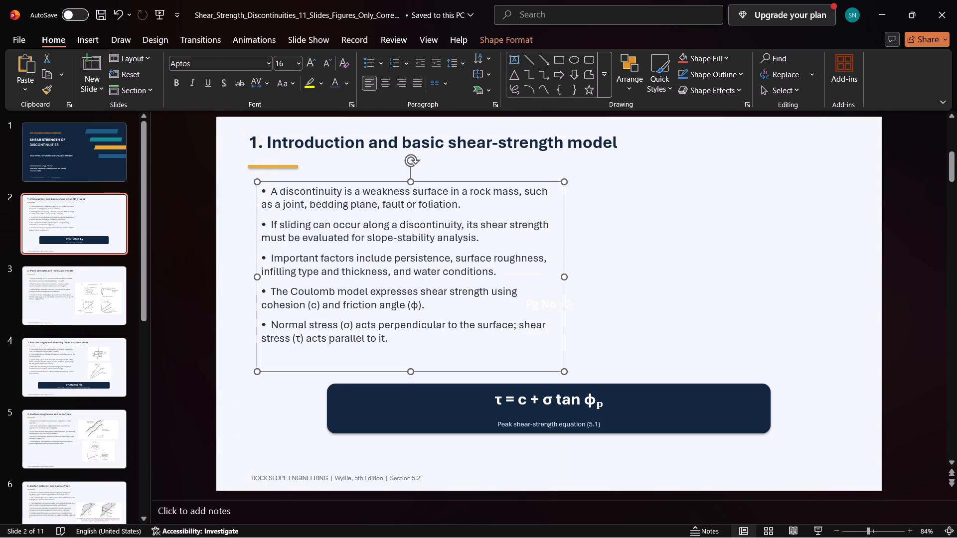
key("ctrl+z")
key("ctrl+z")
key("ctrl+z")
key("ctrl+z")
key("ctrl+z")
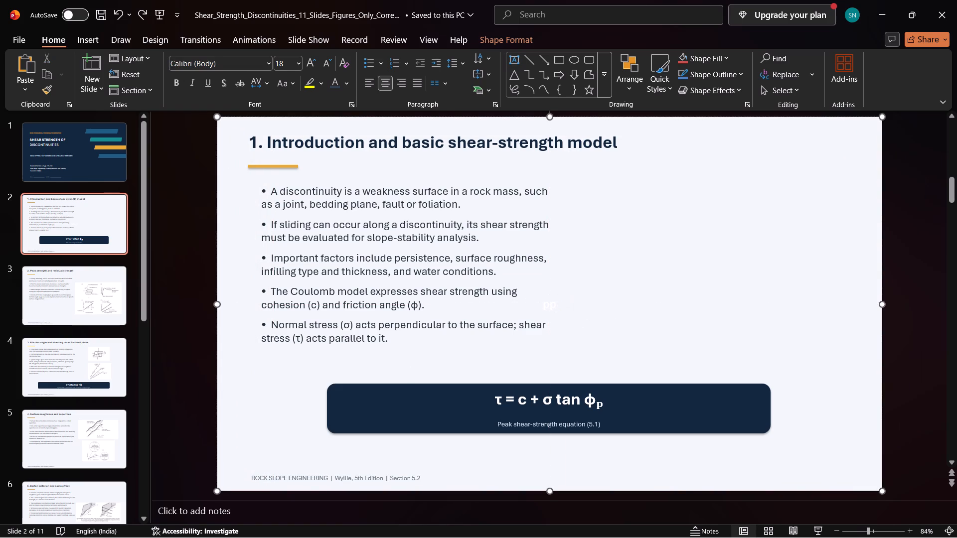
key("ctrl+z")
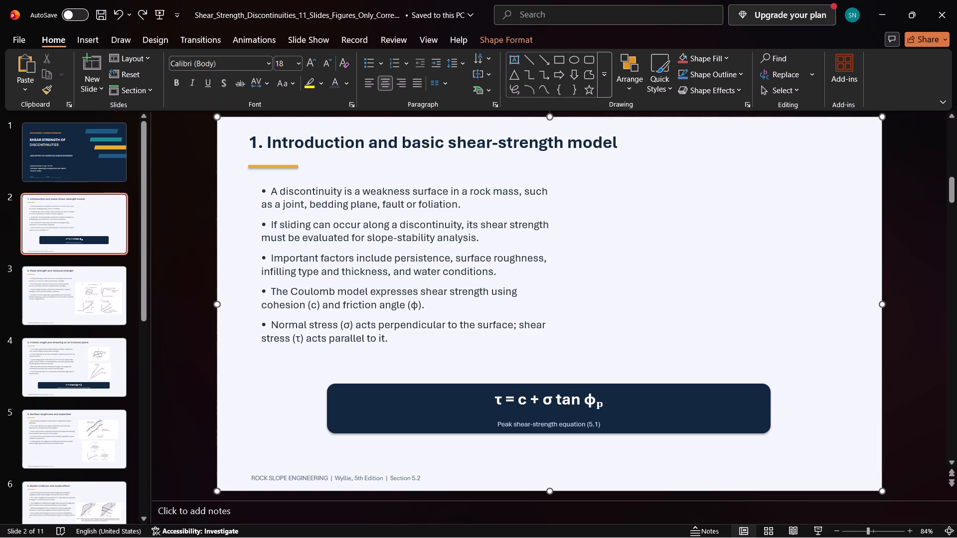
Move the full-slide background shape on slide 2 slightly upward.
left_click(772, 464)
left_click_drag(772, 464, 771, 459)
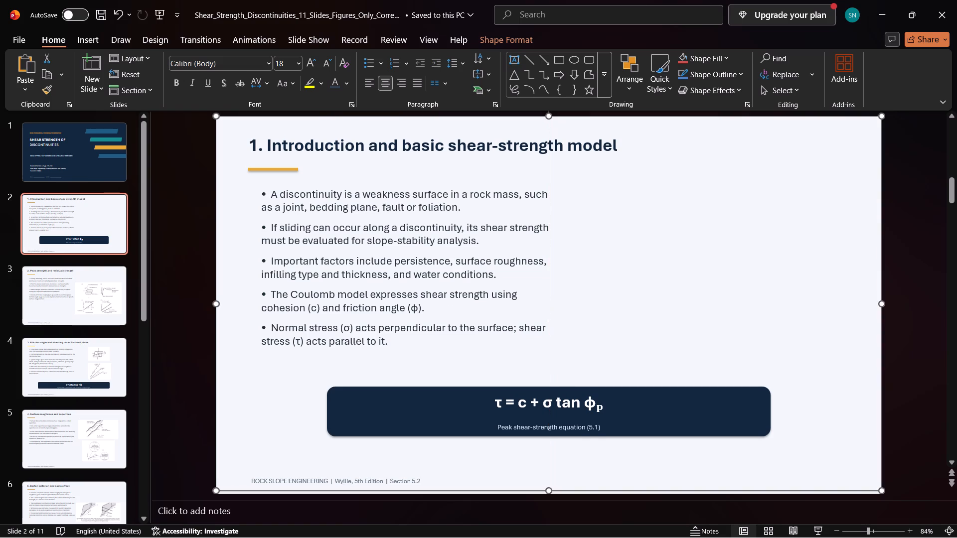
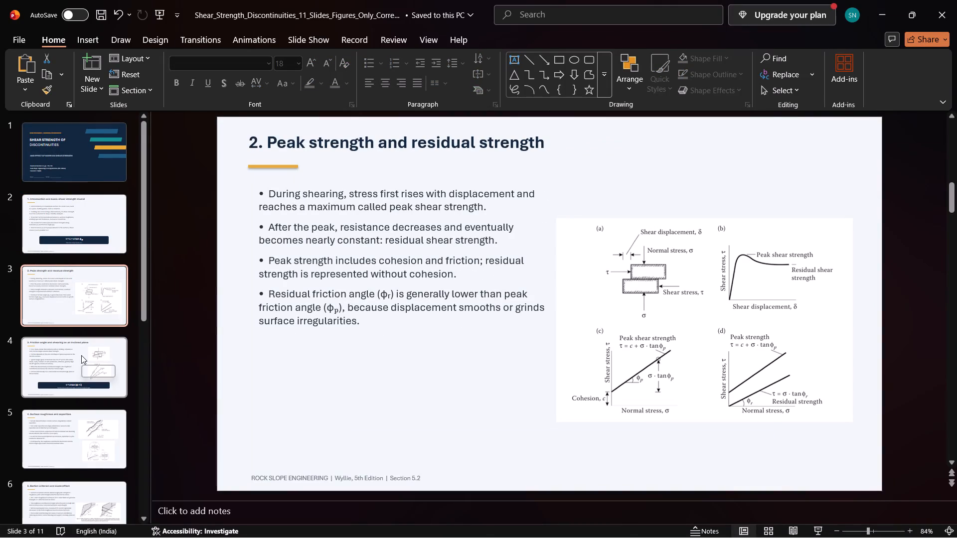
Open slide 4, on friction angle and shearing on an inclined plane.
scroll(81, 355, "down", 1)
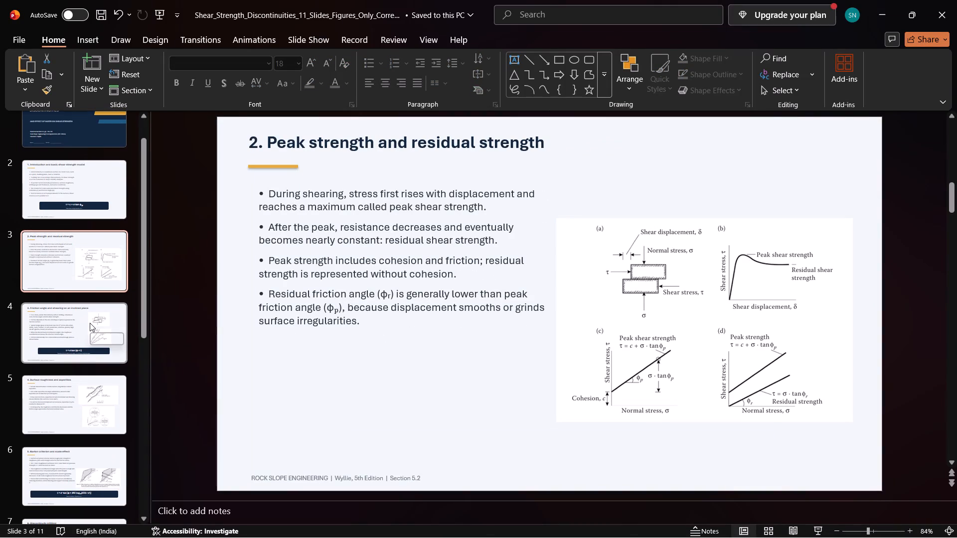
left_click(90, 323)
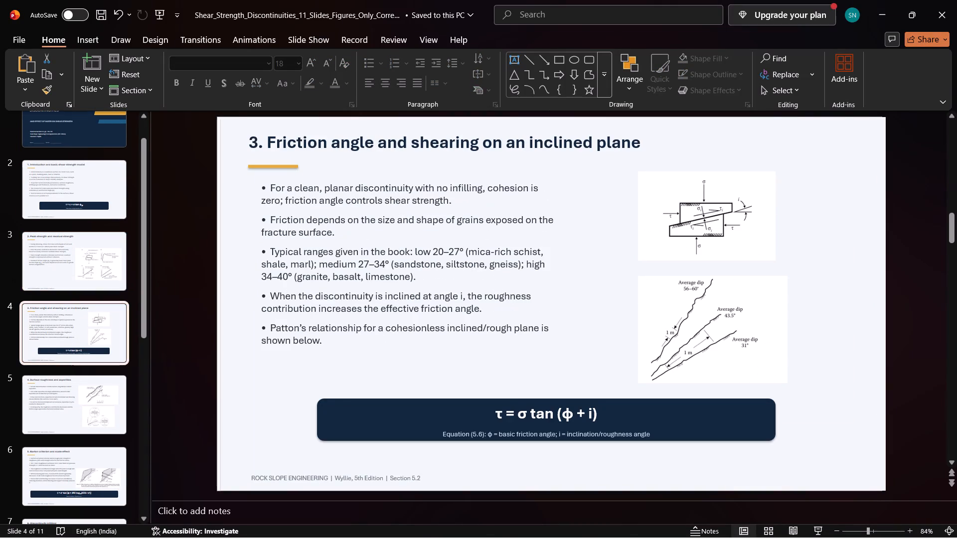
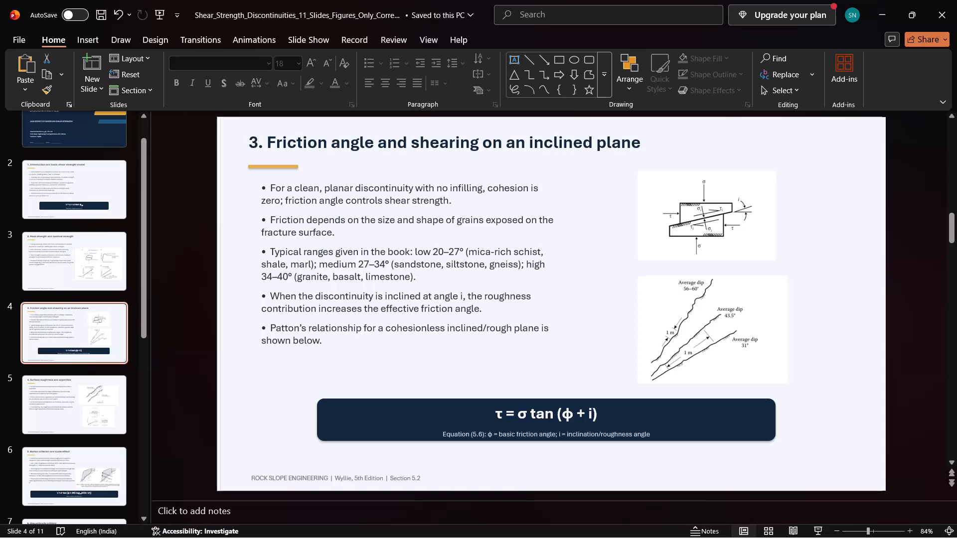
Review slides 5 to 7, then go back to slide 5 and examine its lower dilation and shearing figure.
left_click(70, 414)
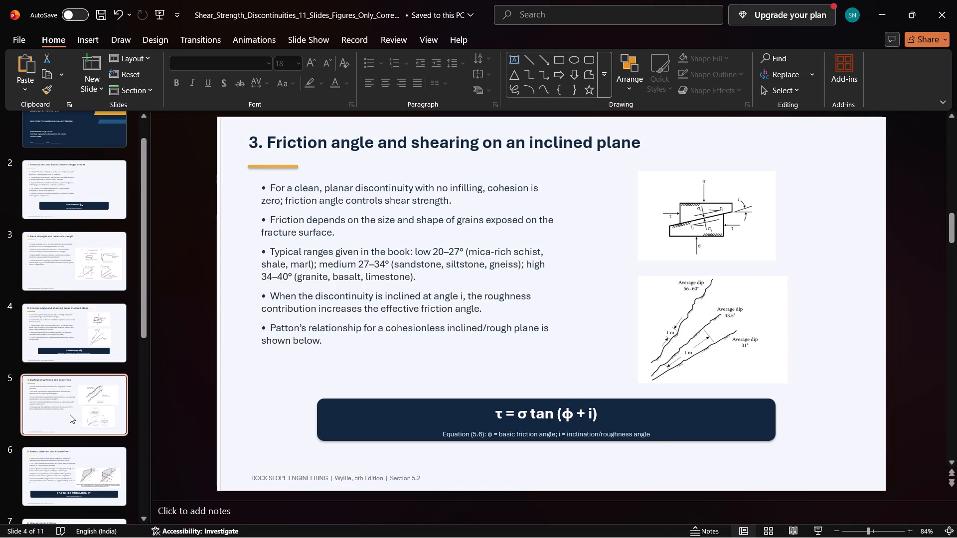
scroll(258, 357, "down", 1)
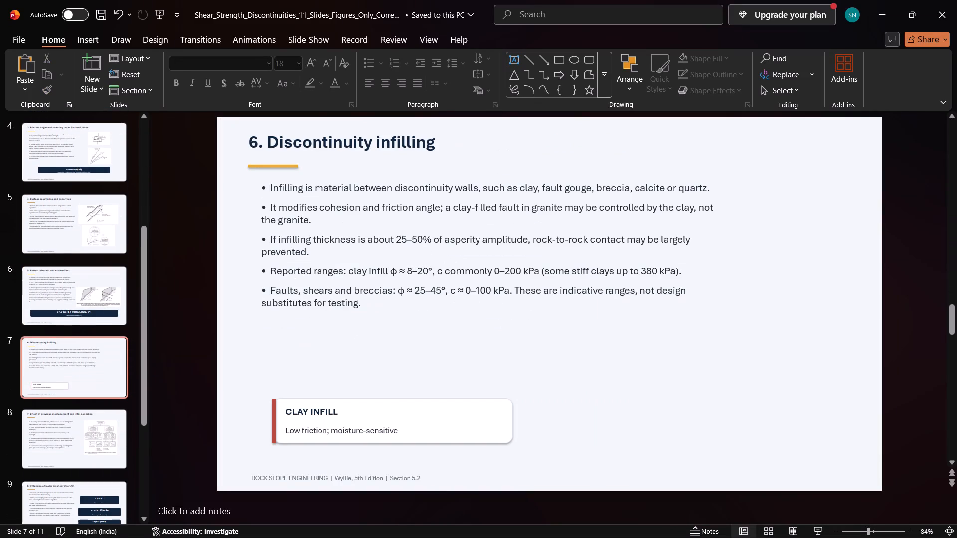
scroll(258, 357, "down", 1)
left_click(79, 234)
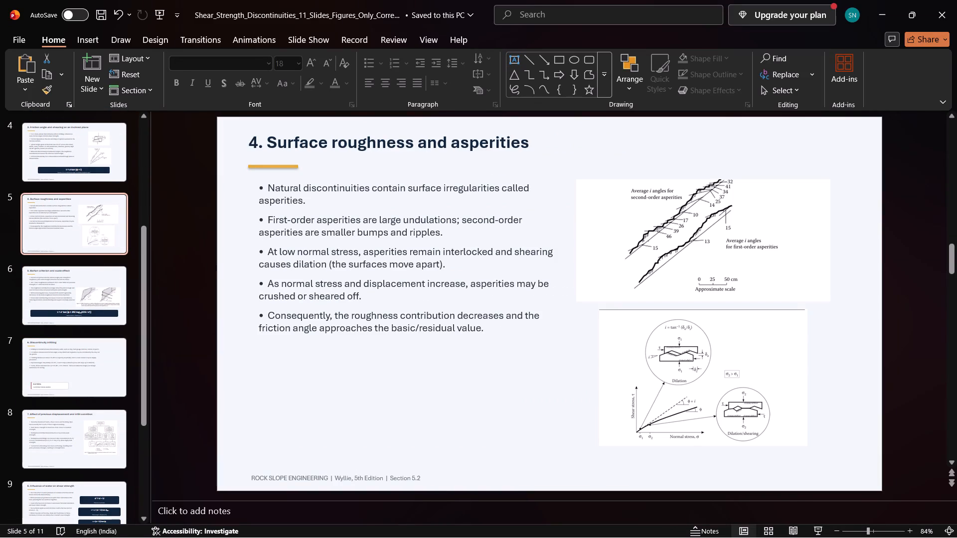
left_click(686, 359)
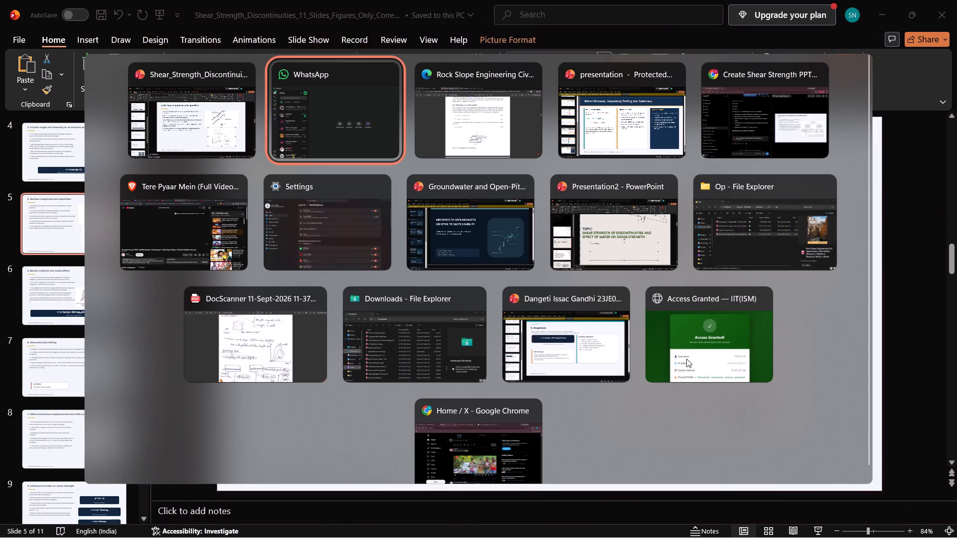
Switch to the Rock Slope Engineering PDF and examine the shear displacement and surface roughness figures, from Figure 5.9 to Figure 5.12.
scroll(686, 359, "down", 5)
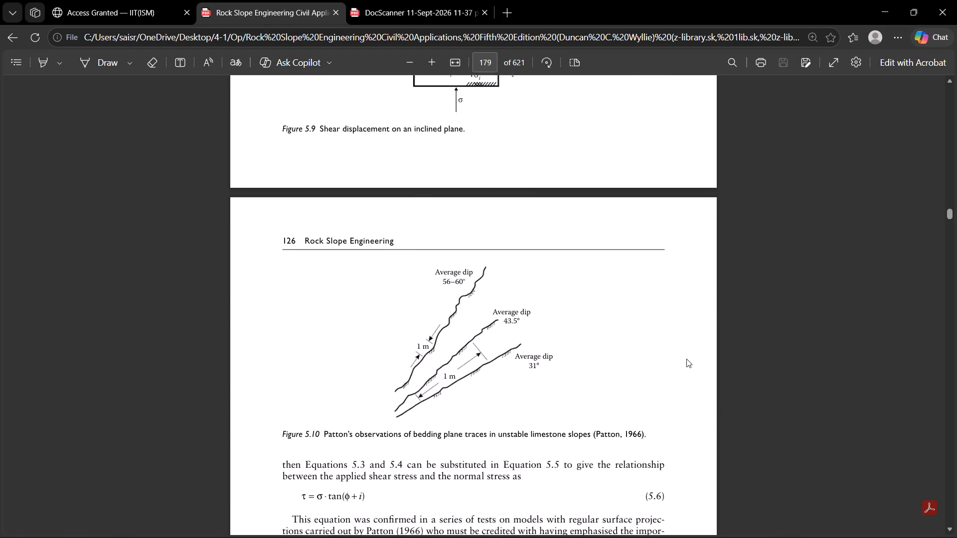
scroll(686, 359, "down", 3)
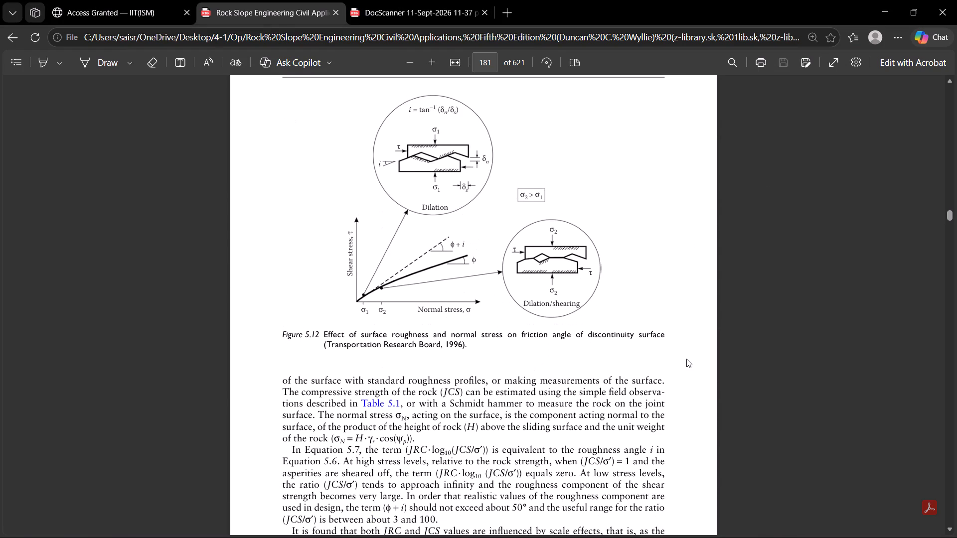
scroll(686, 359, "up", 1)
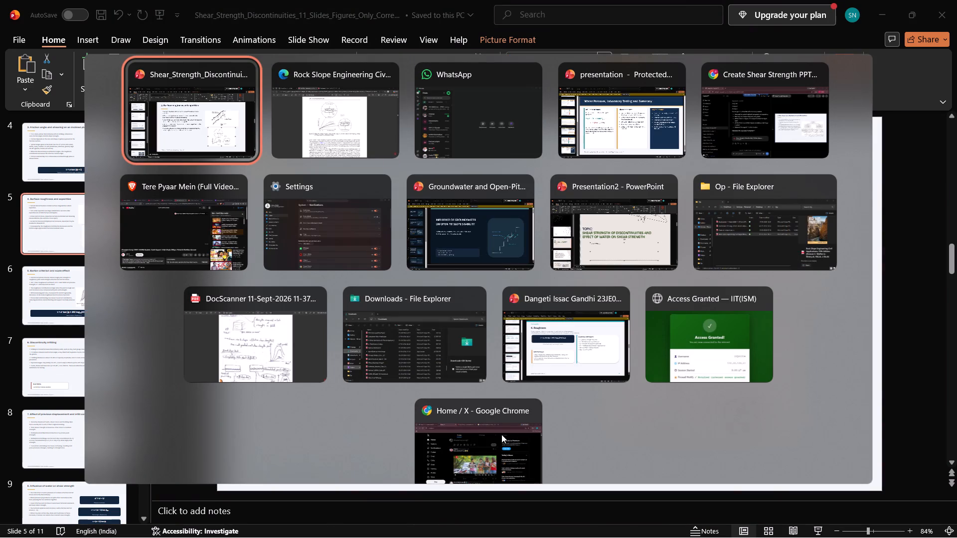
Back in the PowerPoint deck, shorten the title slide's source line above the book title to "Based on:".
scroll(92, 362, "up", 2)
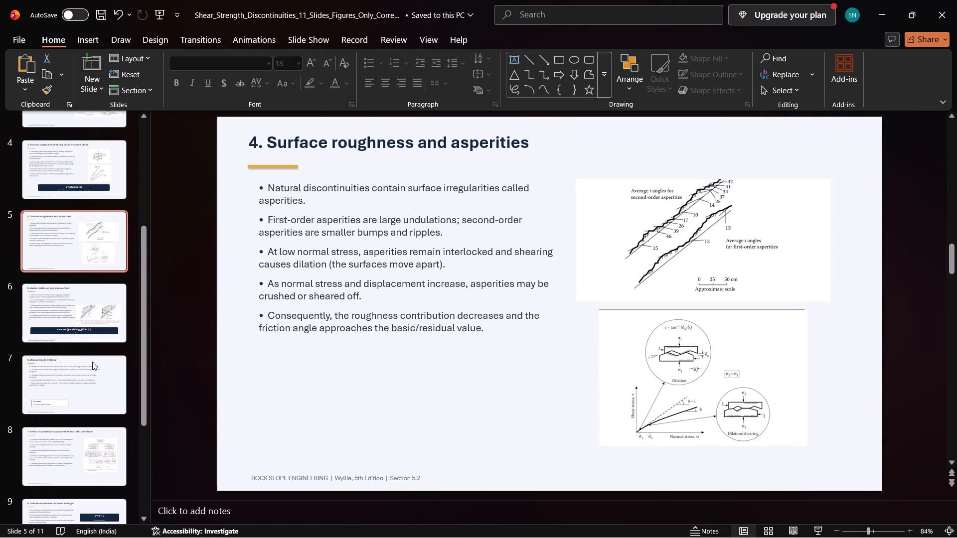
scroll(92, 362, "up", 9)
left_click(64, 167)
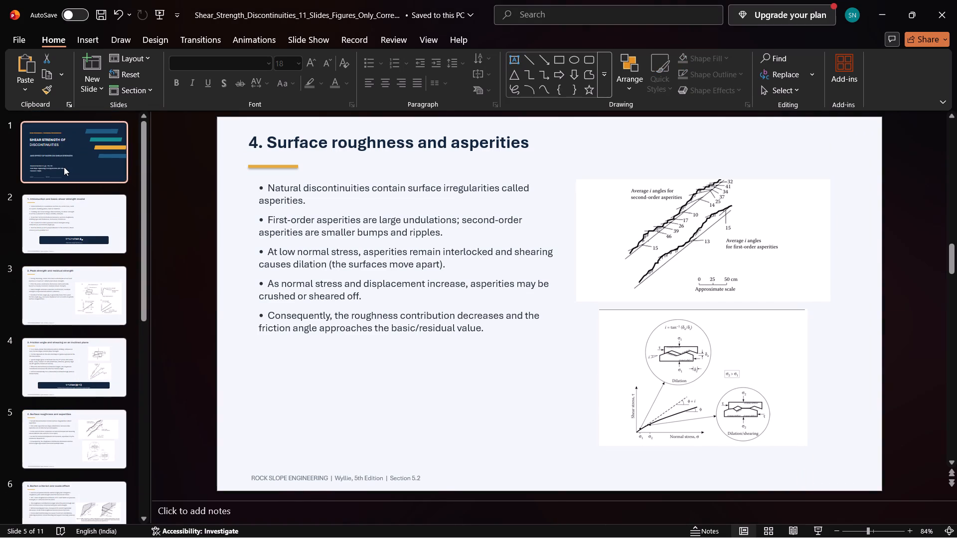
left_click(480, 464)
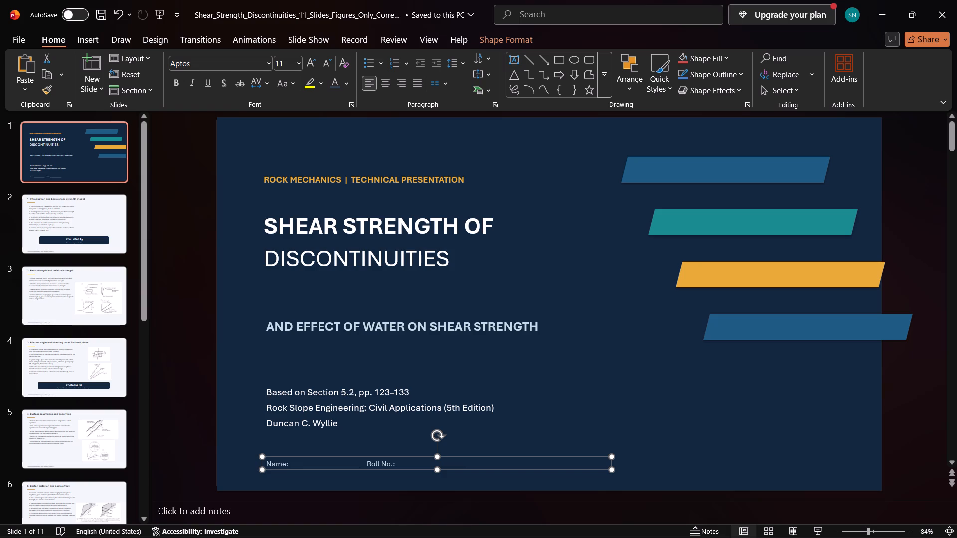
left_click(413, 388)
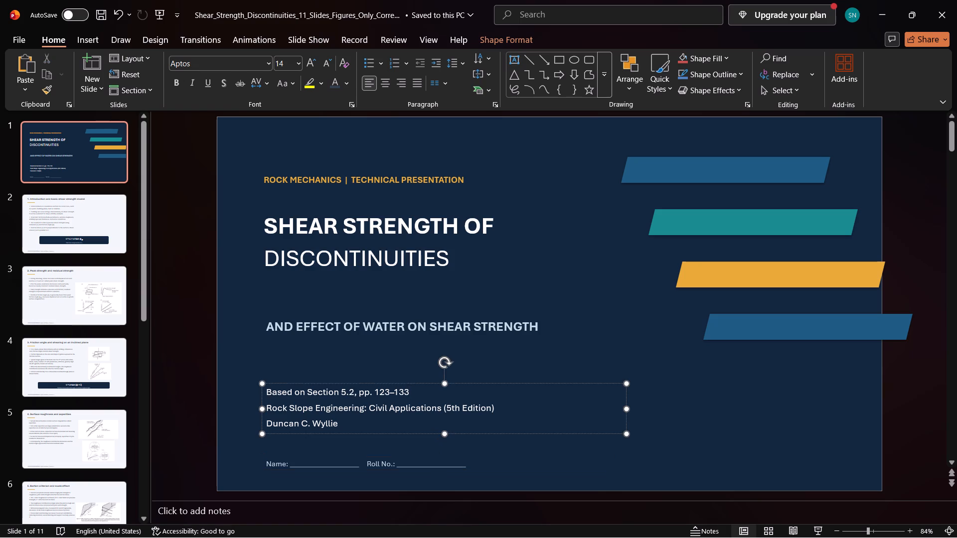
key("BackSpace")
key("BackSpace")
key("BackSpace")
key("BackSpace")
key("BackSpace")
key("BackSpace")
key("BackSpace")
key("BackSpace")
key("BackSpace")
key("BackSpace")
key("BackSpace")
key("BackSpace")
key("BackSpace")
key("BackSpace")
key("BackSpace")
key("BackSpace")
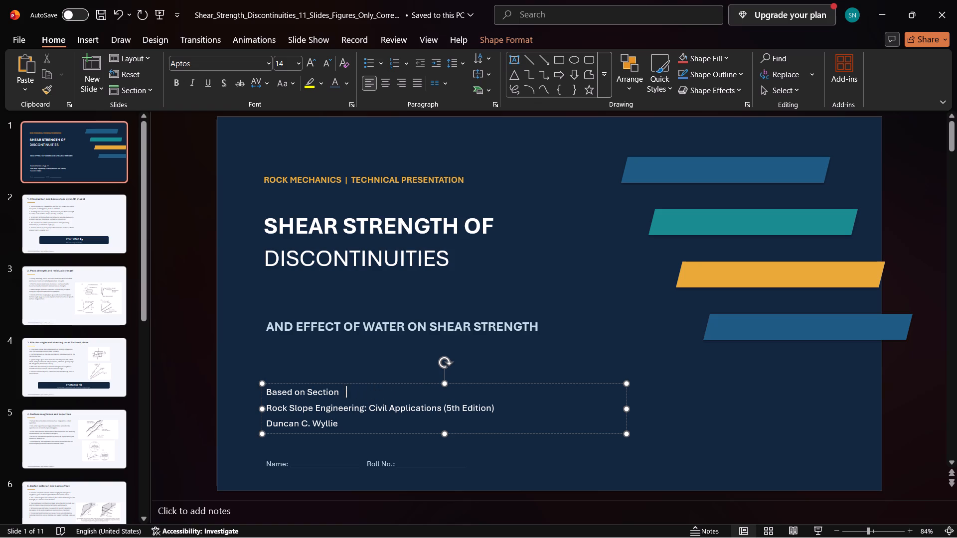
key("BackSpace")
key("BackSpace")
key("BackSpace")
key("BackSpace")
key("BackSpace")
key("BackSpace")
key("BackSpace")
key("BackSpace")
key("BackSpace")
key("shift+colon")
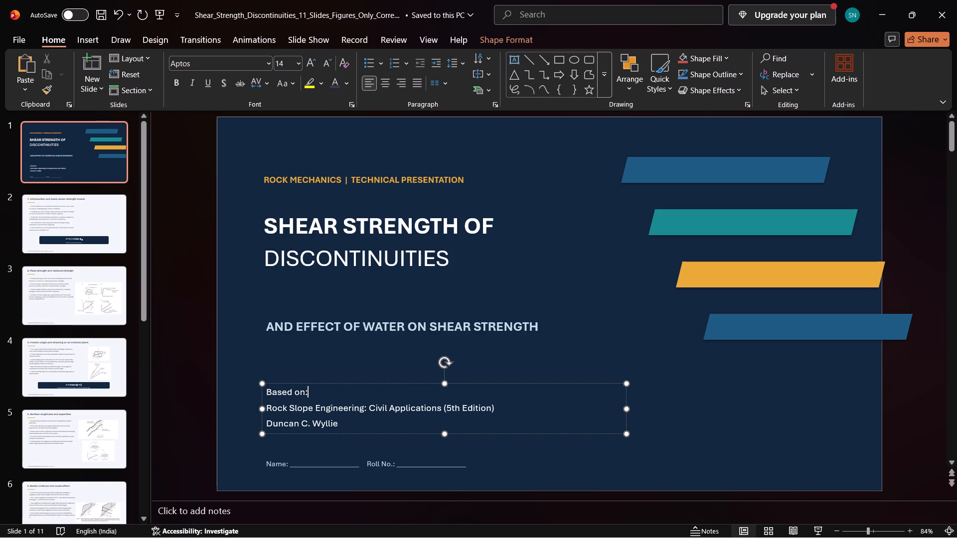
Remove the blank underline after "Name:" on the title slide and put "Roll No.:" on its own line below it.
left_click(464, 468)
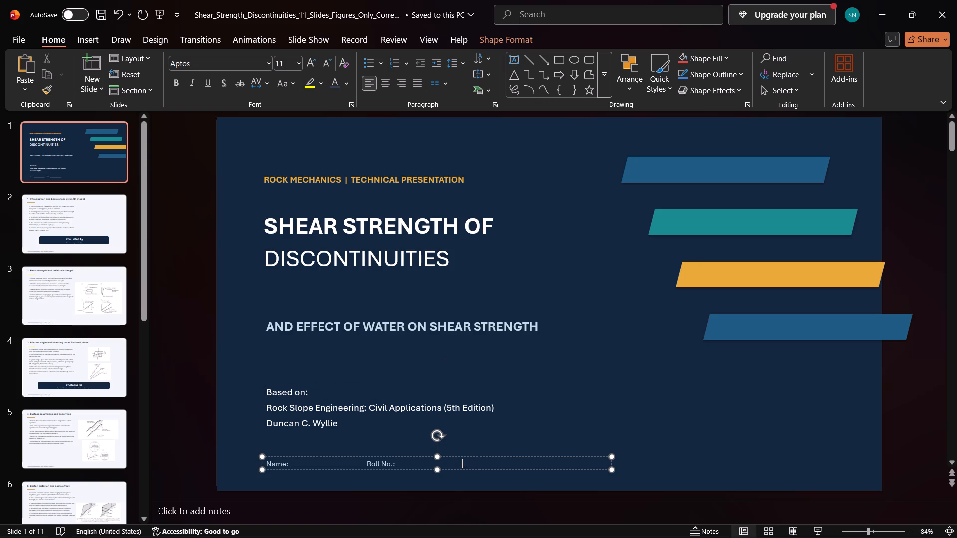
left_click(360, 465)
key("BackSpace")
key("BackSpace")
key("BackSpace")
key("BackSpace")
key("BackSpace")
key("BackSpace")
key("BackSpace")
key("BackSpace")
key("BackSpace")
key("BackSpace")
key("BackSpace")
key("BackSpace")
key("BackSpace")
key("BackSpace")
key("BackSpace")
key("BackSpace")
key("BackSpace")
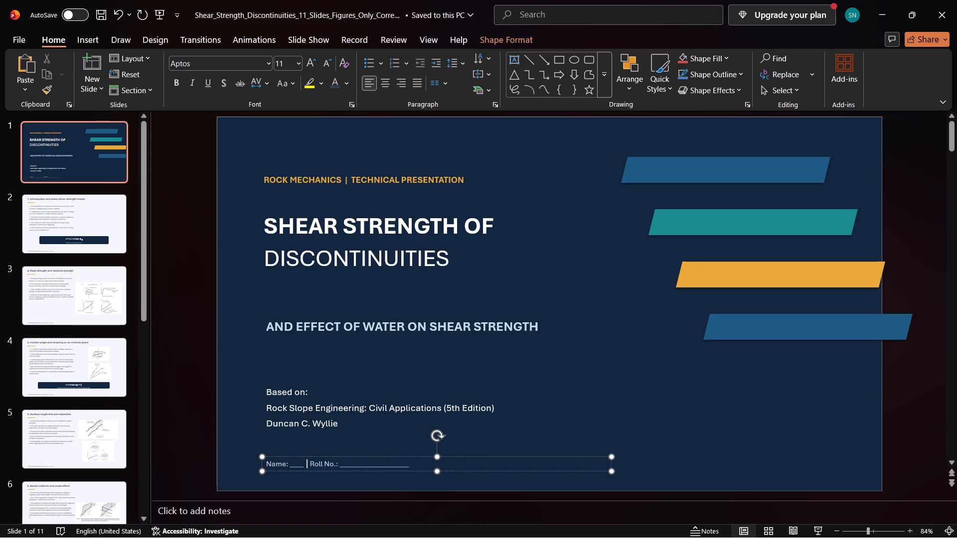
key("BackSpace")
key("BackSpace")
key("BackSpace")
key("BackSpace")
key("Return")
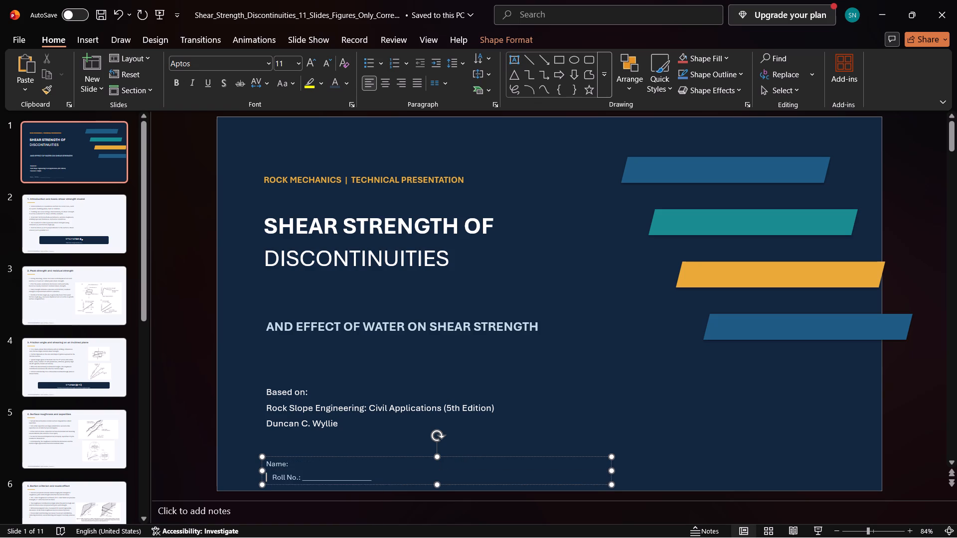
key("Right")
key("Right")
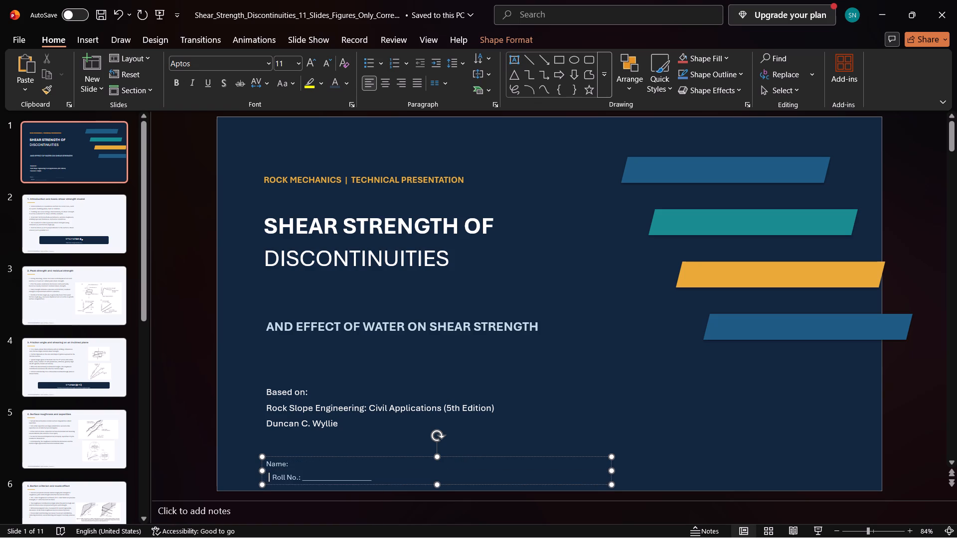
key("BackSpace")
key("BackSpace")
key("BackSpace")
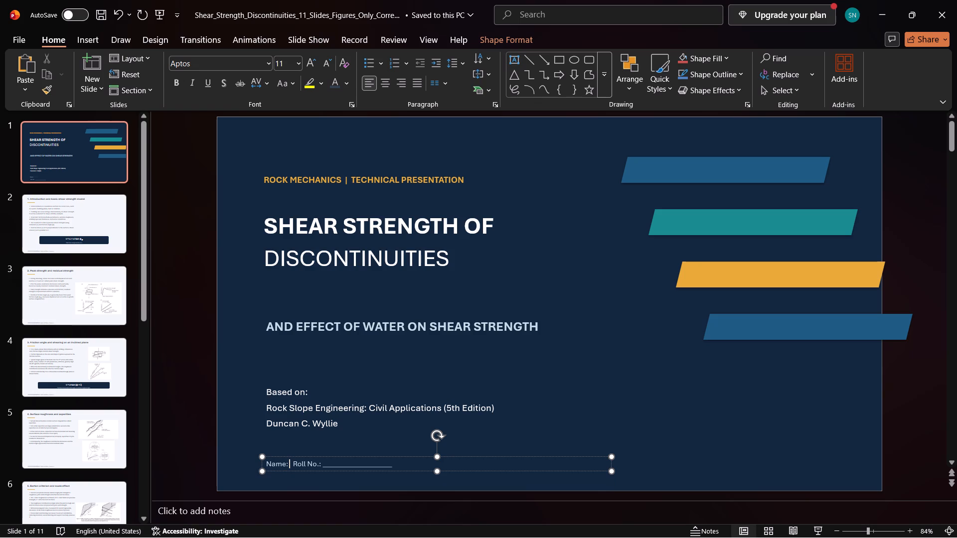
key("Return")
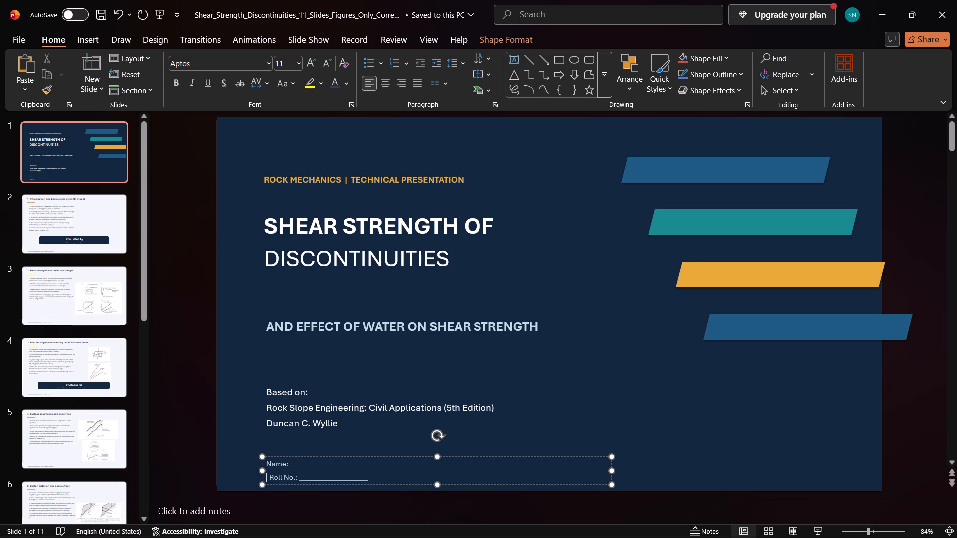
left_click(300, 464)
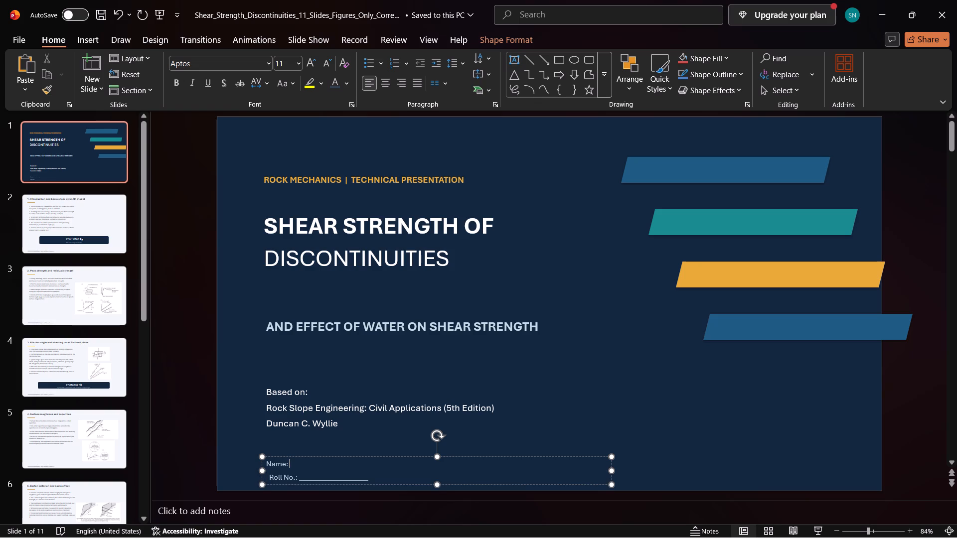
left_click(270, 473)
key("BackSpace")
Replace the blank underline after "Roll No.:" on the title slide with the student's roll number.
left_click(379, 475)
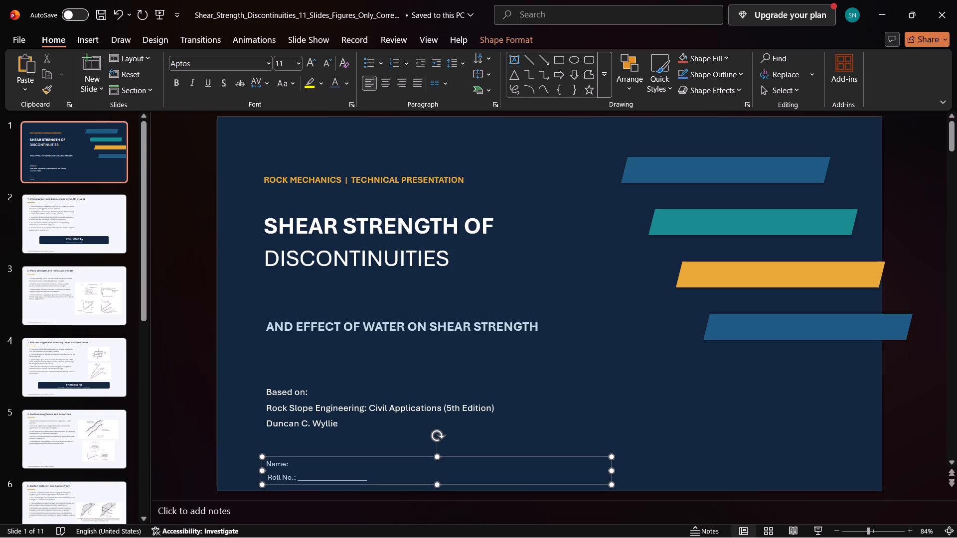
left_click(367, 475)
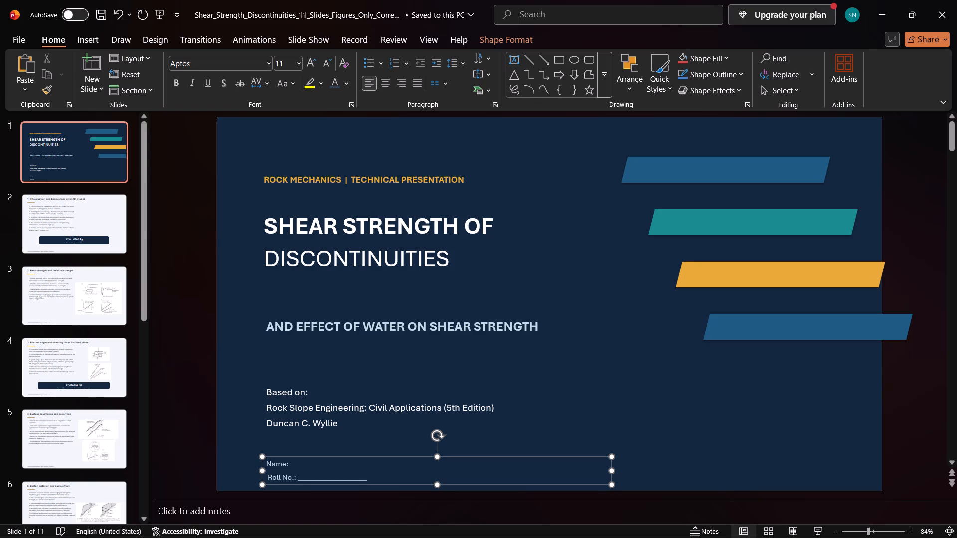
left_click(353, 477)
key("Right")
key("Right")
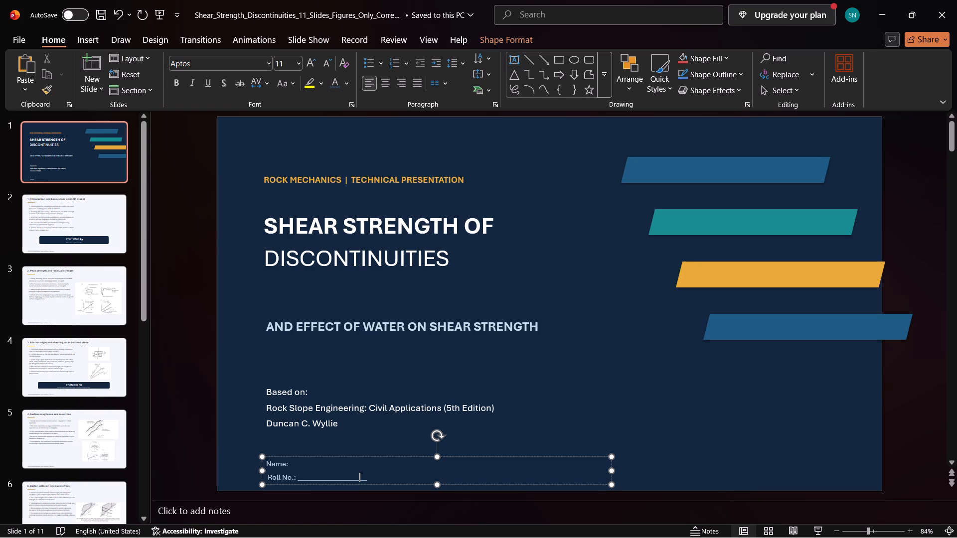
key("Right")
key("Right")
key("BackSpace")
key("BackSpace")
key("BackSpace")
key("BackSpace")
key("BackSpace")
key("BackSpace")
key("BackSpace")
key("BackSpace")
key("BackSpace")
key("BackSpace")
key("BackSpace")
key("BackSpace")
key("BackSpace")
key("BackSpace")
key("BackSpace")
key("BackSpace")
key("BackSpace")
key("BackSpace")
key("BackSpace")
key("BackSpace")
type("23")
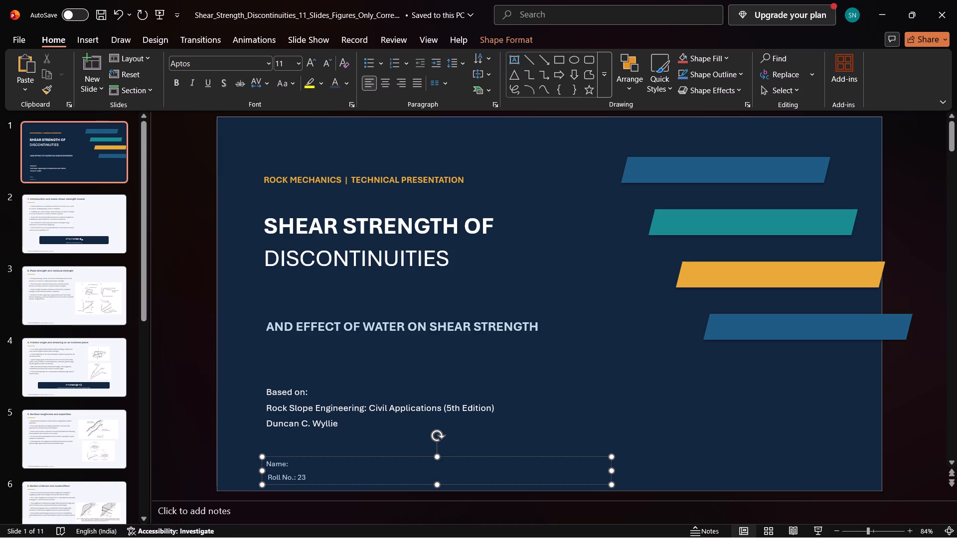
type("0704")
Enter the student's full name in capitals after "Name:" on the title slide.
left_click(302, 464)
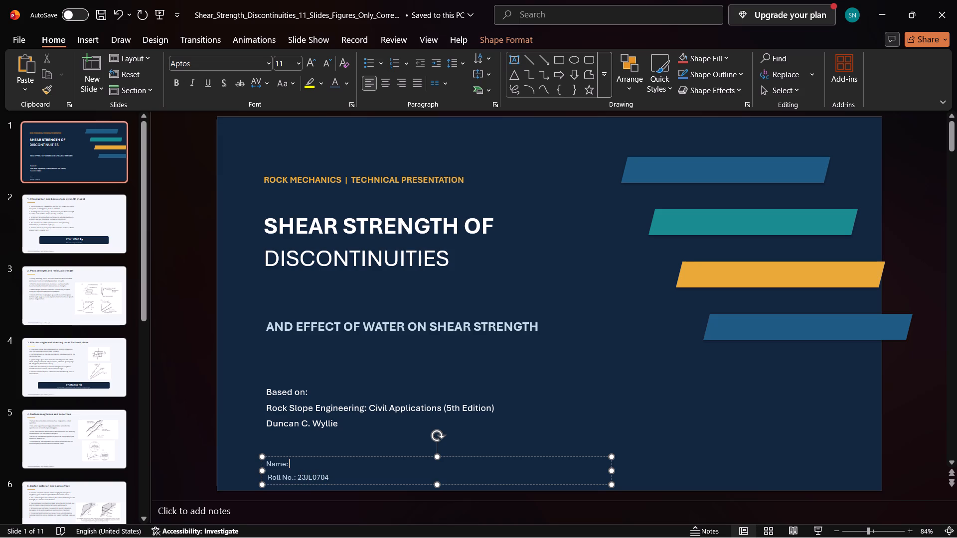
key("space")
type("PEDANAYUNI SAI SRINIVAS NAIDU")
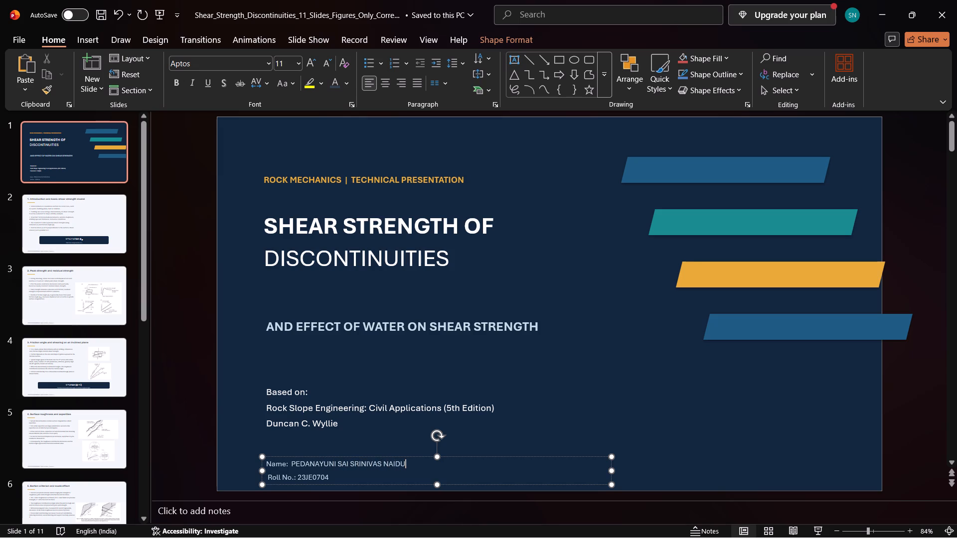
left_click(583, 354)
Review the slides from the title through slide 10, checking their text, figures, equations and footers.
scroll(583, 354, "down", 1)
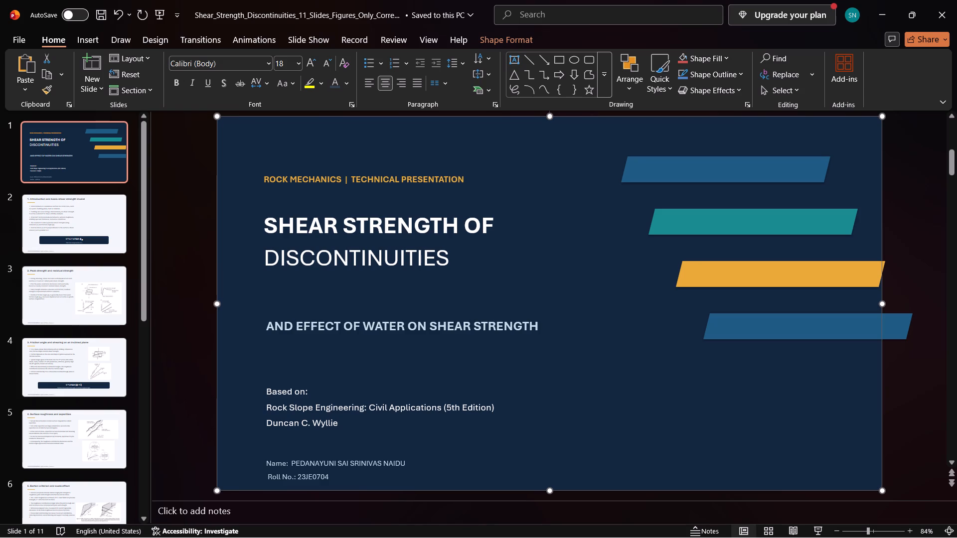
left_click(68, 227)
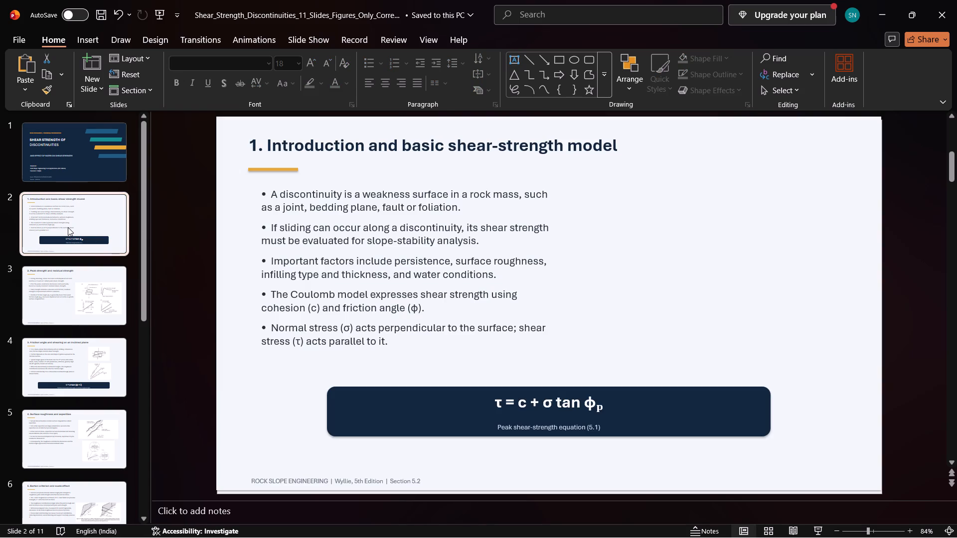
left_click(53, 284)
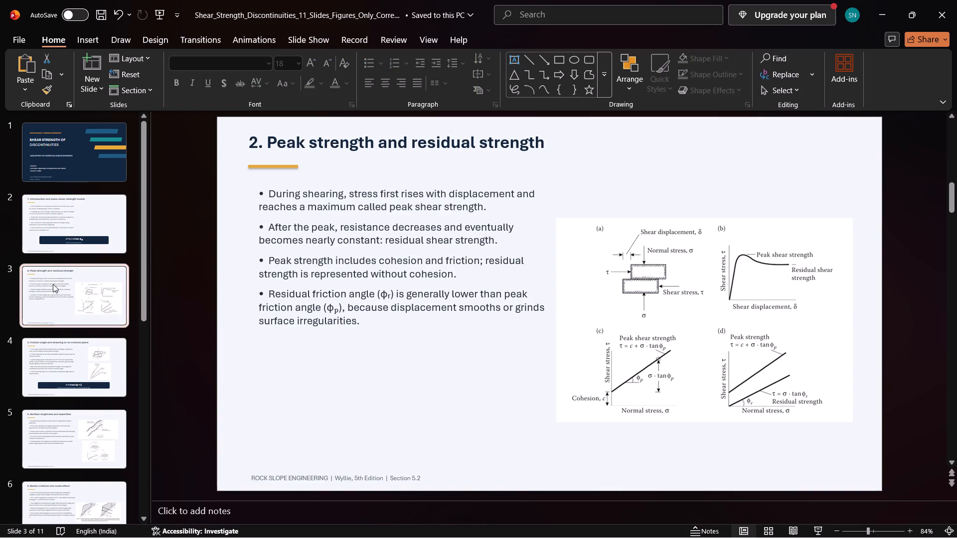
left_click(80, 354)
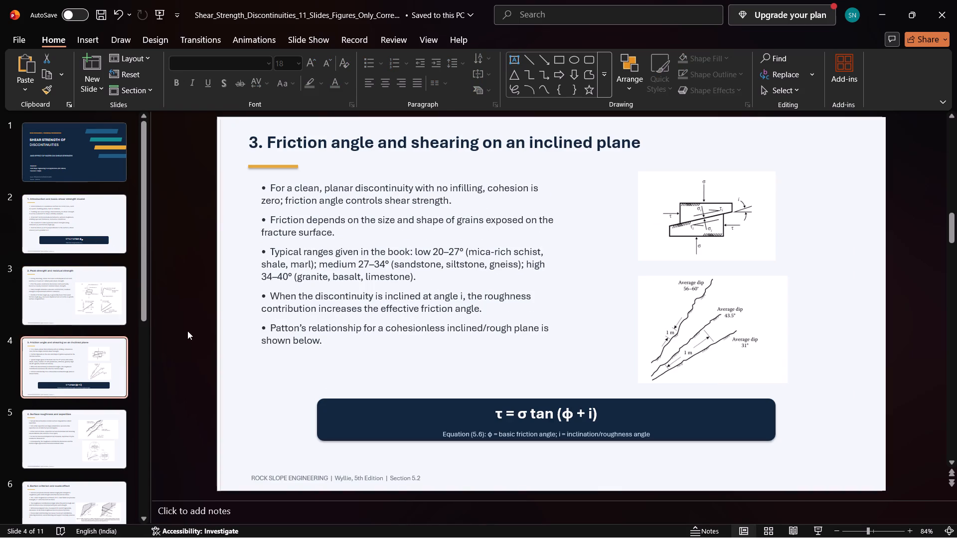
left_click(41, 424)
scroll(41, 424, "down", 1)
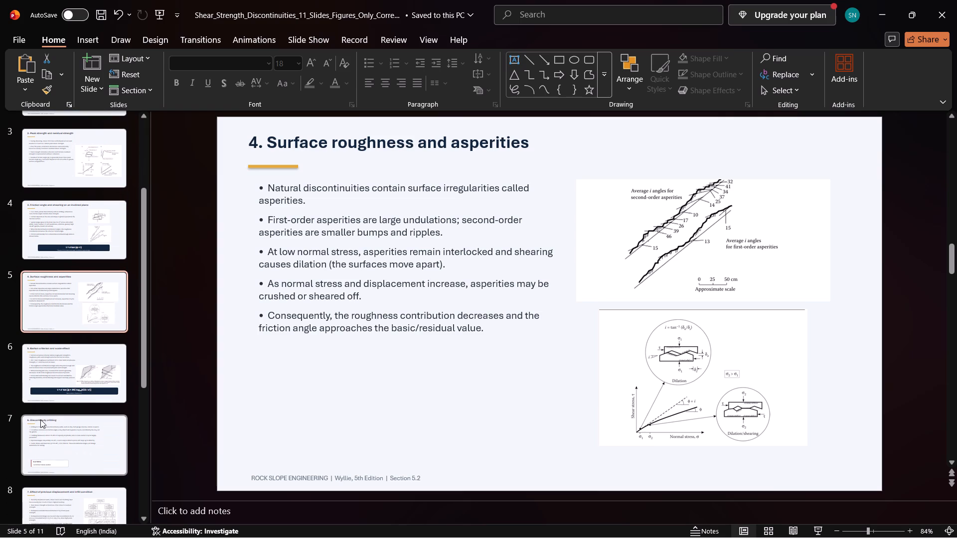
left_click(40, 387)
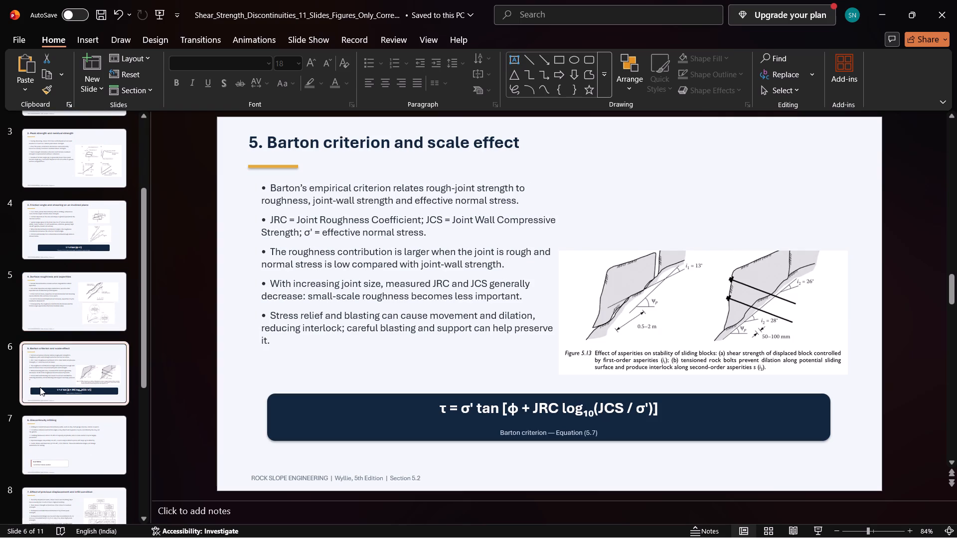
left_click(76, 453)
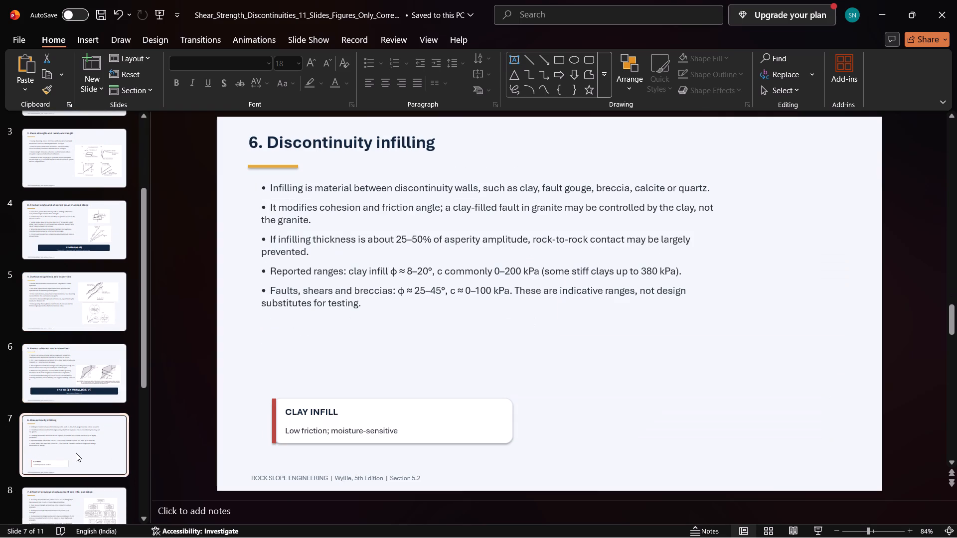
scroll(76, 453, "down", 1)
scroll(68, 405, "down", 1)
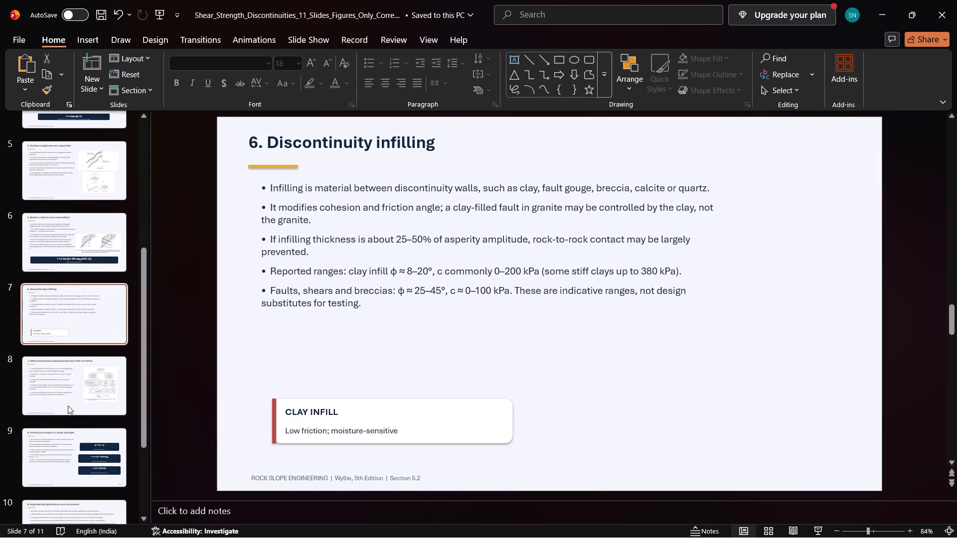
scroll(68, 405, "down", 1)
left_click(85, 378)
scroll(85, 378, "down", 1)
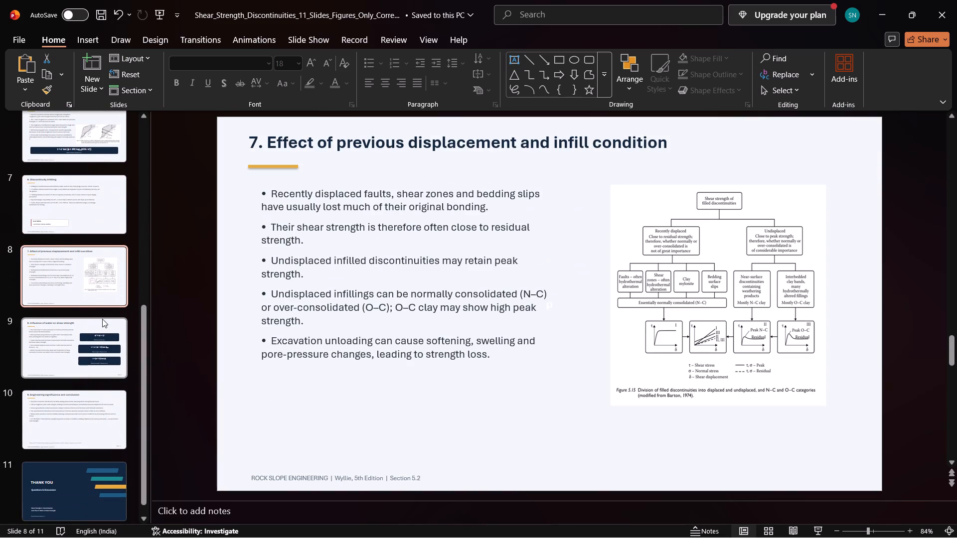
left_click(90, 329)
scroll(90, 329, "down", 1)
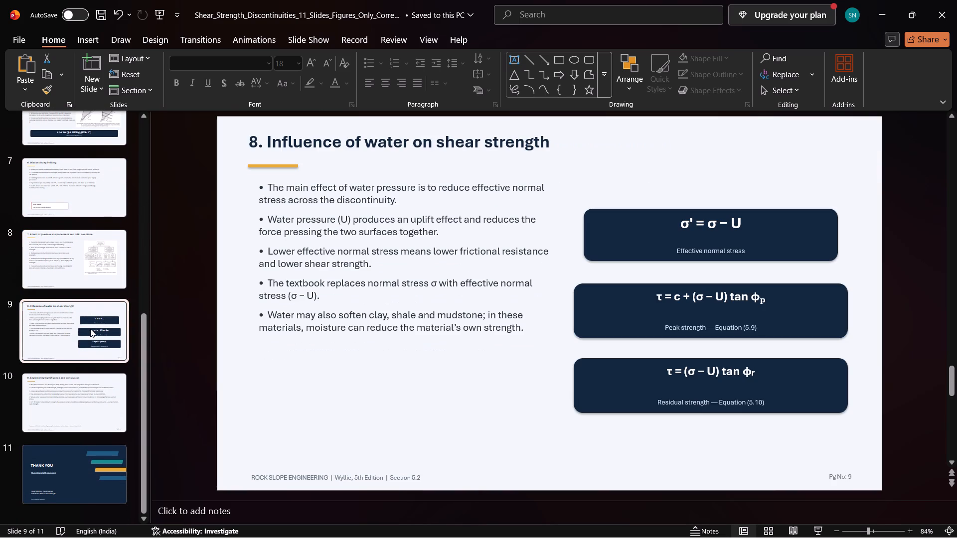
scroll(90, 329, "down", 1)
left_click(67, 399)
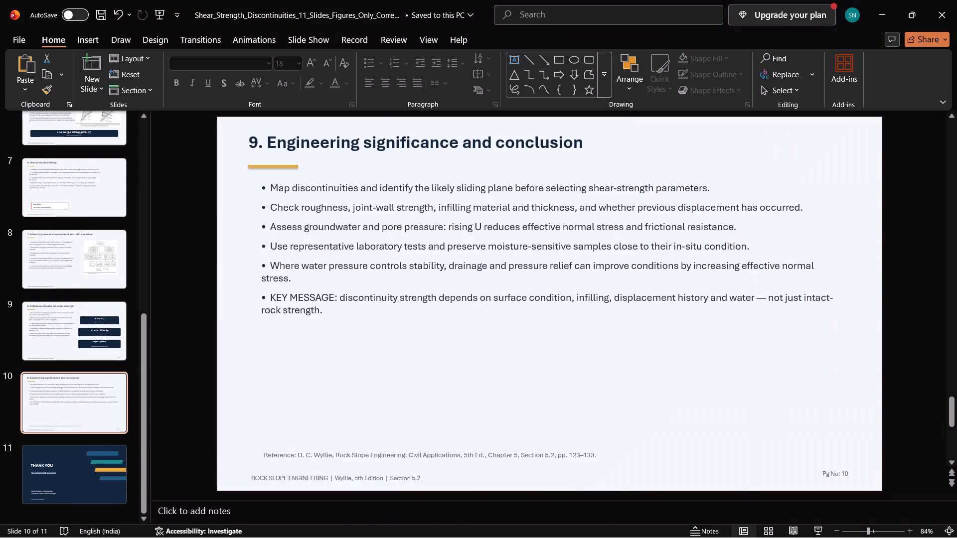
left_click(106, 18)
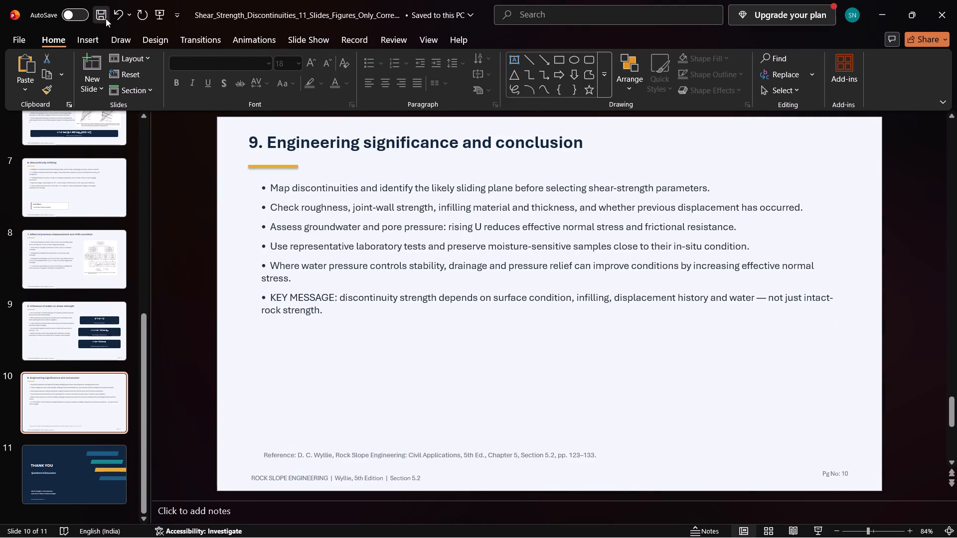
left_click(455, 13)
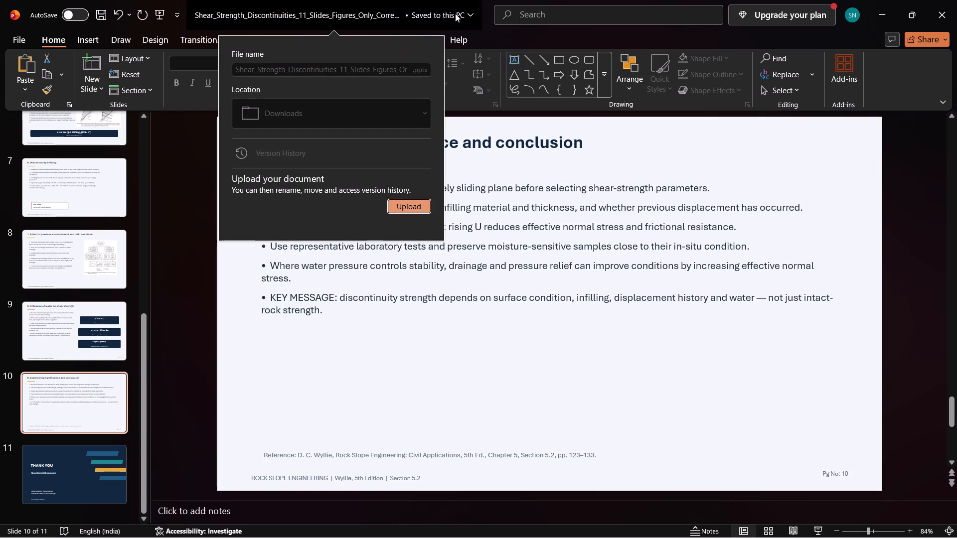
left_click(455, 13)
left_click(12, 36)
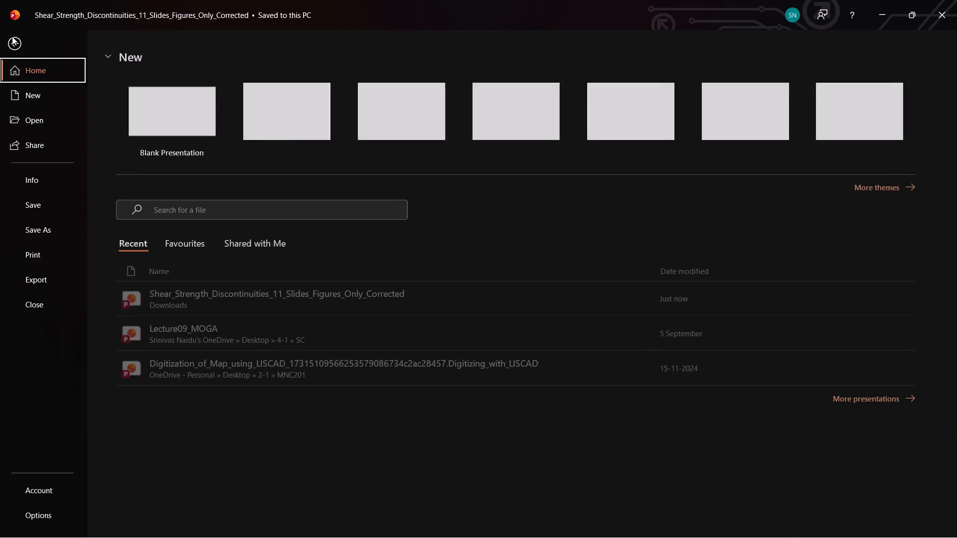
left_click(28, 226)
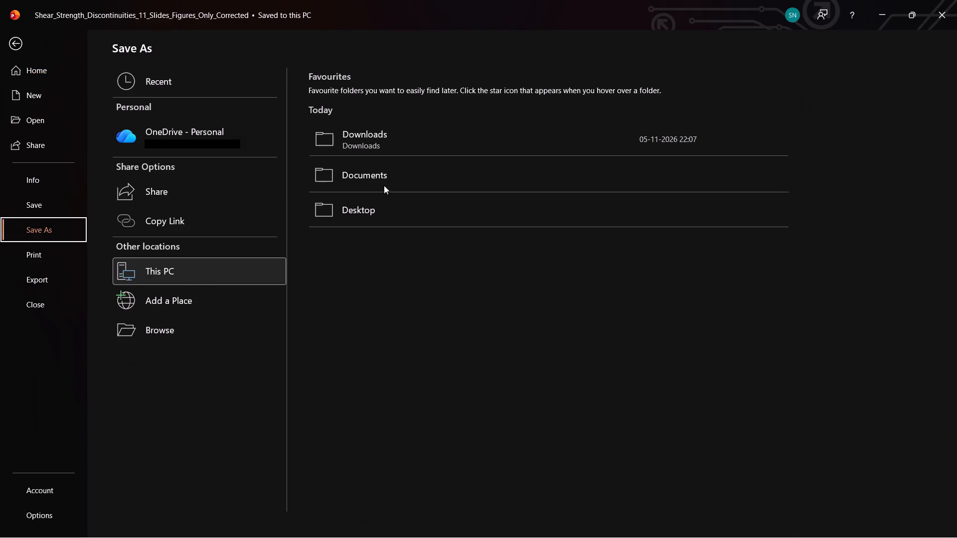
left_click(411, 152)
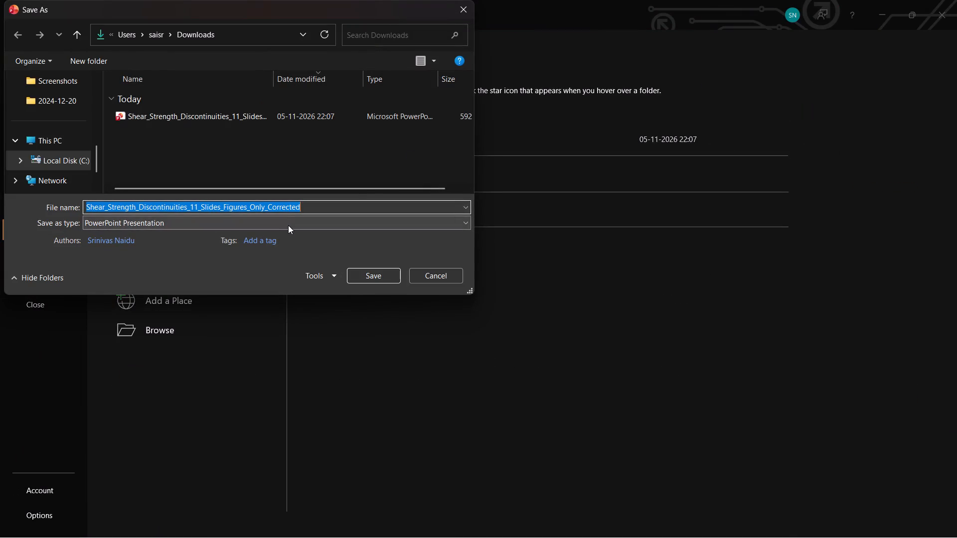
key("BackSpace")
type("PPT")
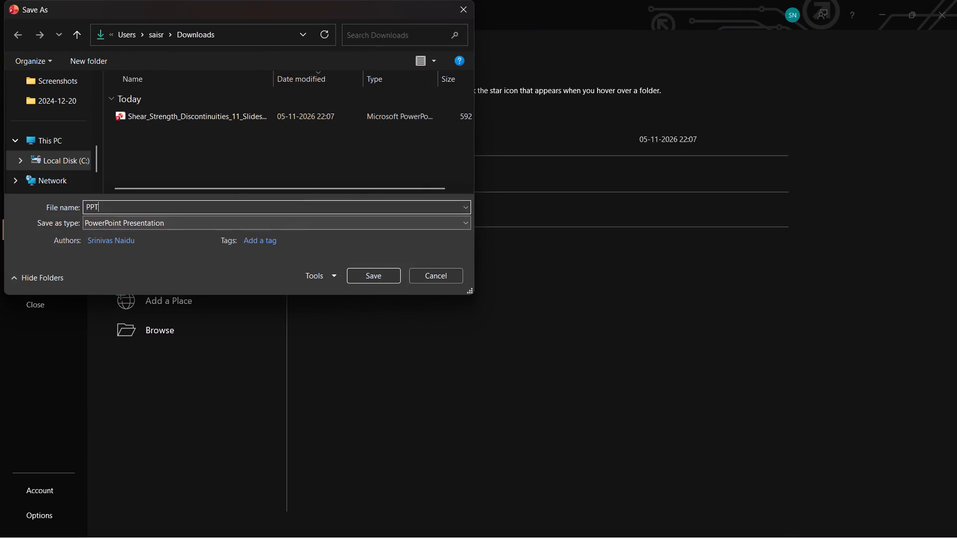
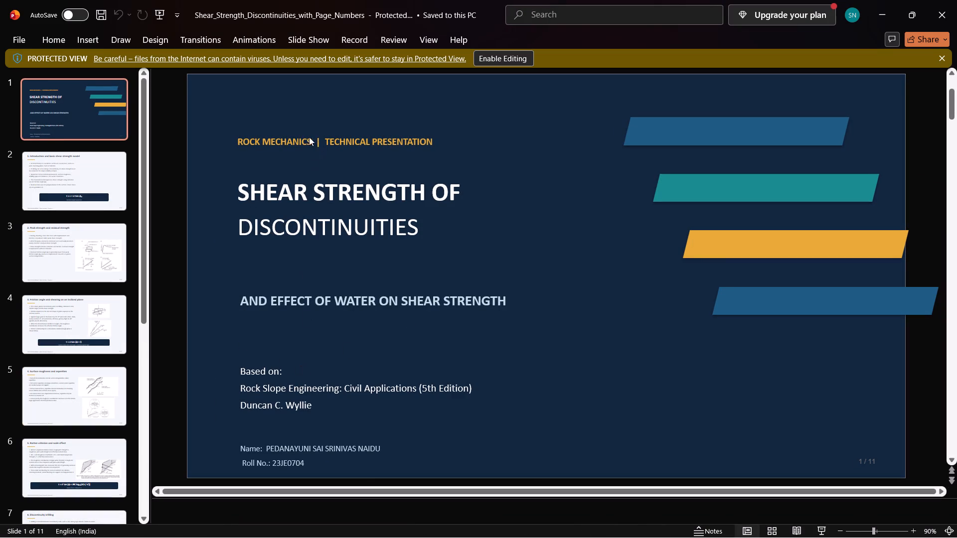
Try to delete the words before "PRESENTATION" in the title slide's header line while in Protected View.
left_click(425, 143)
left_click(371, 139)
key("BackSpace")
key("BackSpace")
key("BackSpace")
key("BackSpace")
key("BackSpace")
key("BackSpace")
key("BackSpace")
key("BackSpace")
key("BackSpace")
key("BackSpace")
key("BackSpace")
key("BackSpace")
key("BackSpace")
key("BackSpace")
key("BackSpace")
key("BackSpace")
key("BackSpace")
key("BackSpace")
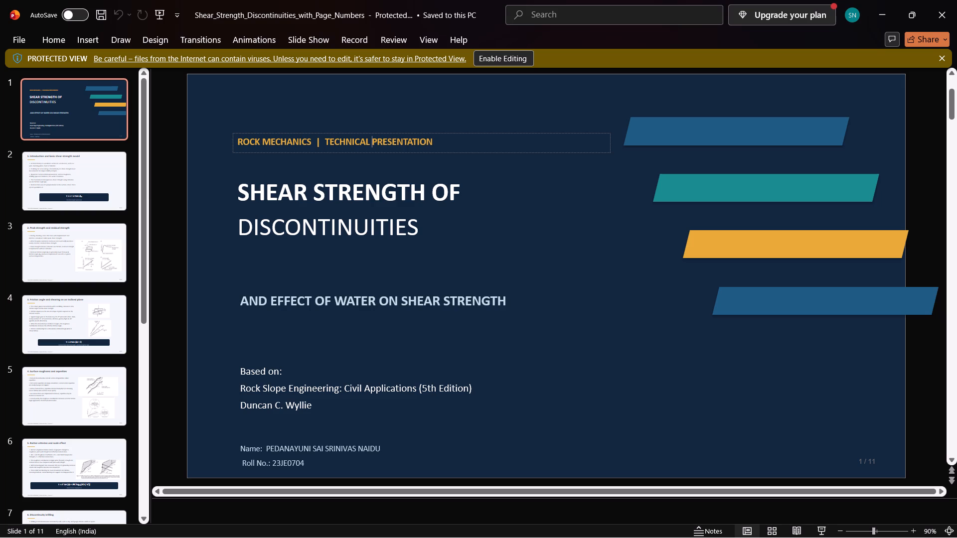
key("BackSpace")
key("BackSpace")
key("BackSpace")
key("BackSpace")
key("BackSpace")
Enable editing and delete "ROCK MECHANICS | TECHNICAL" from the title slide's header line, keeping "PRESENTATION".
left_click(496, 59)
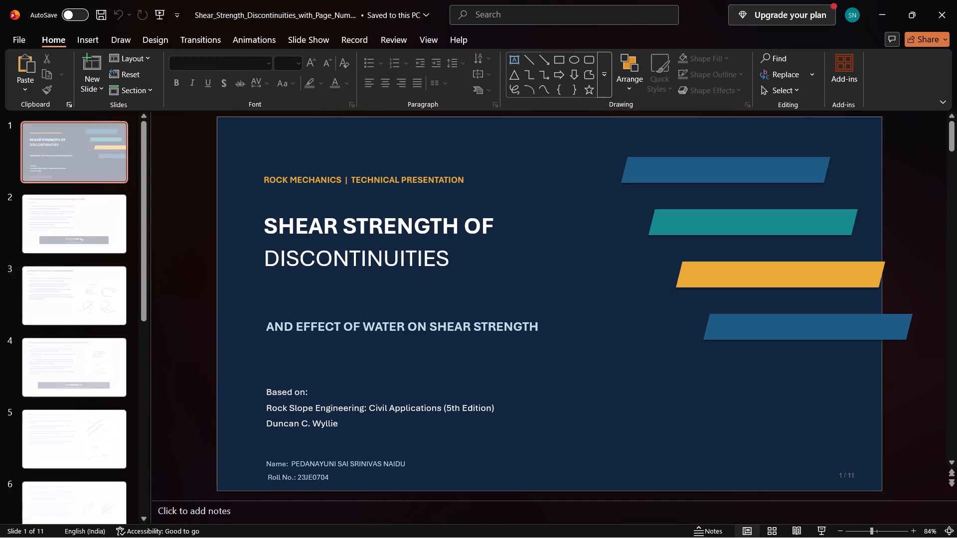
left_click(440, 182)
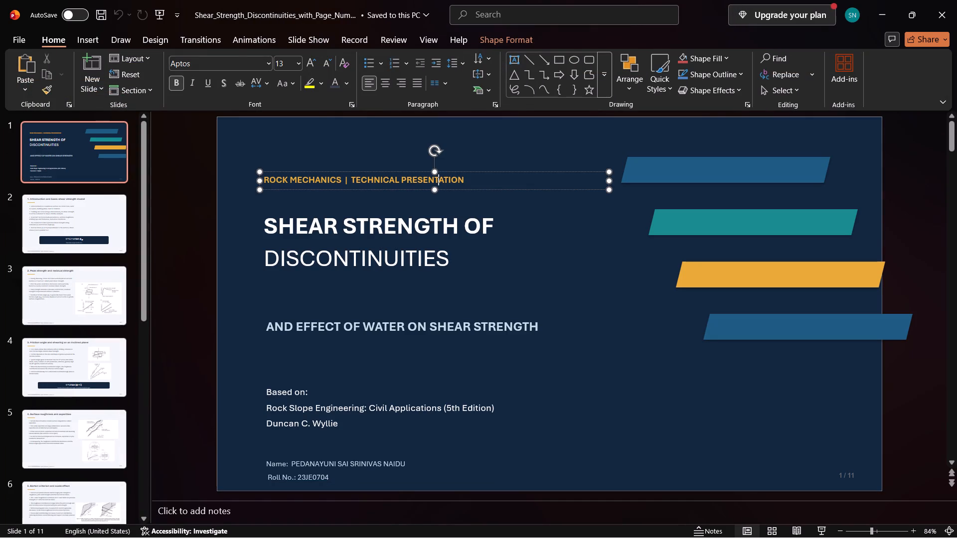
left_click(406, 181)
key("Left")
key("BackSpace")
key("BackSpace")
key("BackSpace")
key("BackSpace")
key("BackSpace")
key("BackSpace")
key("BackSpace")
key("BackSpace")
key("BackSpace")
key("BackSpace")
key("BackSpace")
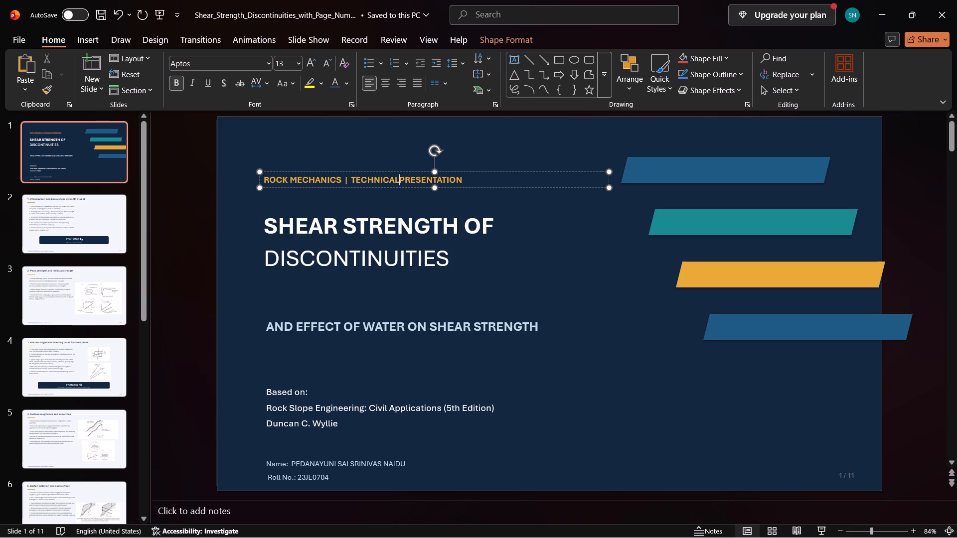
key("BackSpace")
key("BackSpace")
key("BackSpace")
key("BackSpace")
key("BackSpace")
key("BackSpace")
key("BackSpace")
key("BackSpace")
key("BackSpace")
key("BackSpace")
key("BackSpace")
key("BackSpace")
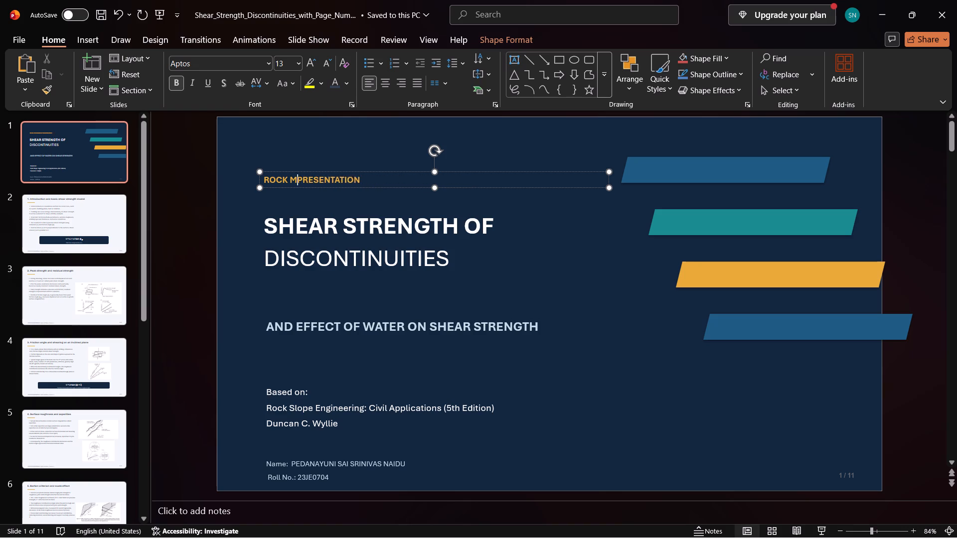
key("BackSpace")
key("BackSpace")
key("BackSpace")
key("BackSpace")
key("BackSpace")
key("BackSpace")
Append "TOPIC :" after "PRESENTATION" so the title slide's header line reads "PRESENTATION TOPIC :".
key("Right")
key("Right")
key("Right")
key("Right")
key("Right")
key("Right")
key("Right")
key("Right")
key("Right")
key("Right")
key("Right")
key("Right")
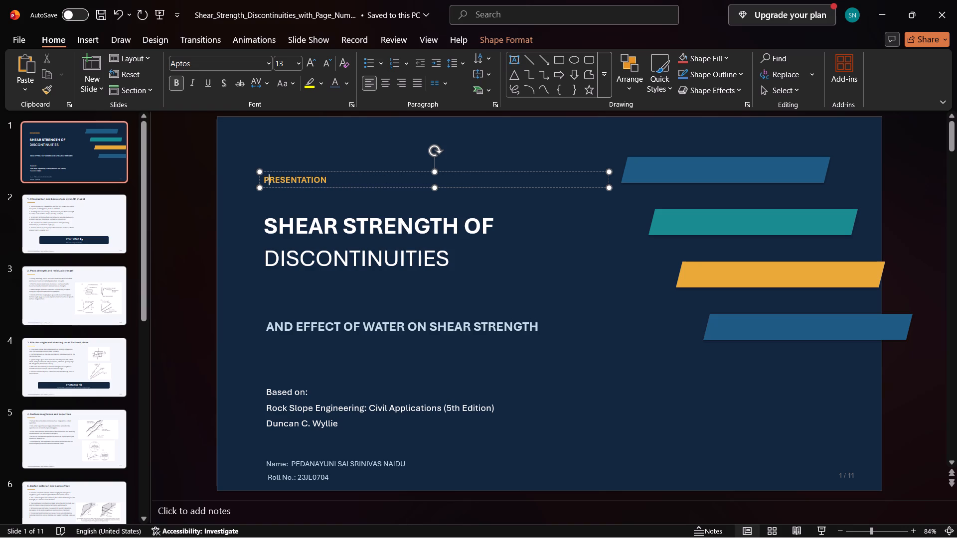
key("space")
type("t")
type("TOPIC")
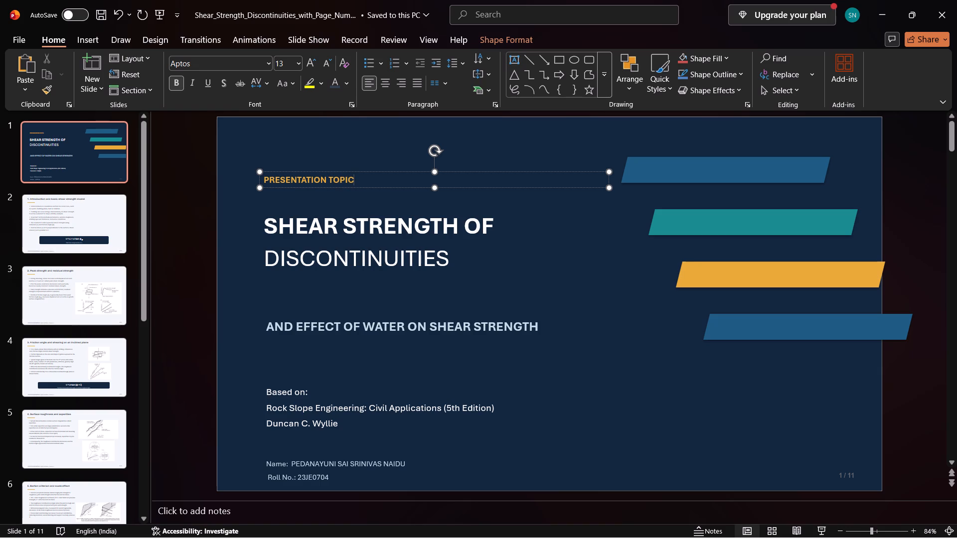
key("shift+colon")
key("Left")
key("space")
Review the title slide's text boxes and page through the following slides to the closing Thank You slide, checking their content and page numbers.
left_click(606, 250)
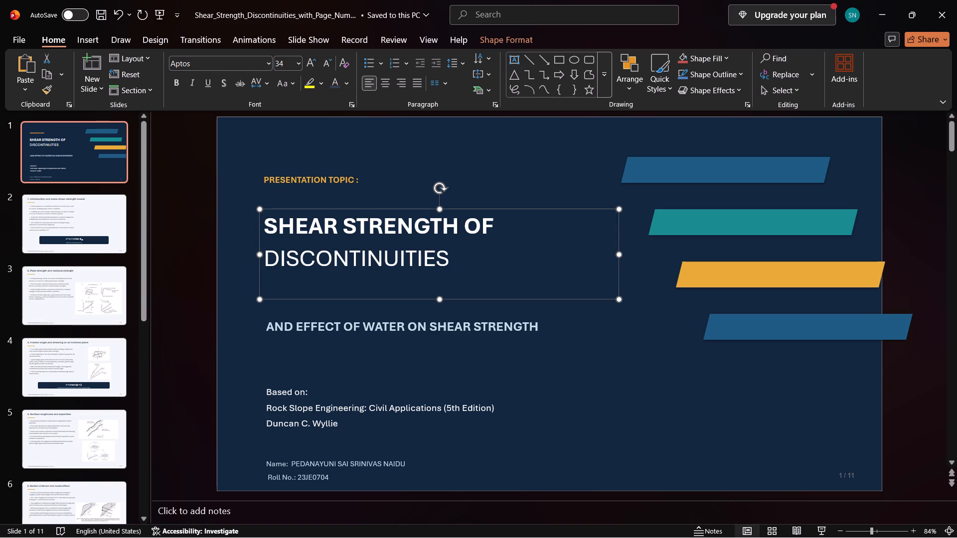
left_click(615, 411)
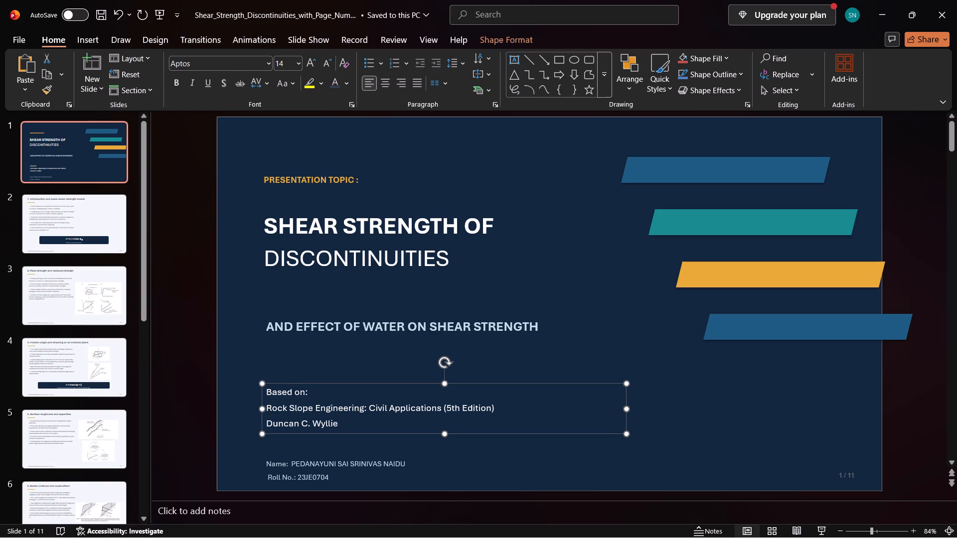
left_click(270, 476)
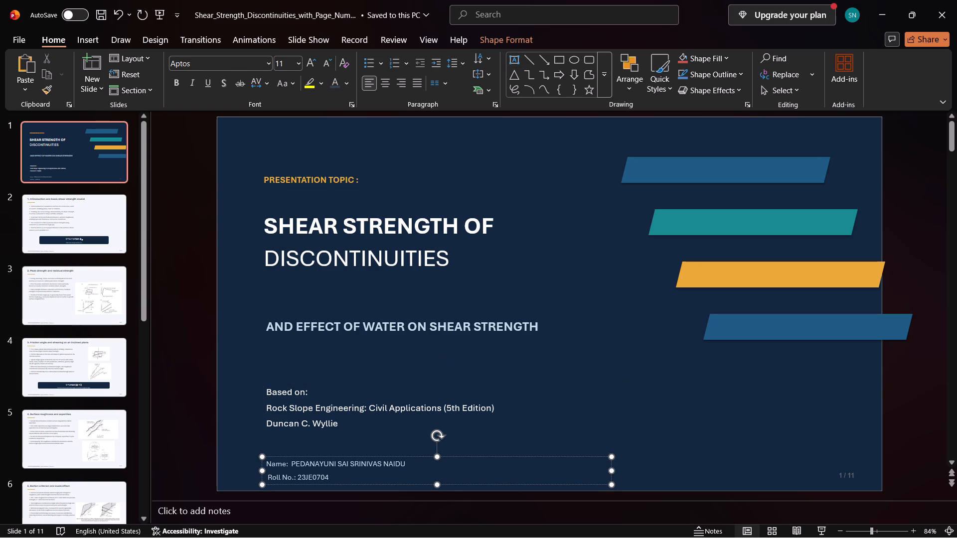
left_click(581, 383)
scroll(581, 383, "down", 1)
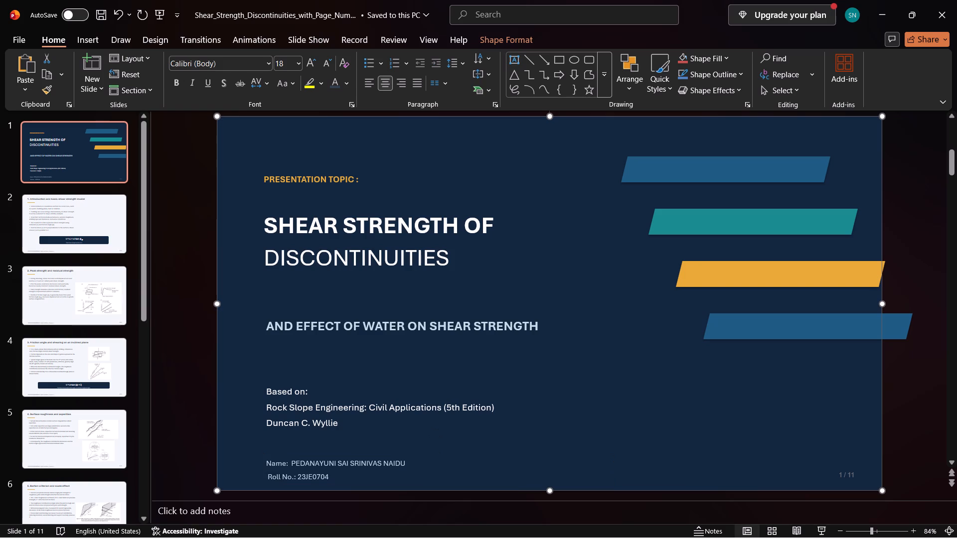
left_click(51, 229)
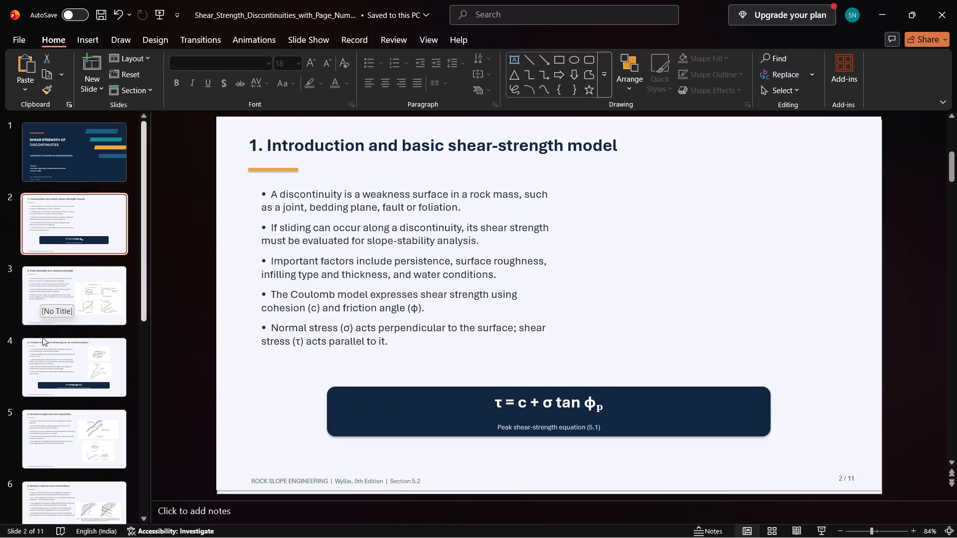
left_click(57, 368)
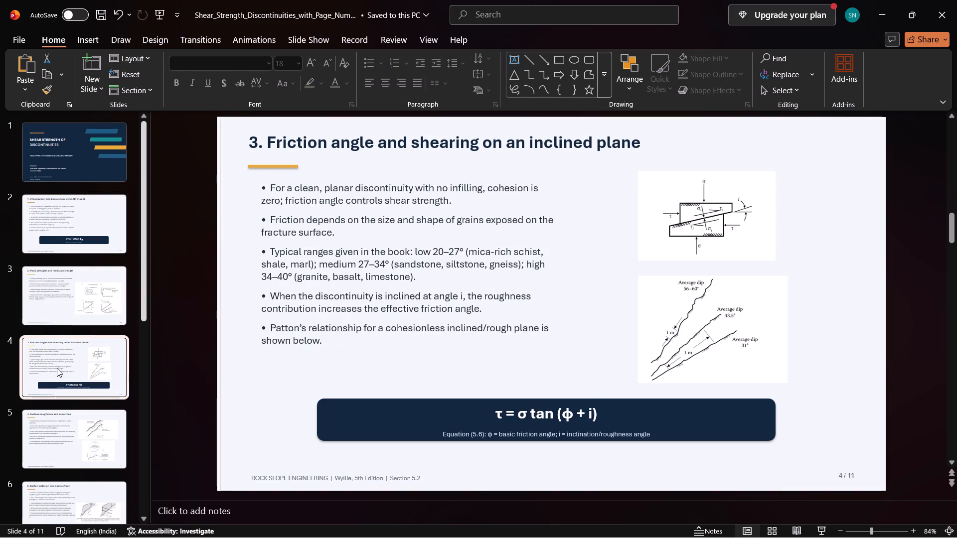
left_click(53, 428)
scroll(53, 428, "down", 1)
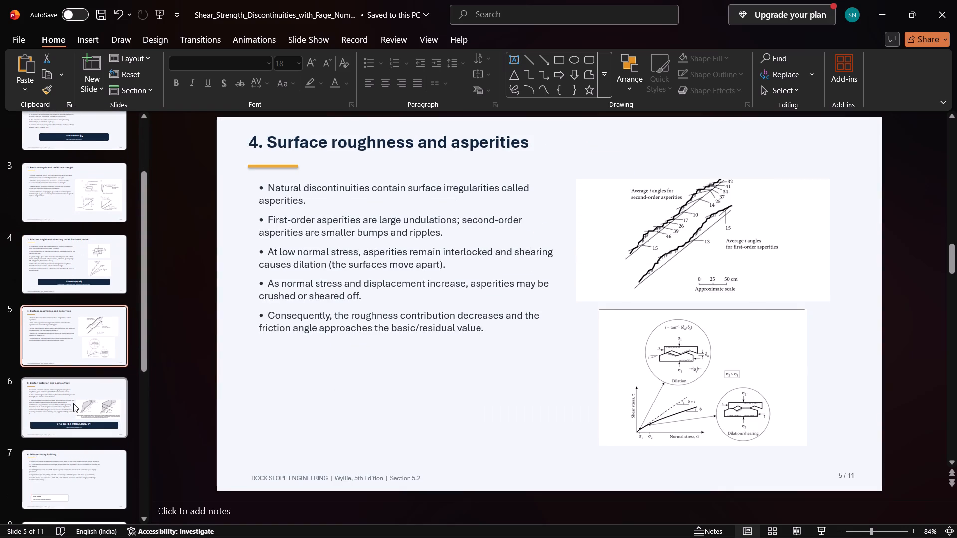
left_click(73, 403)
scroll(73, 403, "down", 2)
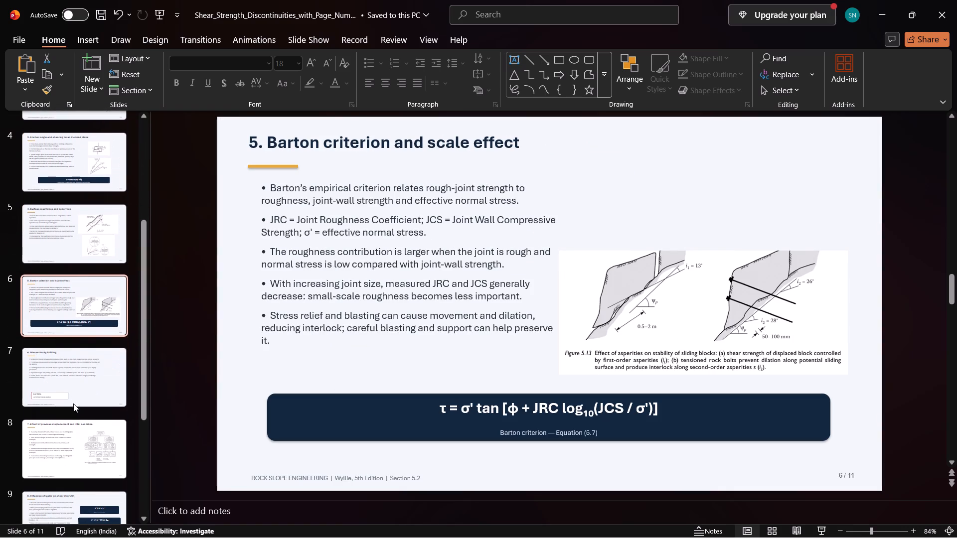
left_click(91, 427)
scroll(91, 427, "down", 1)
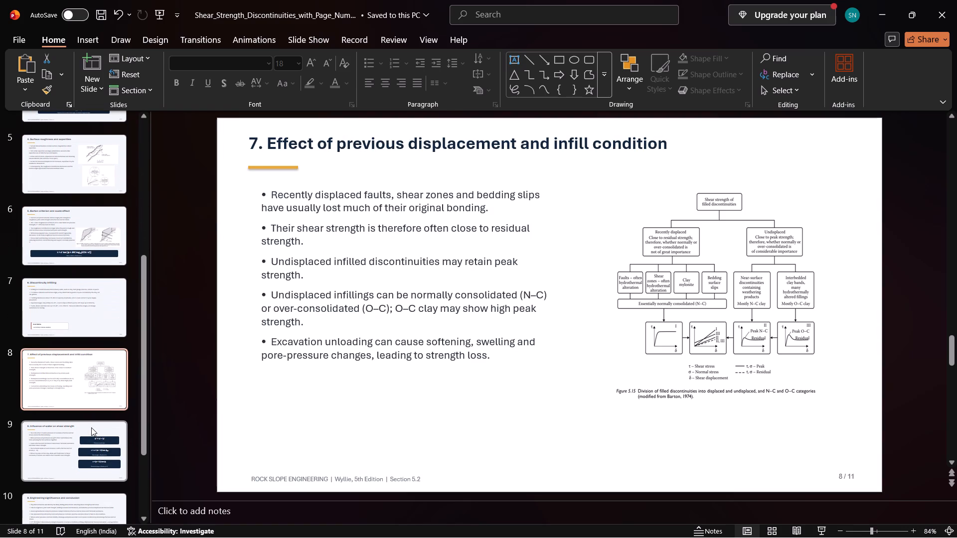
scroll(91, 427, "down", 1)
left_click(91, 427)
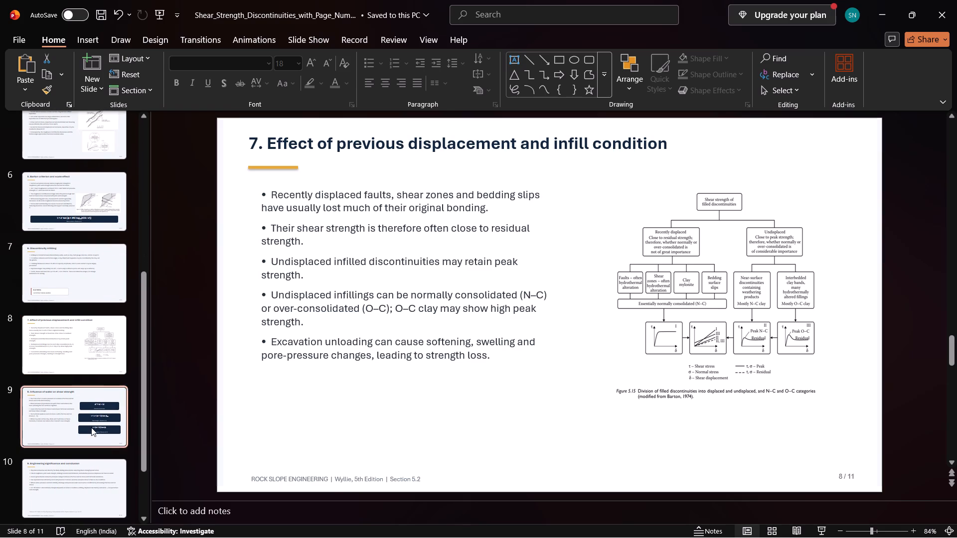
scroll(91, 427, "down", 1)
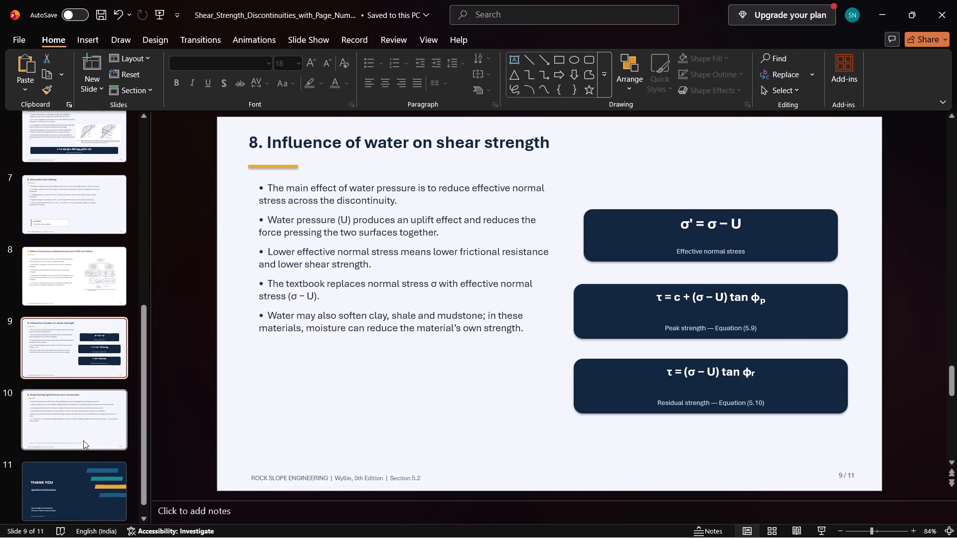
left_click(83, 440)
scroll(83, 440, "down", 1)
left_click(73, 457)
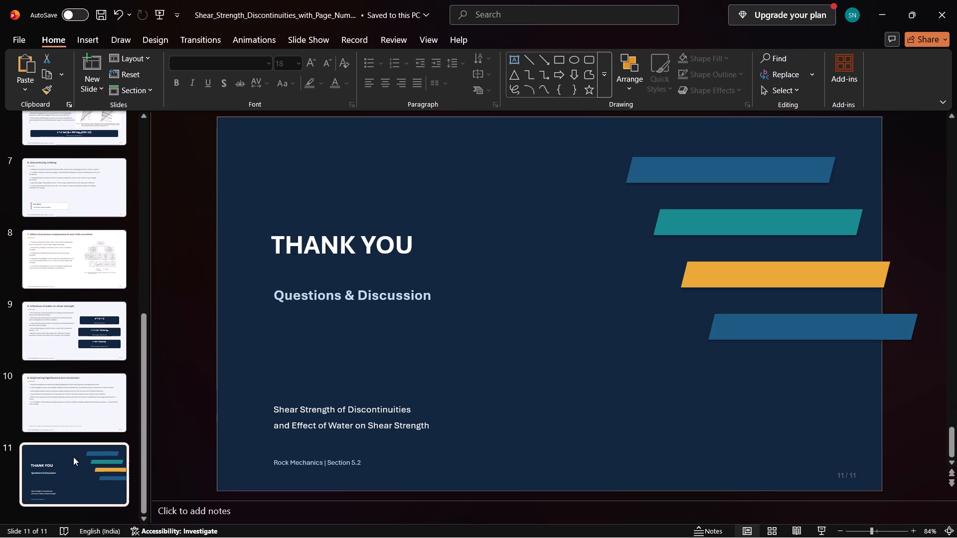
left_click(82, 421)
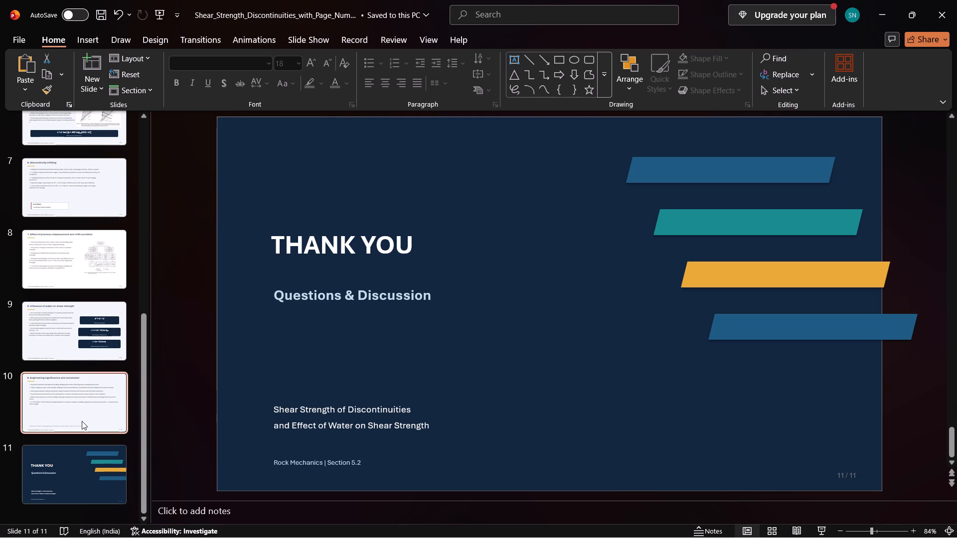
Replace "Mechanics" with "Slope Engineering" in the Thank You slide's bottom line so it reads "Rock Slope Engineering | Section 5.2".
left_click(60, 463)
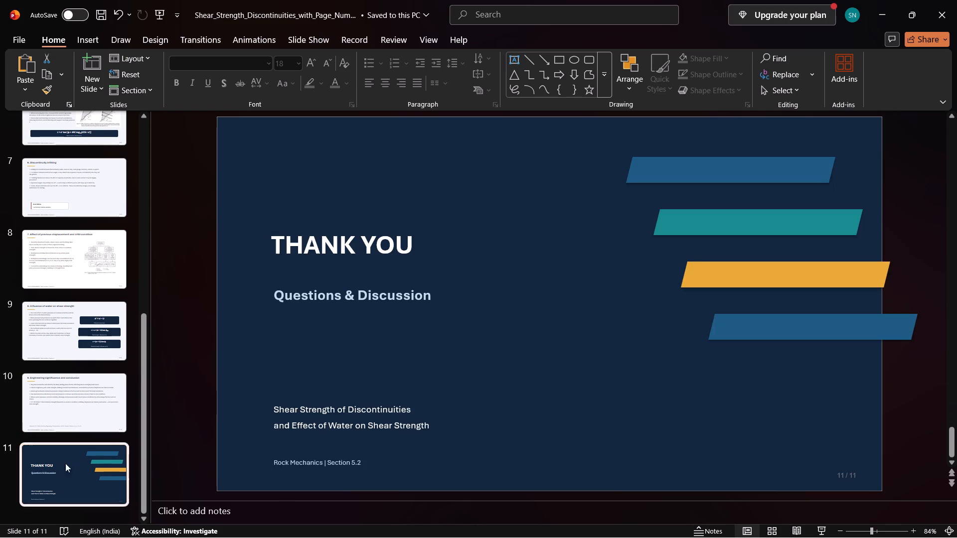
left_click(326, 464)
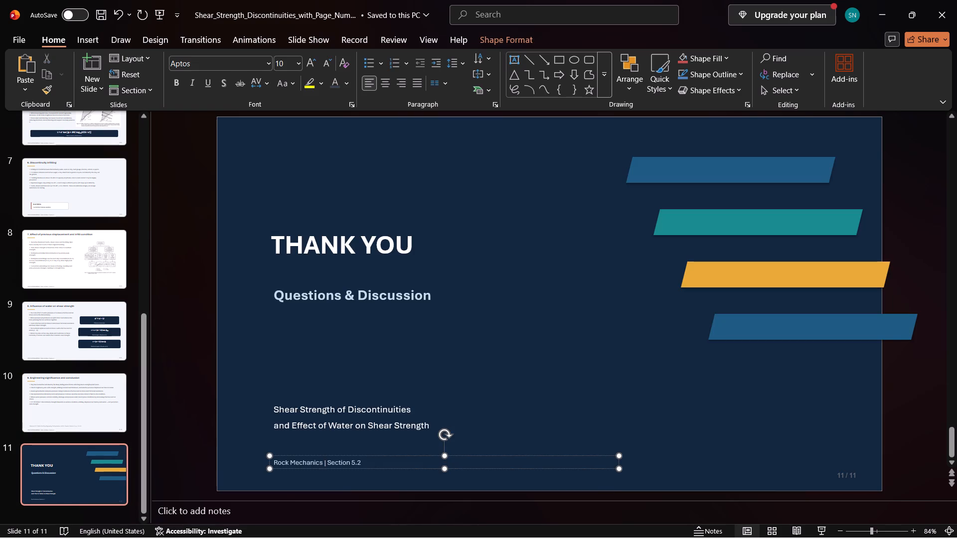
key("Left")
key("Left")
key("BackSpace")
key("BackSpace")
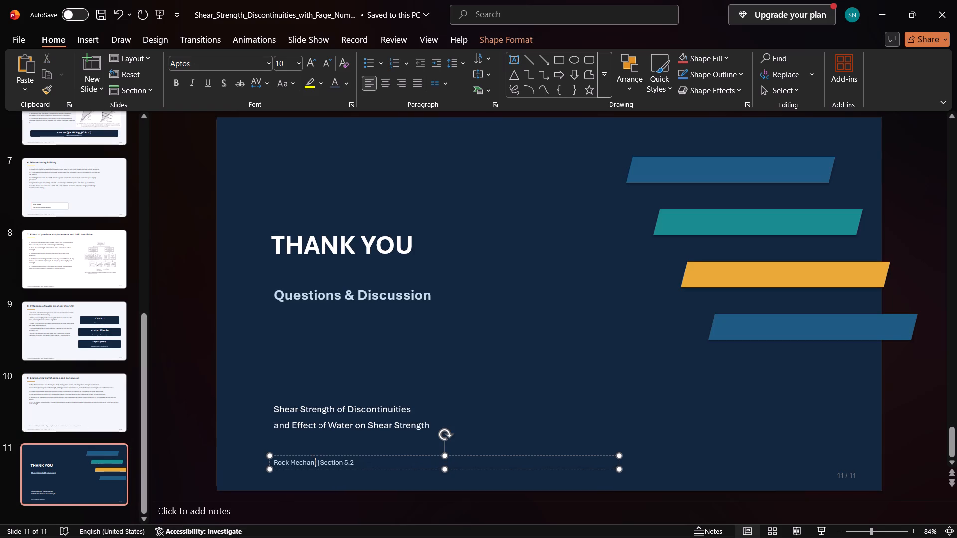
key("BackSpace")
key("BackSpace")
key("BackSpace")
key("BackSpace")
key("BackSpace")
key("BackSpace")
key("BackSpace")
type("lope")
key("space")
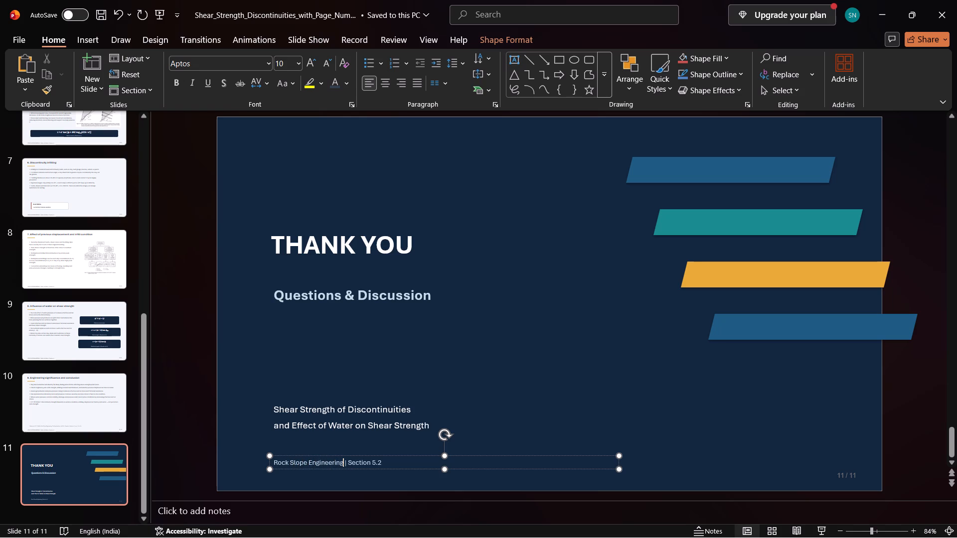
left_click(560, 346)
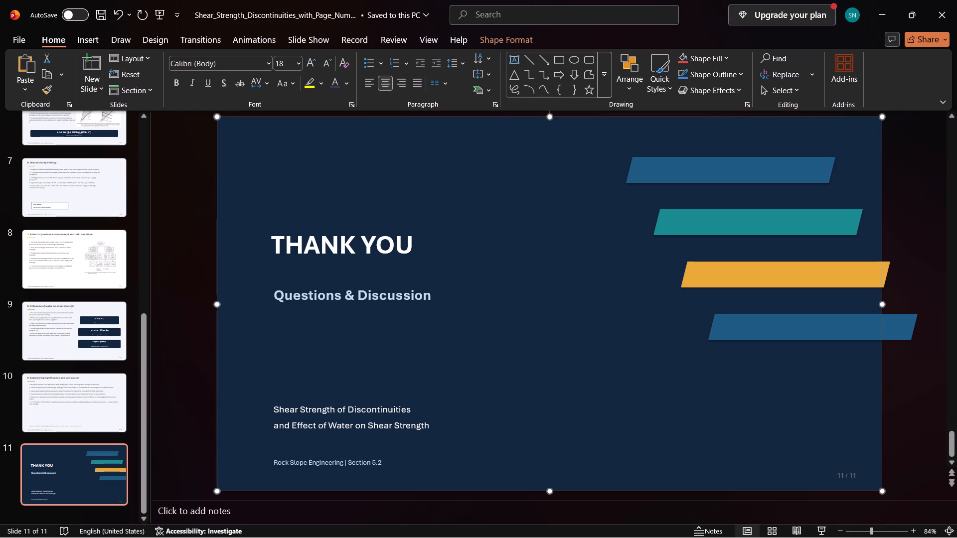
Recheck slides 9 and 10, and select the reference line at the bottom of slide 10.
left_click(59, 409)
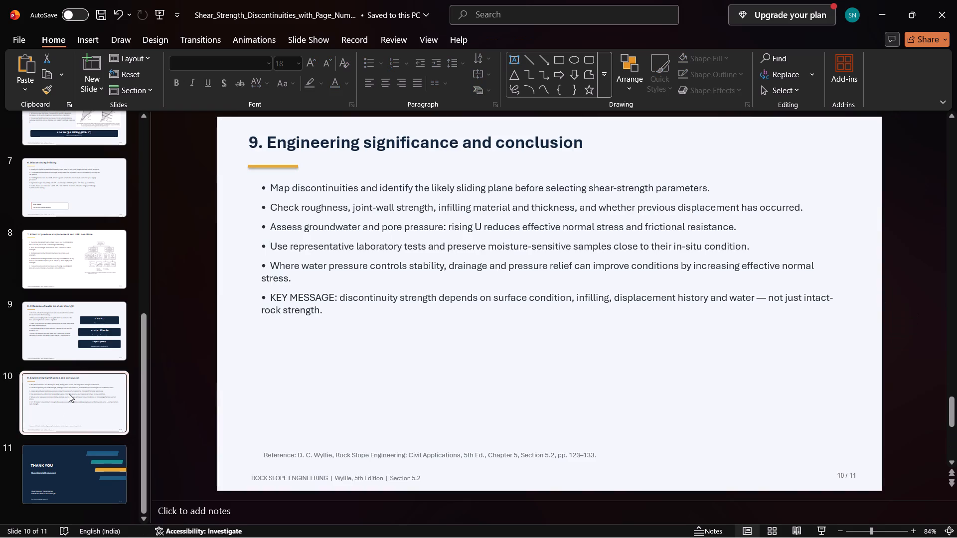
left_click(90, 327)
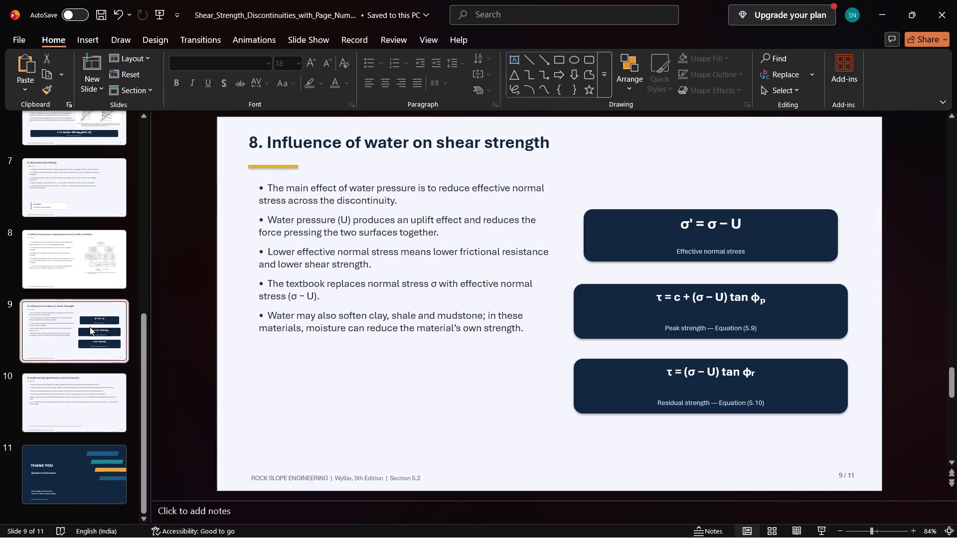
left_click(81, 400)
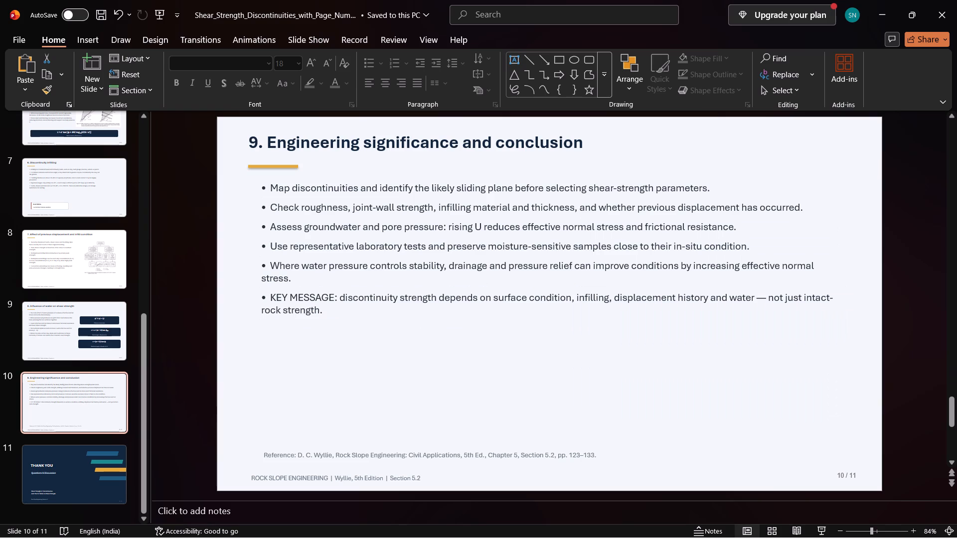
left_click(532, 450)
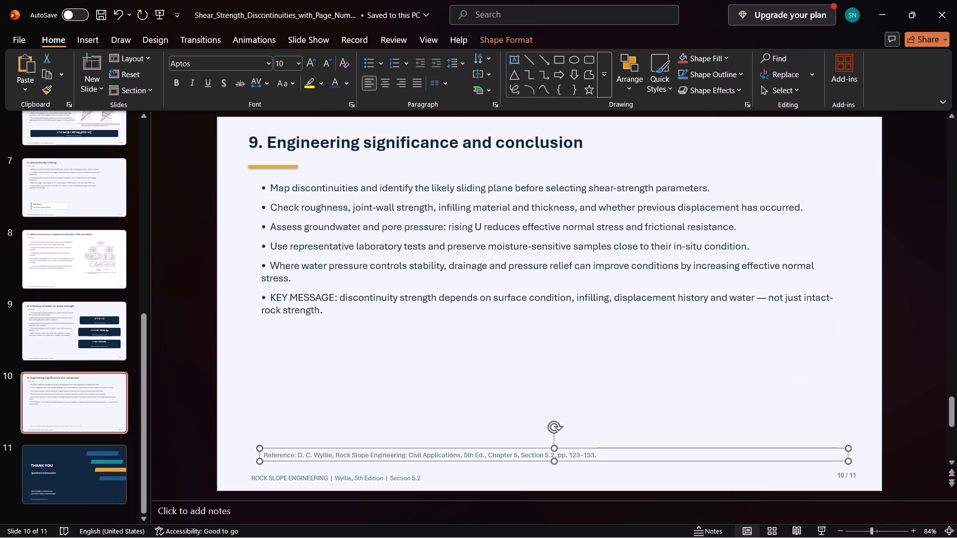
Shorten slide 10's reference line so it ends with "5th Edition", dropping the chapter, section and page details.
left_click(594, 453)
key("Right")
key("BackSpace")
key("BackSpace")
key("BackSpace")
key("BackSpace")
key("BackSpace")
key("BackSpace")
key("BackSpace")
key("BackSpace")
key("BackSpace")
key("BackSpace")
key("BackSpace")
key("BackSpace")
key("BackSpace")
key("BackSpace")
key("BackSpace")
key("BackSpace")
key("BackSpace")
key("BackSpace")
key("BackSpace")
key("BackSpace")
key("BackSpace")
key("BackSpace")
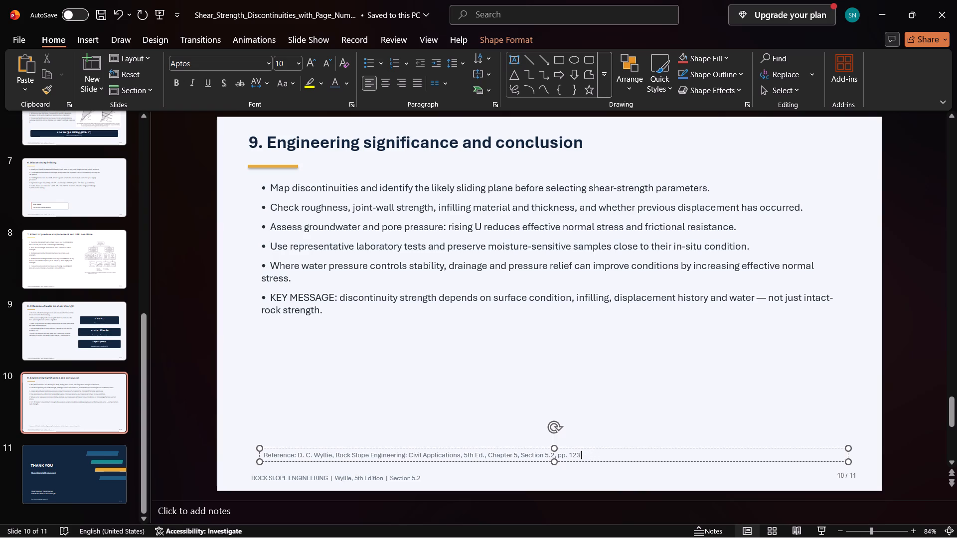
key("BackSpace")
key("BackSpace")
key("BackSpace")
key("BackSpace")
key("BackSpace")
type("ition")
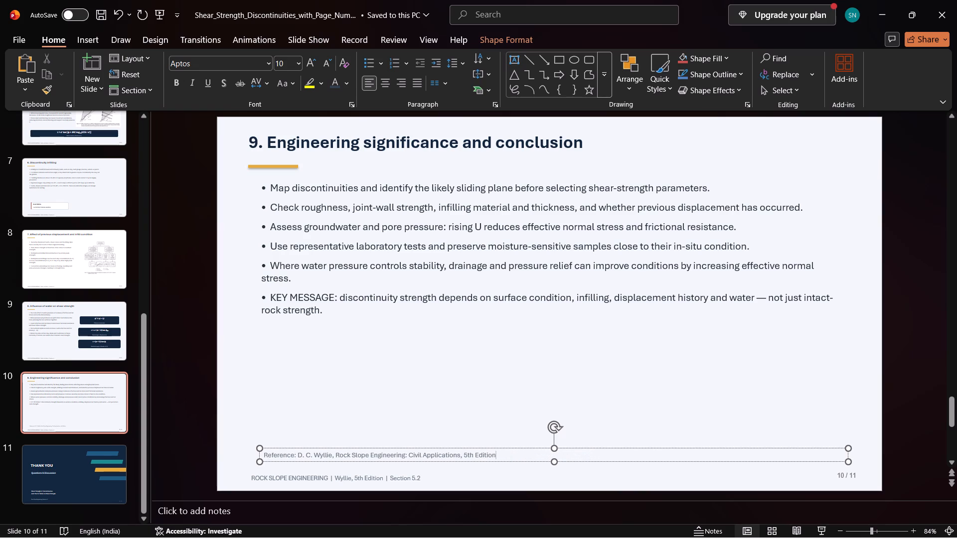
left_click(419, 379)
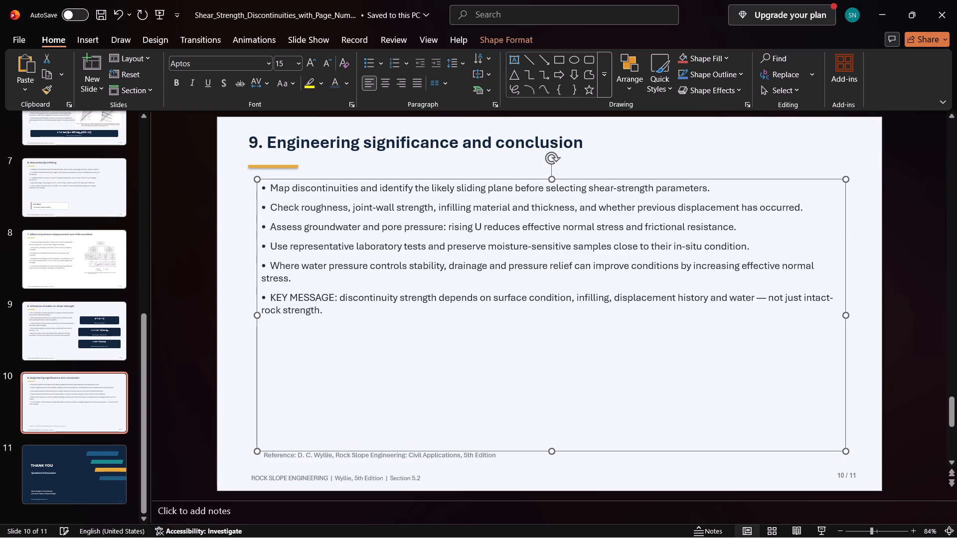
left_click(798, 153)
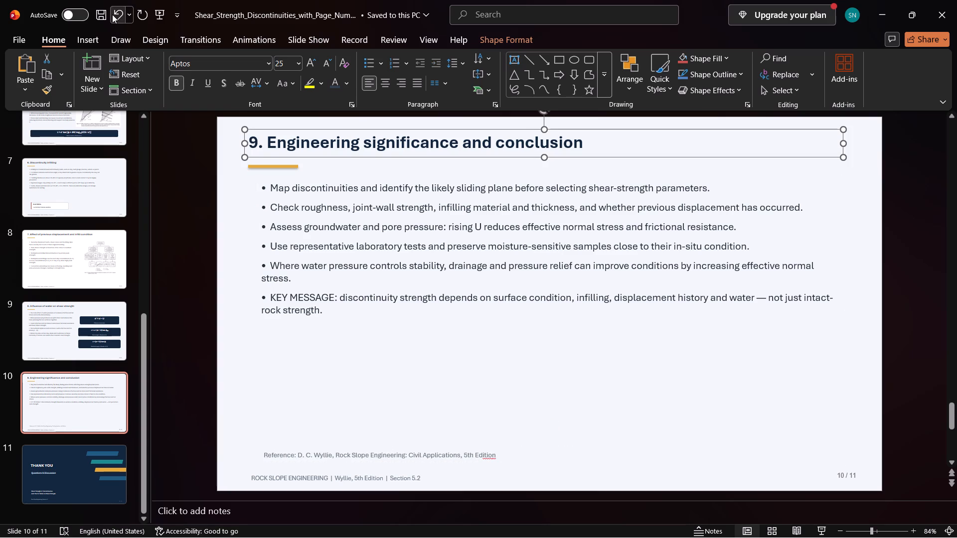
Save a copy of the presentation in the Downloads folder under the name Shear_Strength_Discontinuities.
left_click(22, 35)
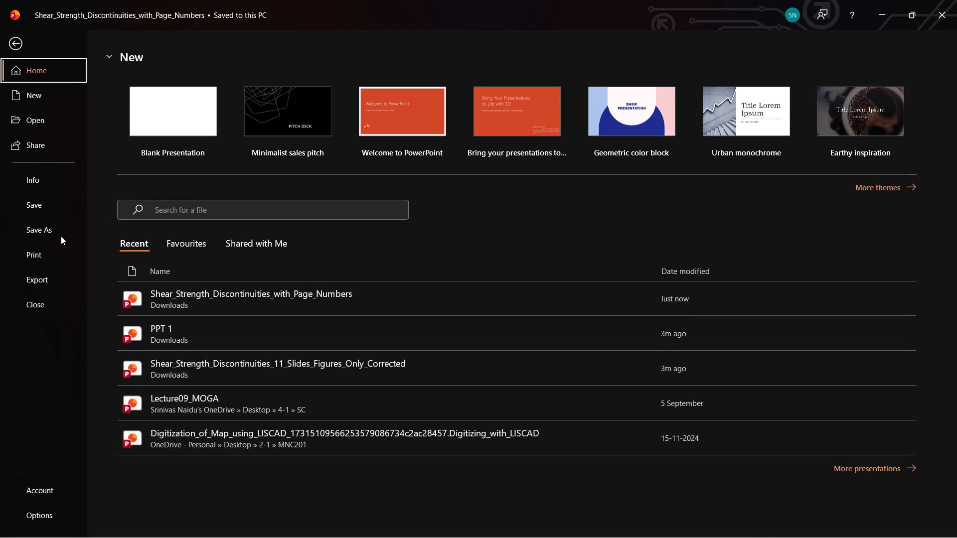
left_click(45, 229)
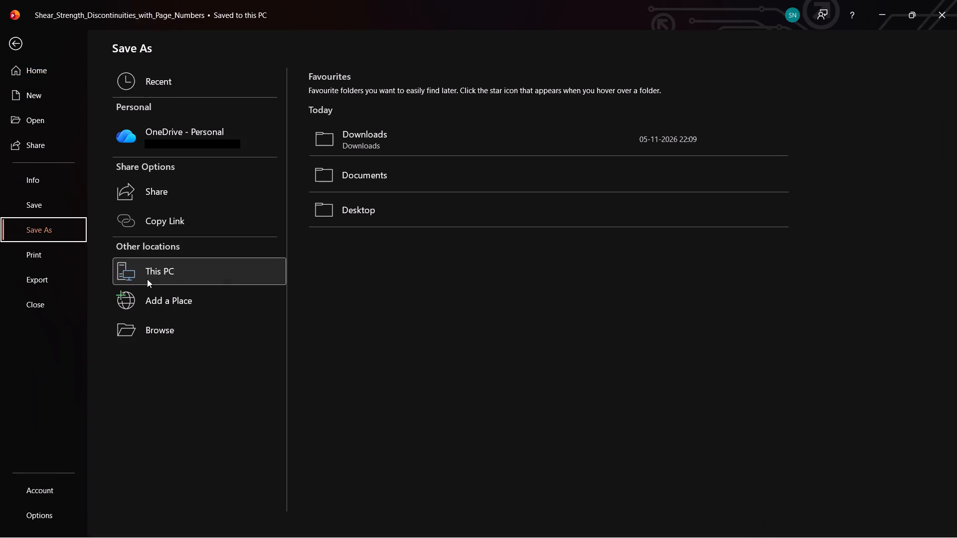
left_click(413, 146)
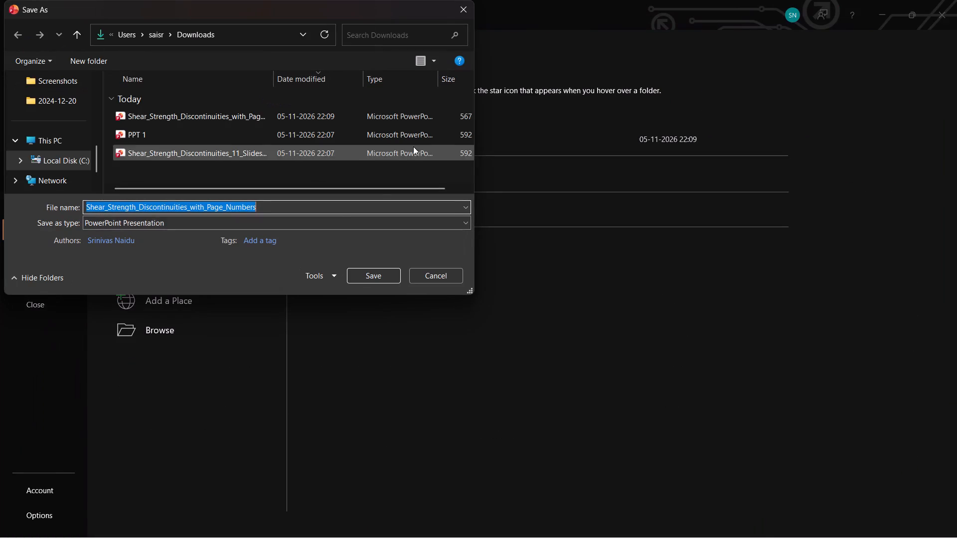
left_click(265, 207)
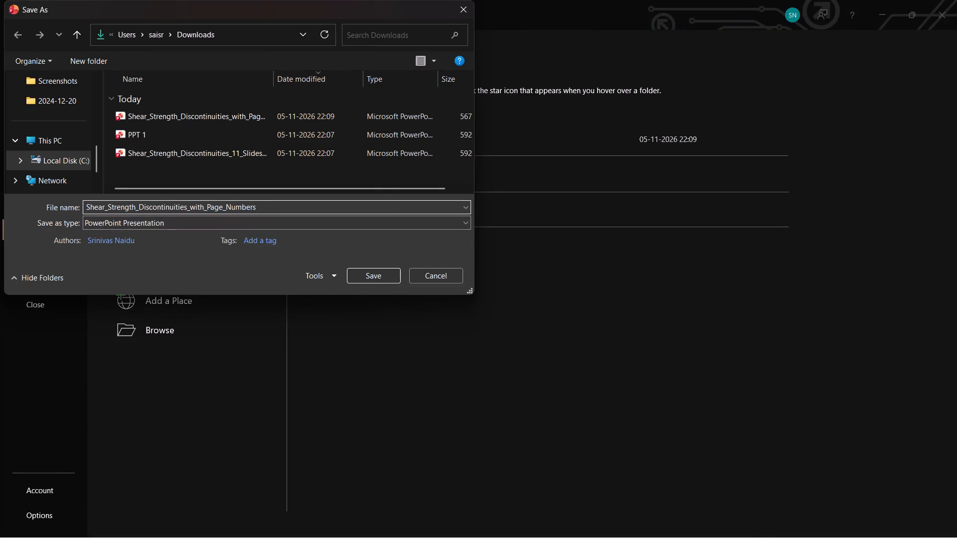
key("BackSpace")
key("BackSpace")
key("BackSpace")
key("BackSpace")
key("BackSpace")
key("BackSpace")
key("BackSpace")
key("BackSpace")
key("BackSpace")
key("BackSpace")
key("BackSpace")
key("BackSpace")
key("BackSpace")
key("BackSpace")
key("BackSpace")
key("BackSpace")
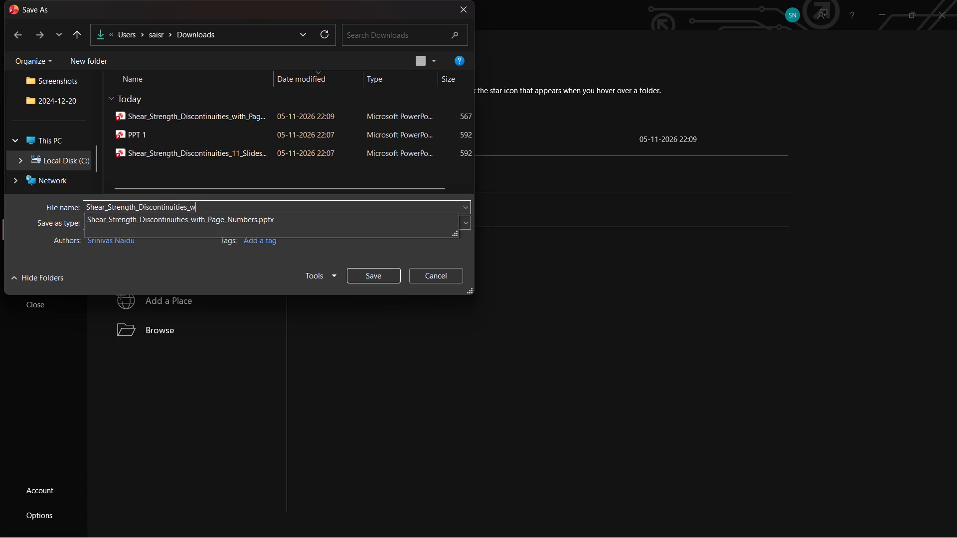
key("BackSpace")
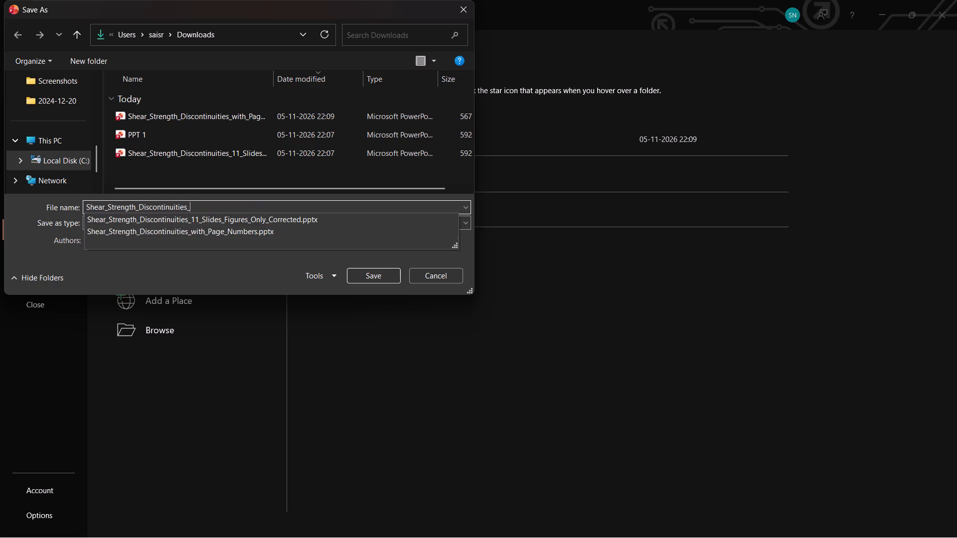
key("BackSpace")
key("Return")
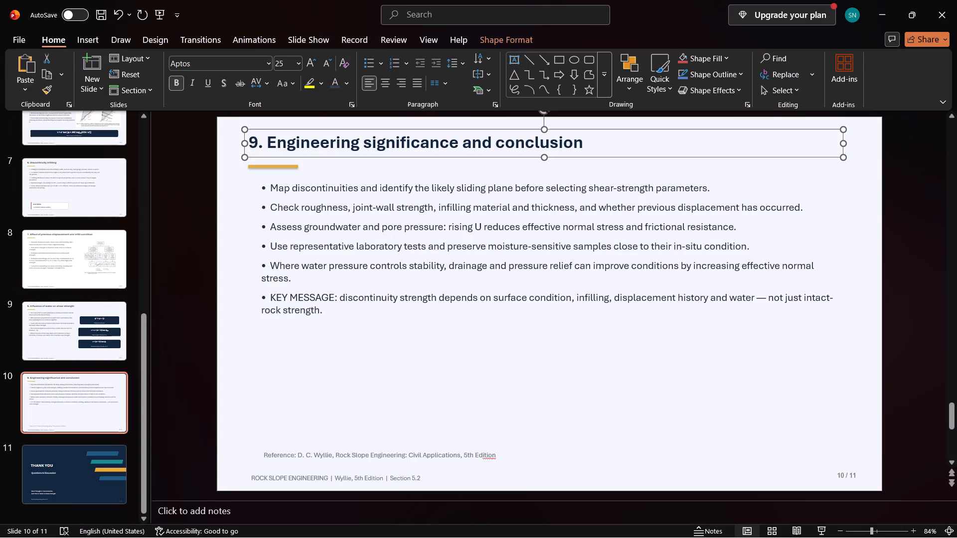